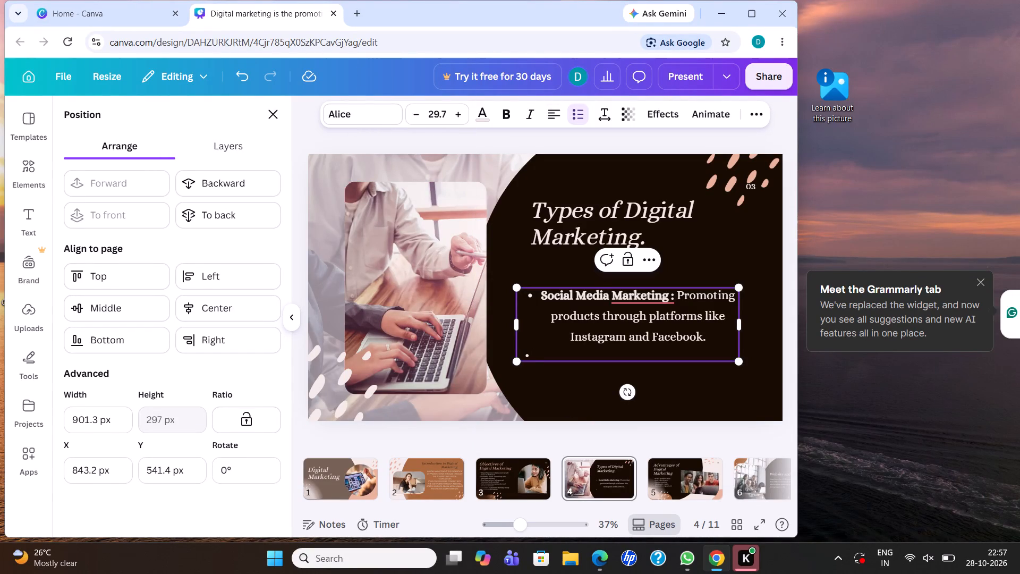
# Copy the Social Media Marketing bullet text and delete it from the body text box on the Types of Digital Marketing slide.
pyautogui.press('s')
pyautogui.press('BackSpace')
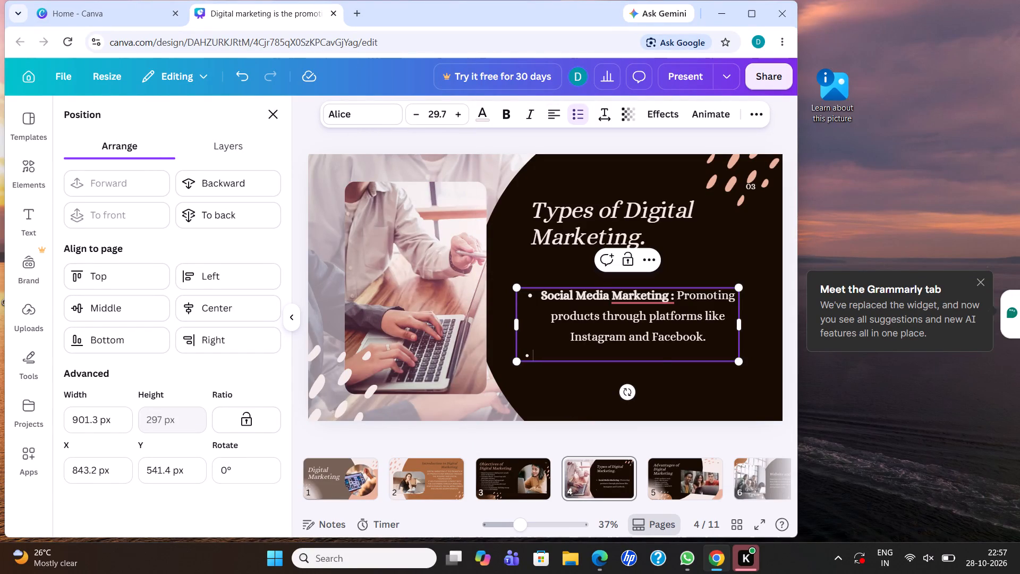
pyautogui.moveTo(543, 294); pyautogui.dragTo(688, 347)
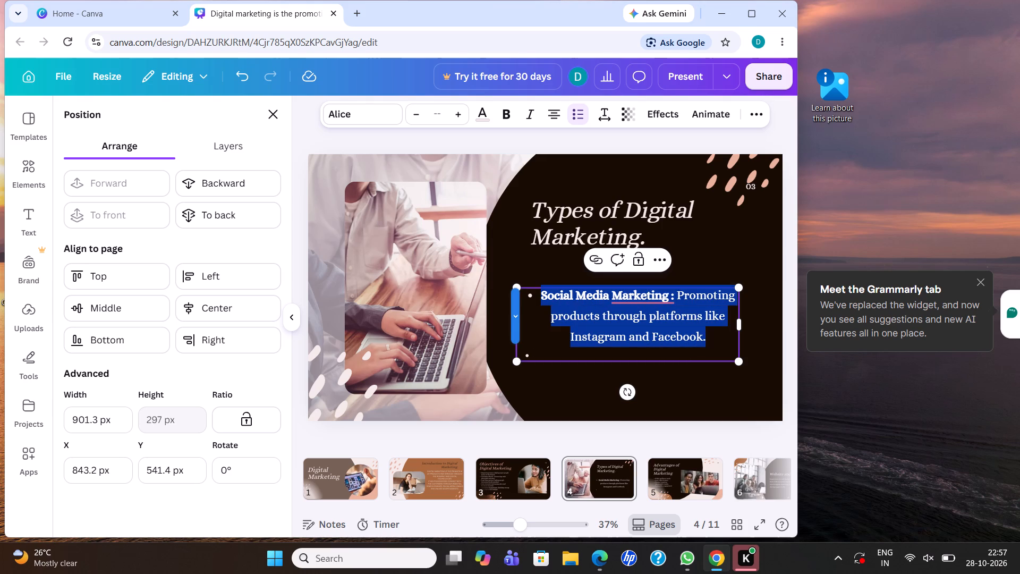
pyautogui.hotkey('ctrl', 'c')
pyautogui.press('.')
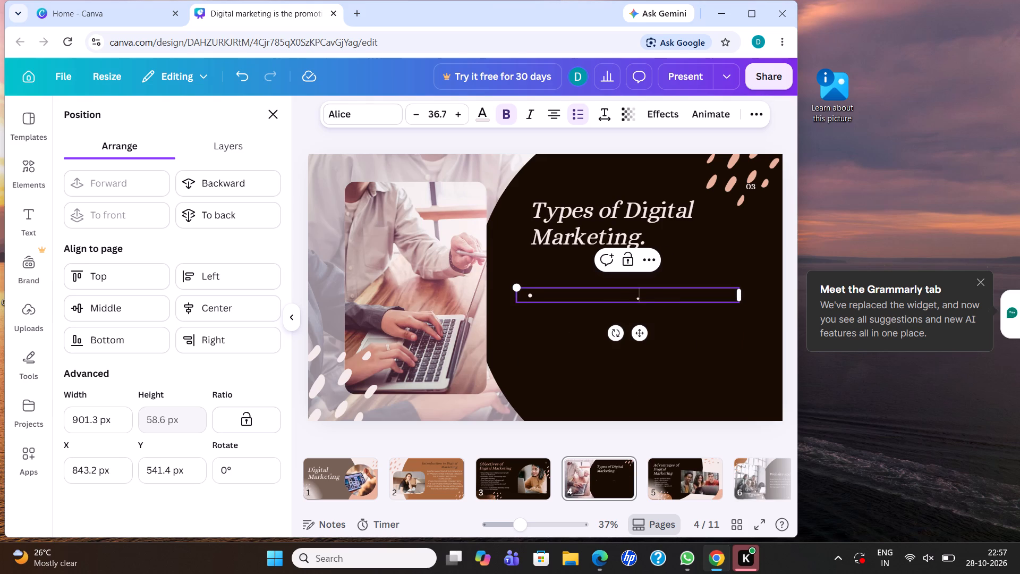
pyautogui.press('BackSpace')
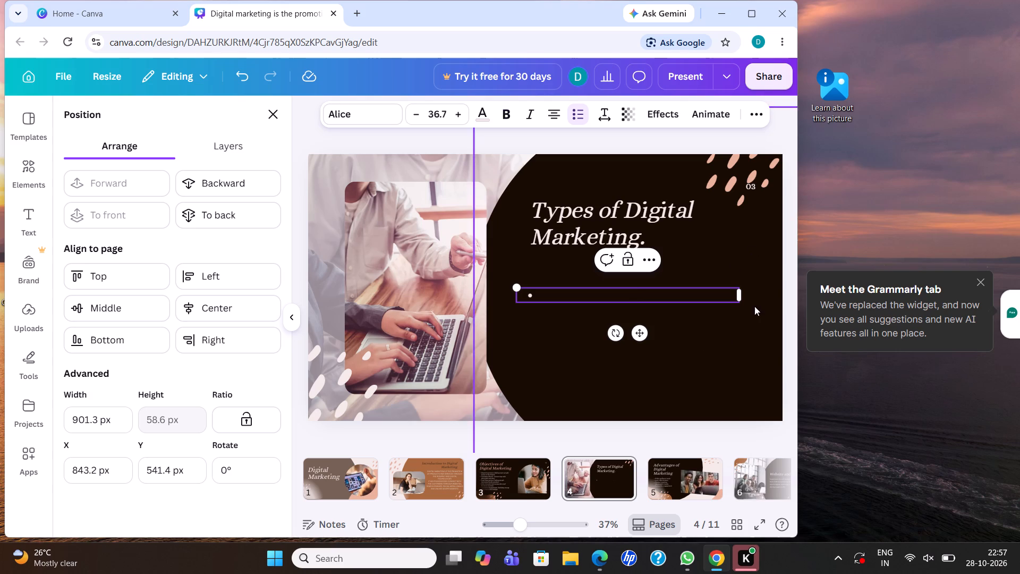
# Remove the leftover bullet and stray dots so the slide's body text box is empty.
pyautogui.click(716, 300)
pyautogui.press('BackSpace')
pyautogui.write('....')
pyautogui.press('BackSpace')
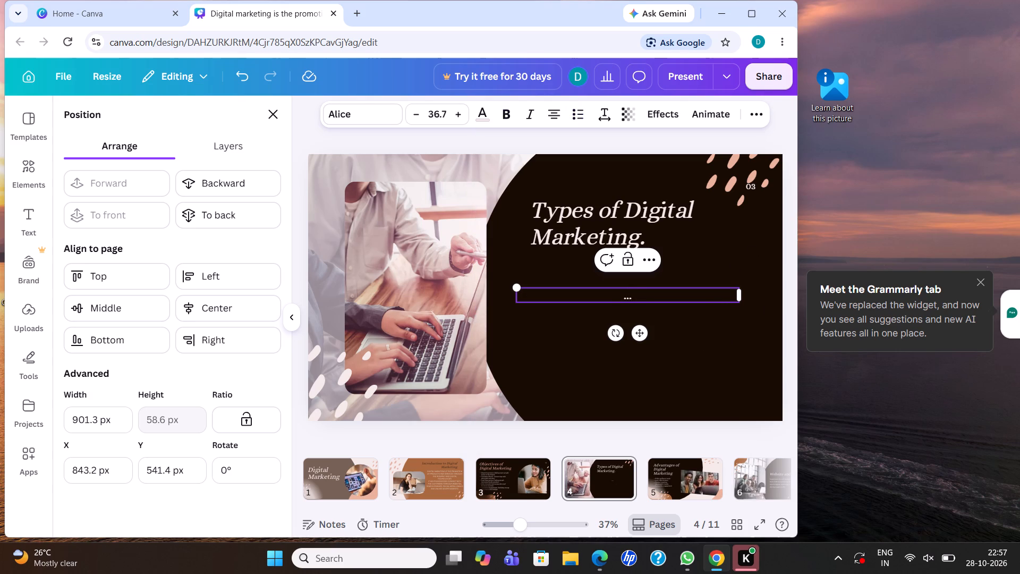
pyautogui.press('BackSpace')
pyautogui.press('BackSpace')
pyautogui.press('BackSpace')
pyautogui.press('BackSpace')
pyautogui.press('BackSpace')
pyautogui.press('BackSpace')
pyautogui.press('BackSpace')
pyautogui.press('BackSpace')
pyautogui.press('BackSpace')
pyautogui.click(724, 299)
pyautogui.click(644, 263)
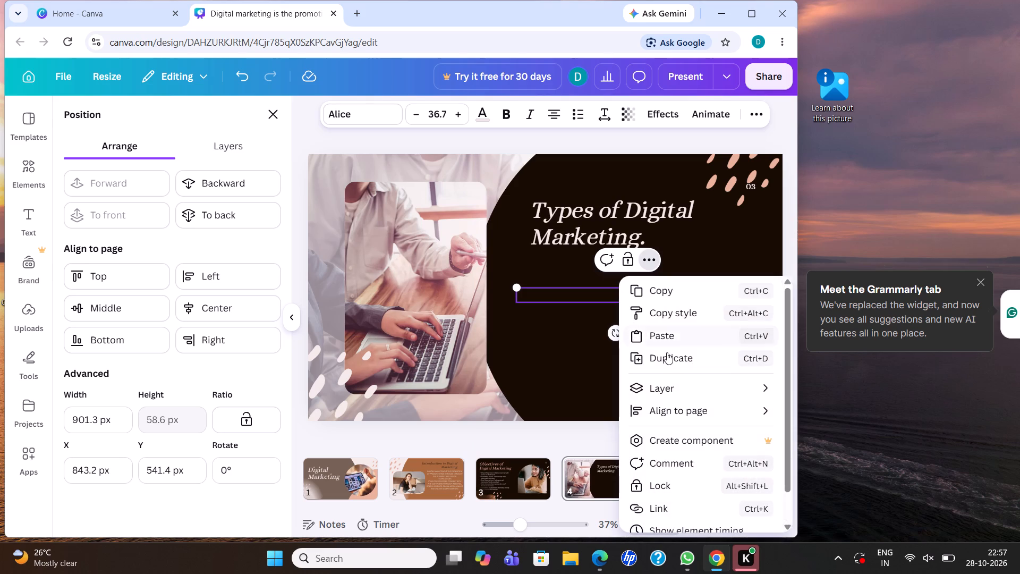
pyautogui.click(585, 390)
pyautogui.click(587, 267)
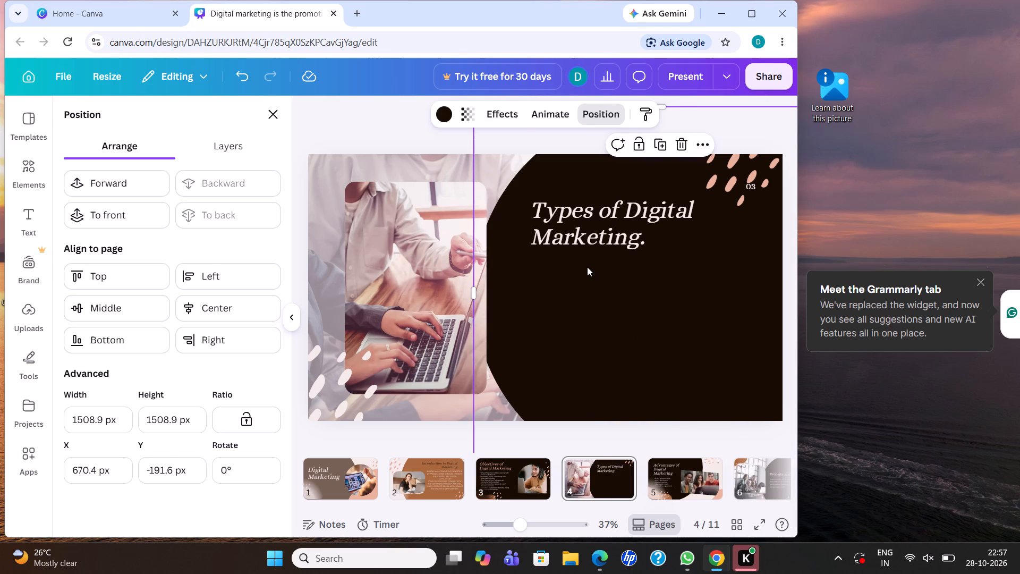
# Add a new body text box to the Types of Digital Marketing slide and paste the copied Social Media Marketing text into it.
pyautogui.click(32, 202)
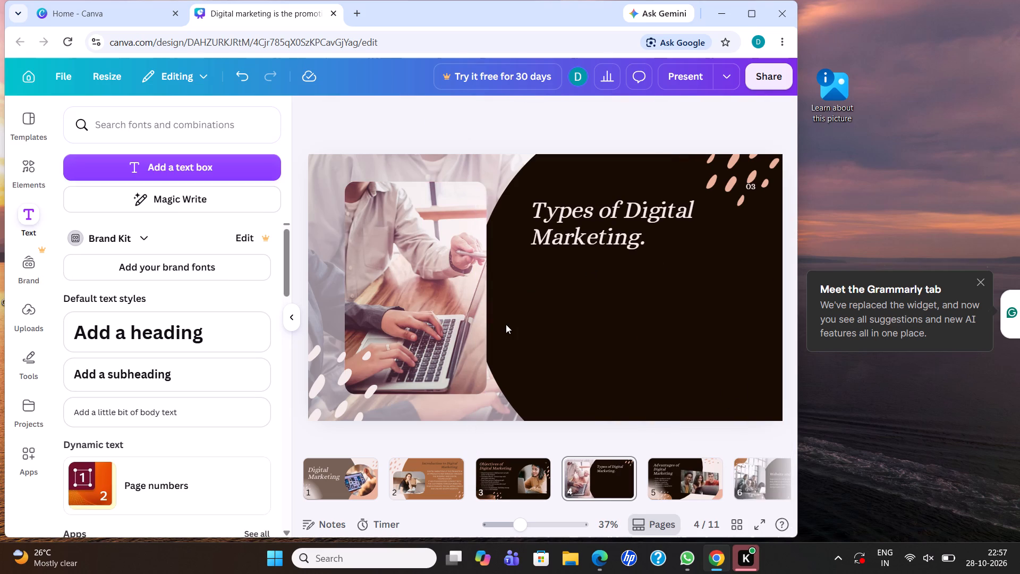
pyautogui.click(156, 411)
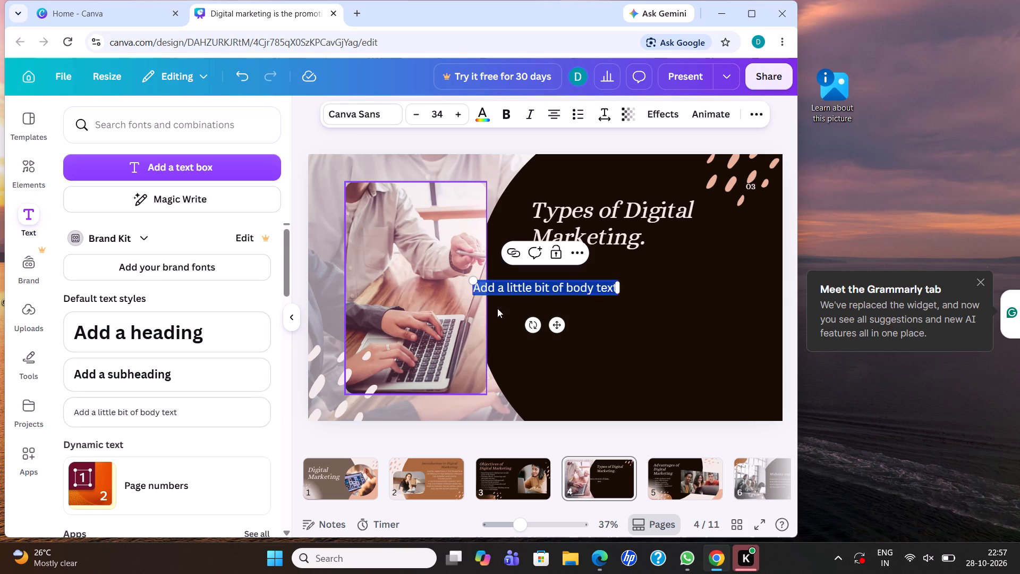
pyautogui.hotkey('ctrl', 'v')
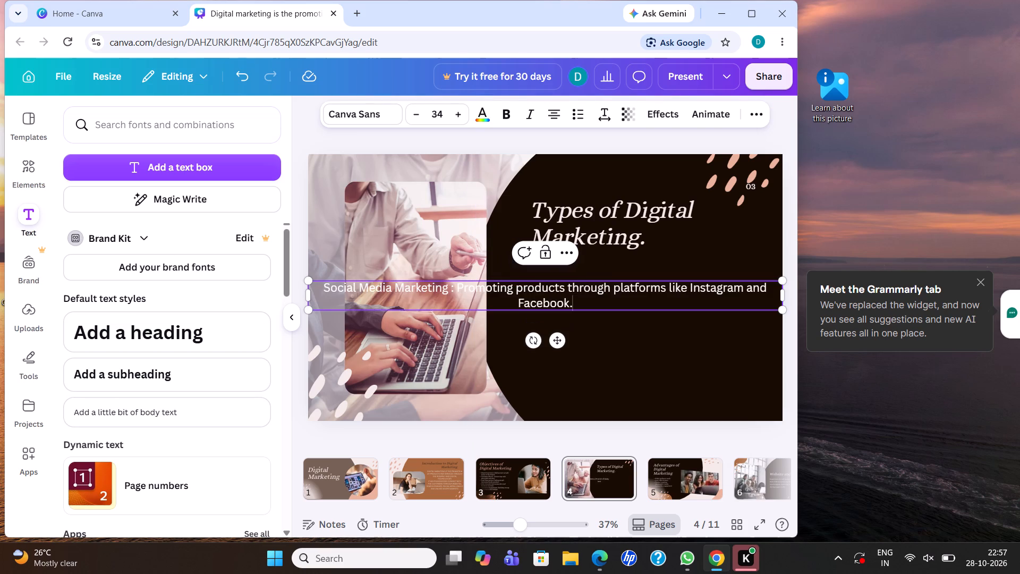
# Add a new line below the Social Media Marketing text and format both lines as a bulleted list.
pyautogui.press('Return')
pyautogui.click(586, 114)
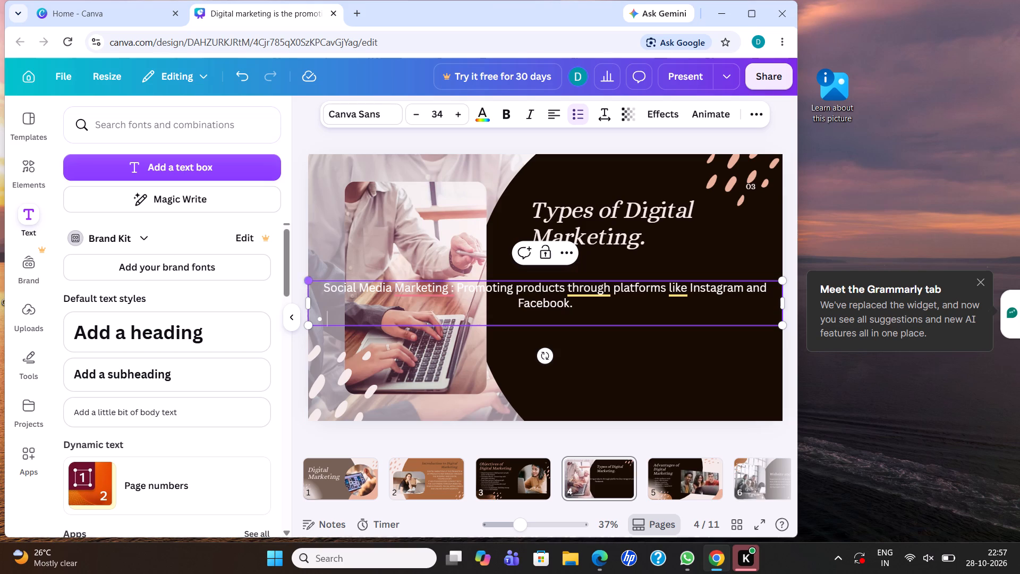
pyautogui.click(325, 290)
pyautogui.click(580, 117)
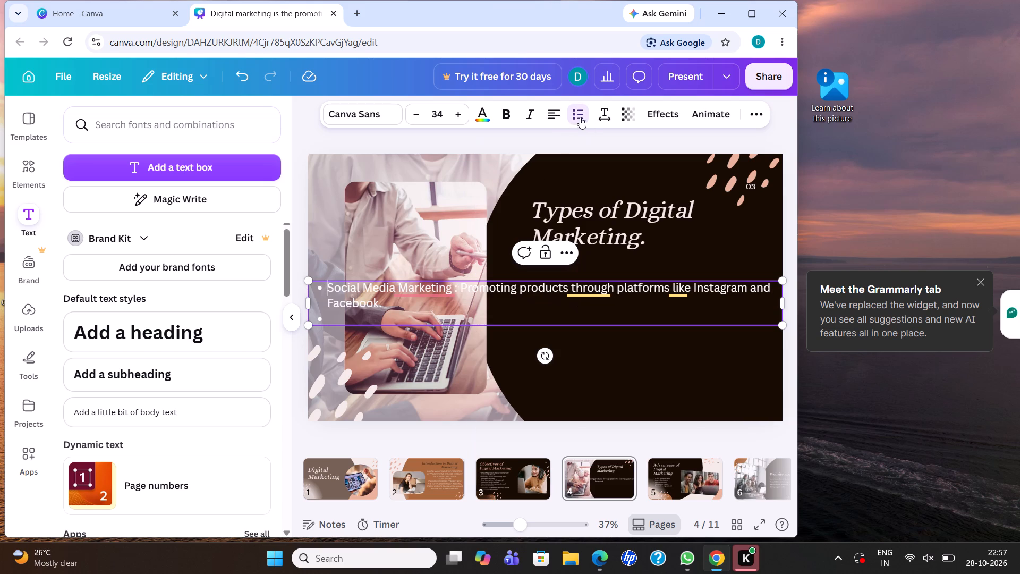
# Begin the second bullet, below the Social Media Marketing one, with the text "Search Engine".
pyautogui.click(334, 319)
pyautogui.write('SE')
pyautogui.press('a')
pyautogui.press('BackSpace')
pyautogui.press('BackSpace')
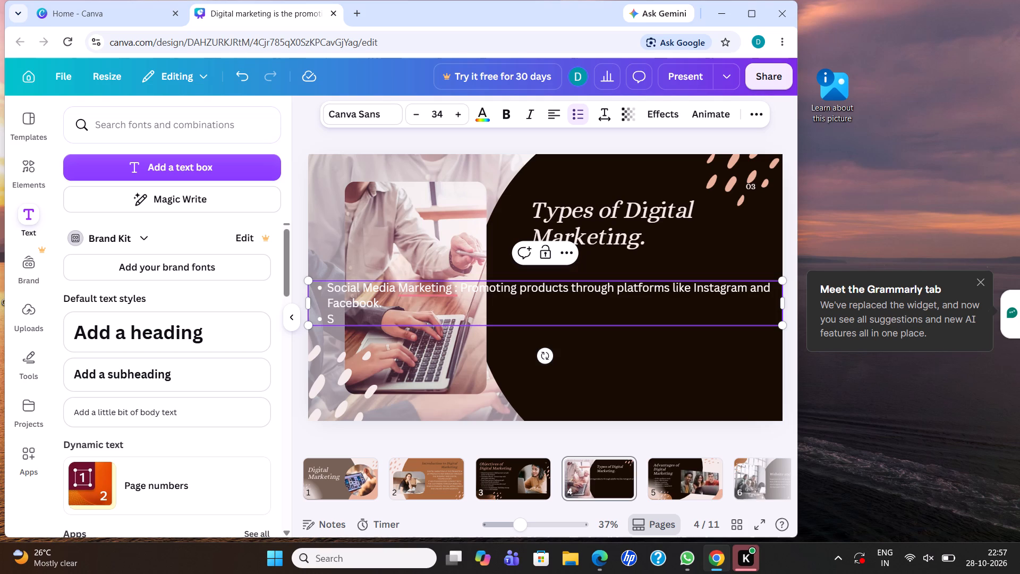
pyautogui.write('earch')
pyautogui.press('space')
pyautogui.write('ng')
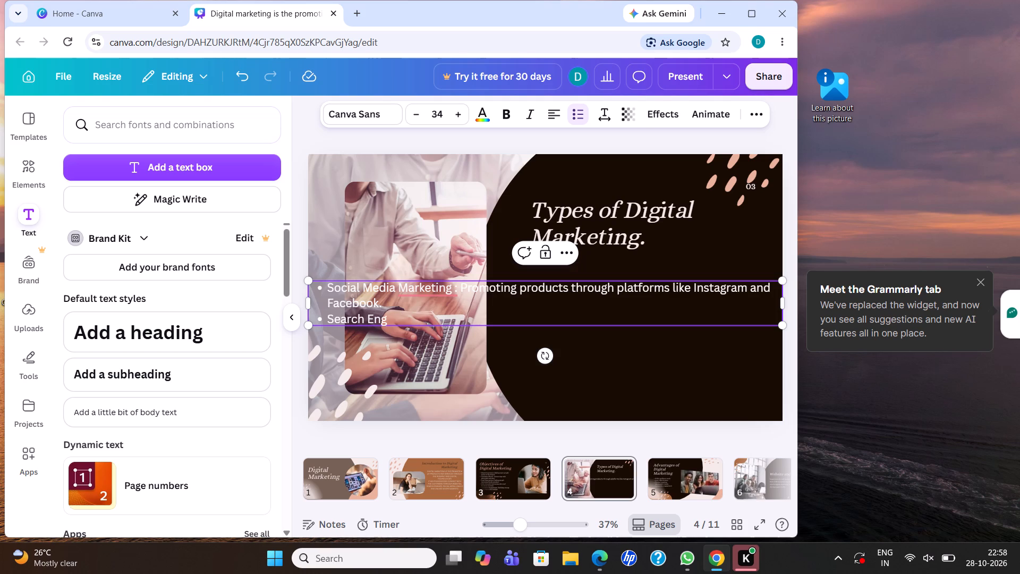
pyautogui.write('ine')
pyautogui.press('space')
# Complete the second bullet's label in the new text box as "Search Engine Optimization(SEO):".
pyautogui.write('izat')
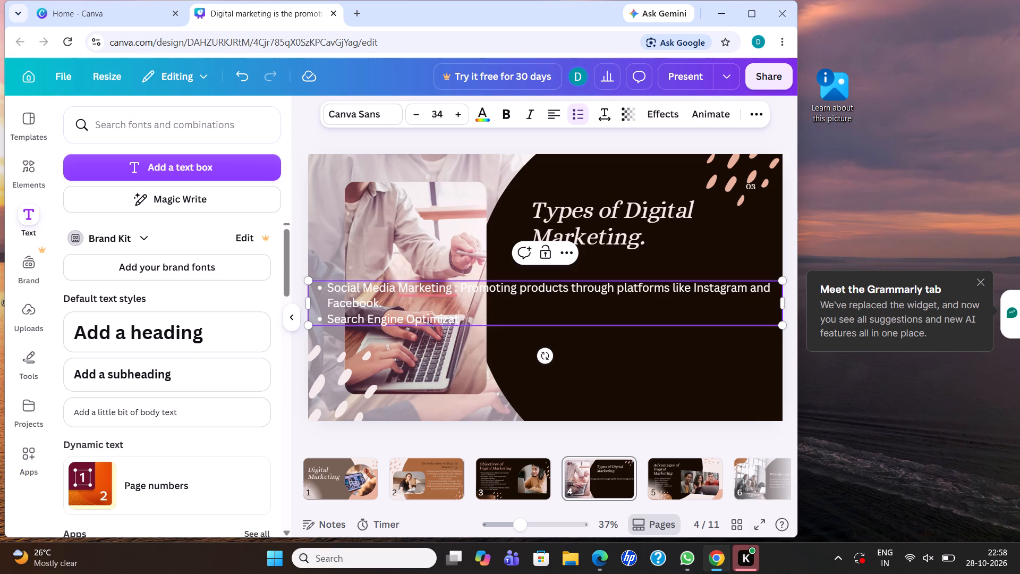
pyautogui.write('io')
pyautogui.press('n')
pyautogui.hotkey('shift', '(')
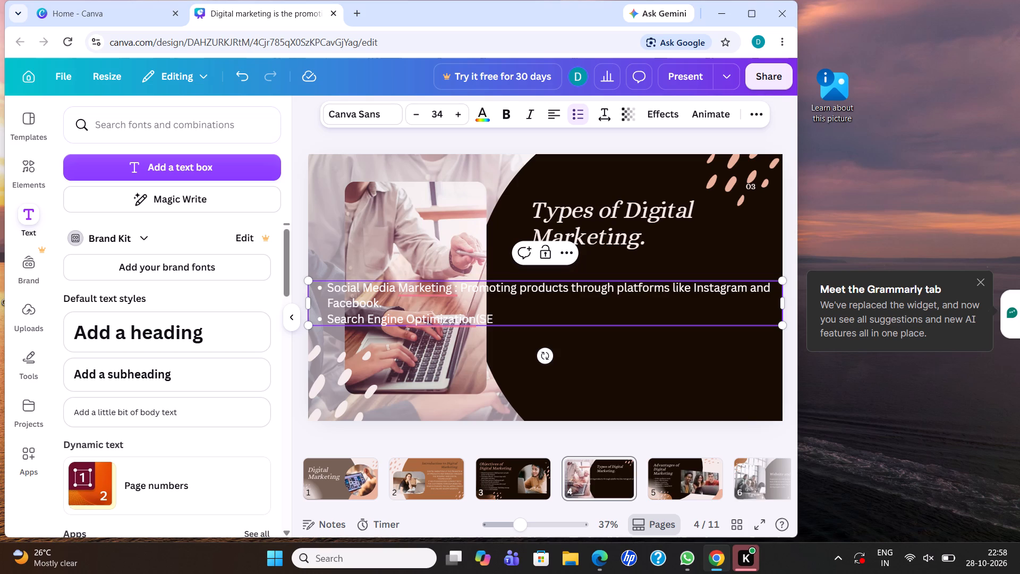
pyautogui.press('o')
pyautogui.hotkey('shift', ')')
pyautogui.hotkey('shift', ':')
pyautogui.press('space')
# Describe the SEO bullet with the text "Improving website visibility in search engine results.".
pyautogui.write('IM')
pyautogui.press('BackSpace')
pyautogui.write('mprove')
pyautogui.press('BackSpace')
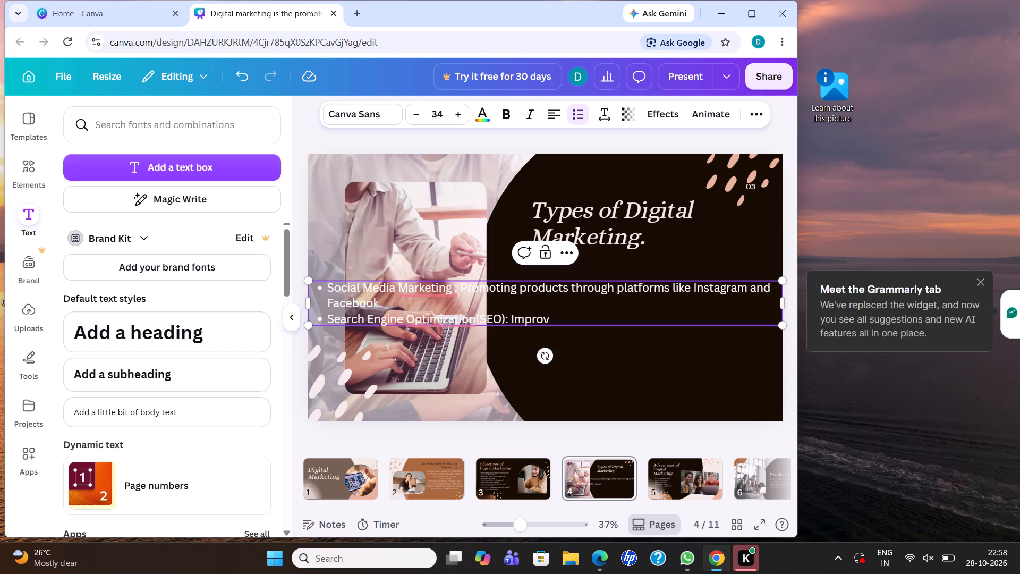
pyautogui.press('BackSpace')
pyautogui.write('vi')
pyautogui.write('ng')
pyautogui.press('space')
pyautogui.write('websit')
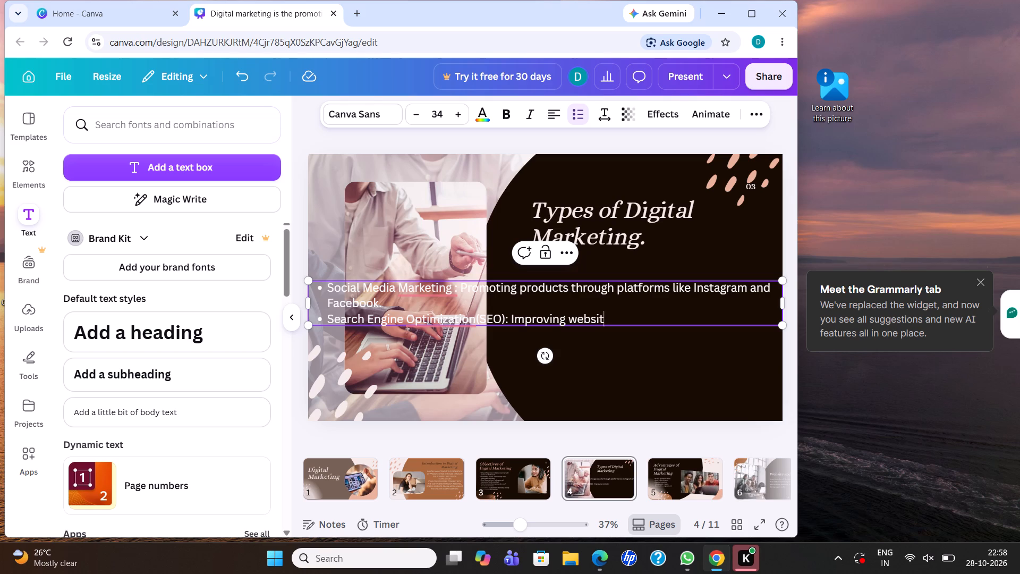
pyautogui.press('e')
pyautogui.press('space')
pyautogui.write('visi')
pyautogui.write('bility')
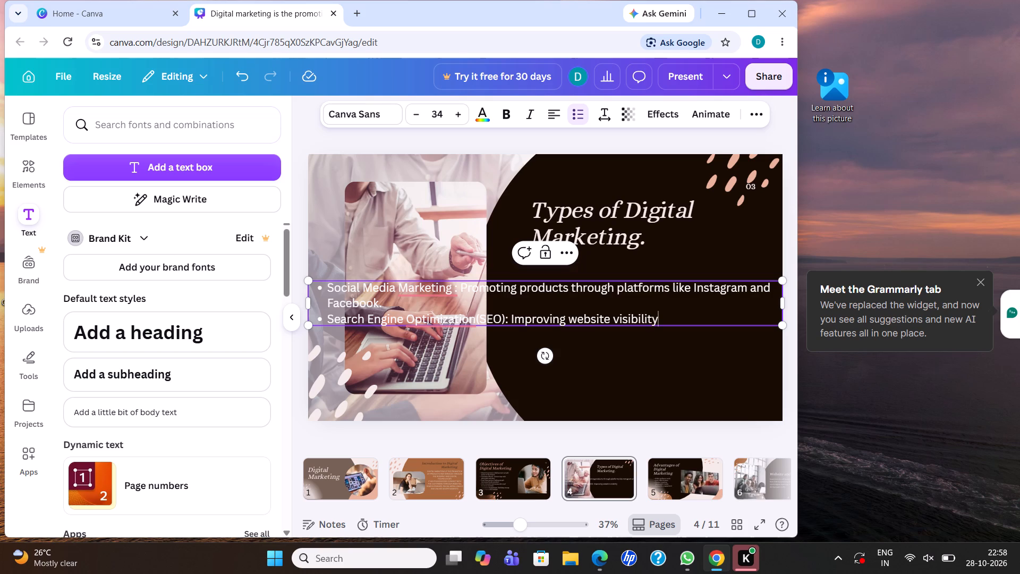
pyautogui.press('space')
pyautogui.write('in searcg')
pyautogui.press('BackSpace')
pyautogui.press('h')
pyautogui.press('space')
pyautogui.write('engine')
pyautogui.press('space')
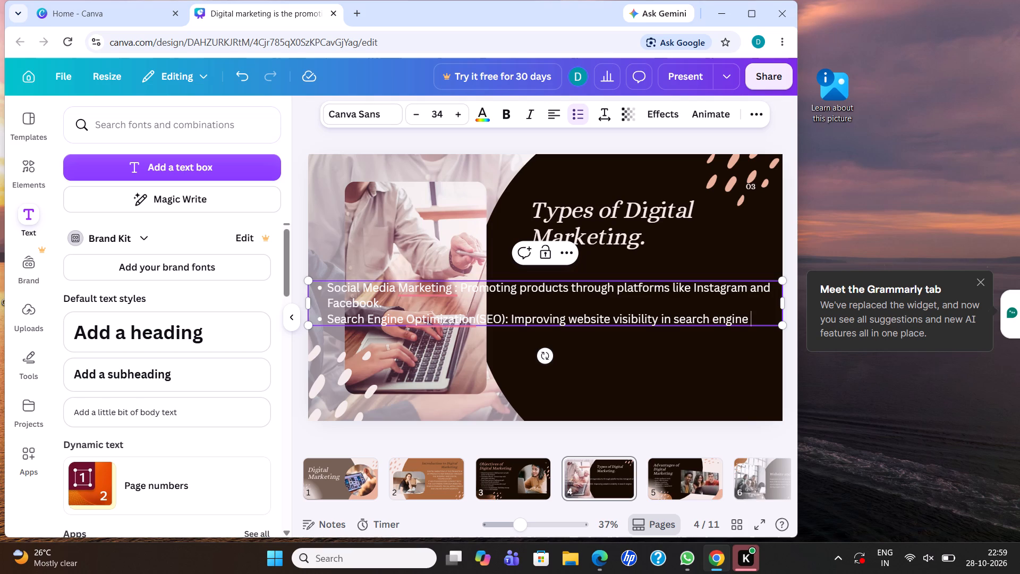
pyautogui.write('re')
pyautogui.write('sults')
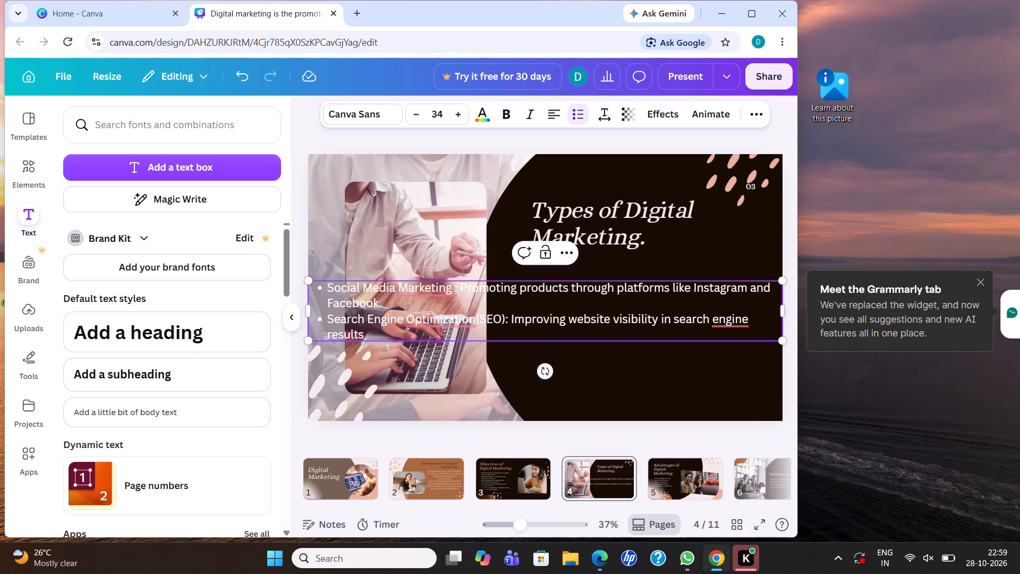
pyautogui.press('.')
# Add a third bullet labelled "Content Marketing:" below the SEO bullet.
pyautogui.press('Return')
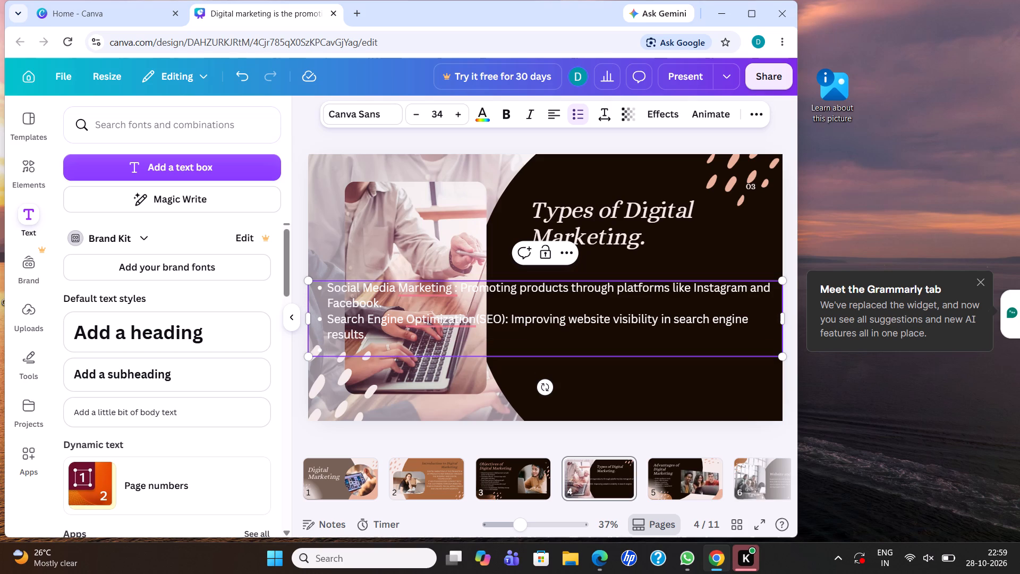
pyautogui.write('ontent')
pyautogui.press('space')
pyautogui.press('a')
pyautogui.write('rketing')
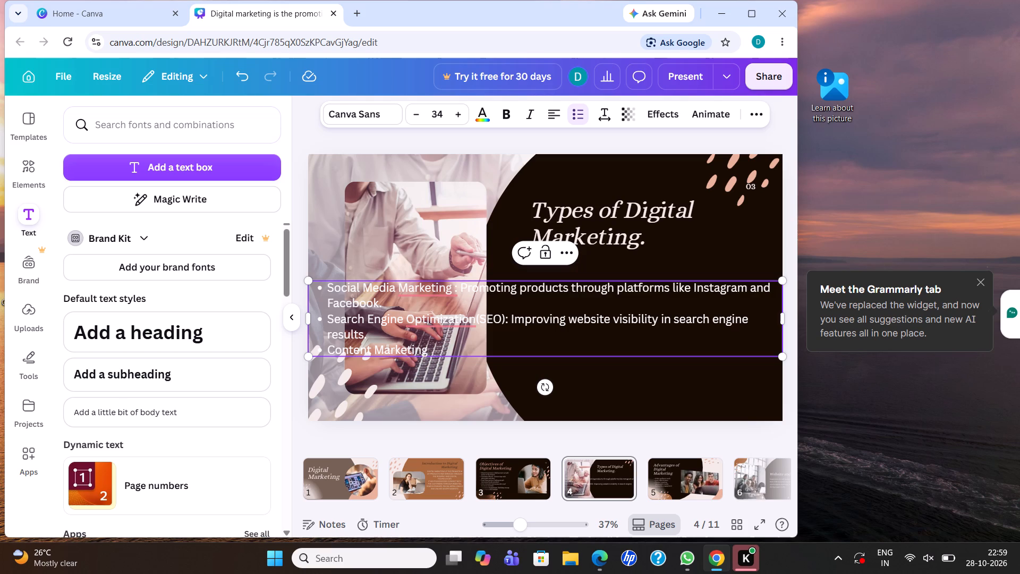
pyautogui.hotkey('shift', ':')
pyautogui.press('space')
# Describe the Content Marketing bullet with the text "Sharing useful content through blogs, videos and posts.".
pyautogui.write('har')
pyautogui.write('ing')
pyautogui.press('space')
pyautogui.write('useful')
pyautogui.press('space')
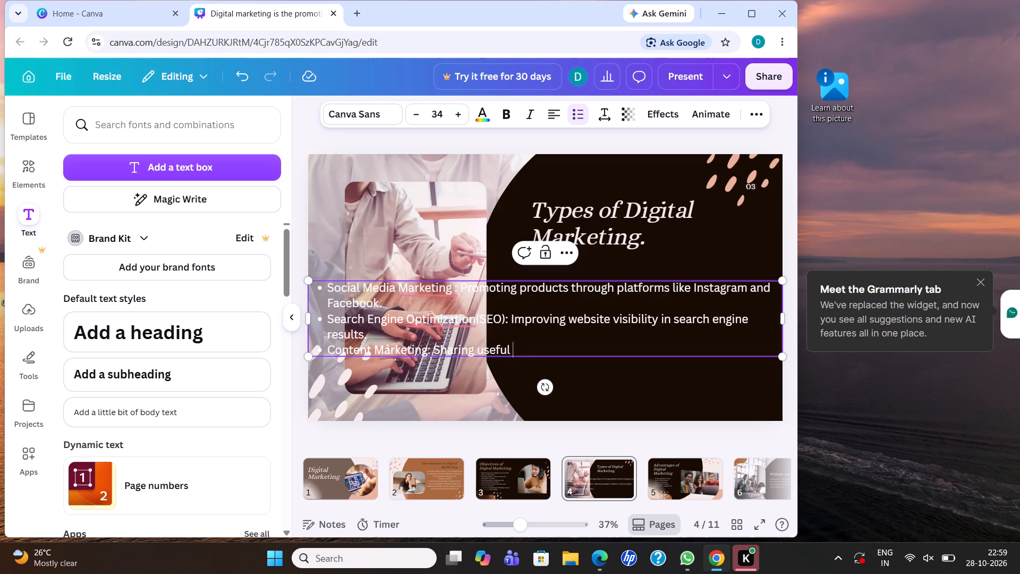
pyautogui.write('conte')
pyautogui.write('nt')
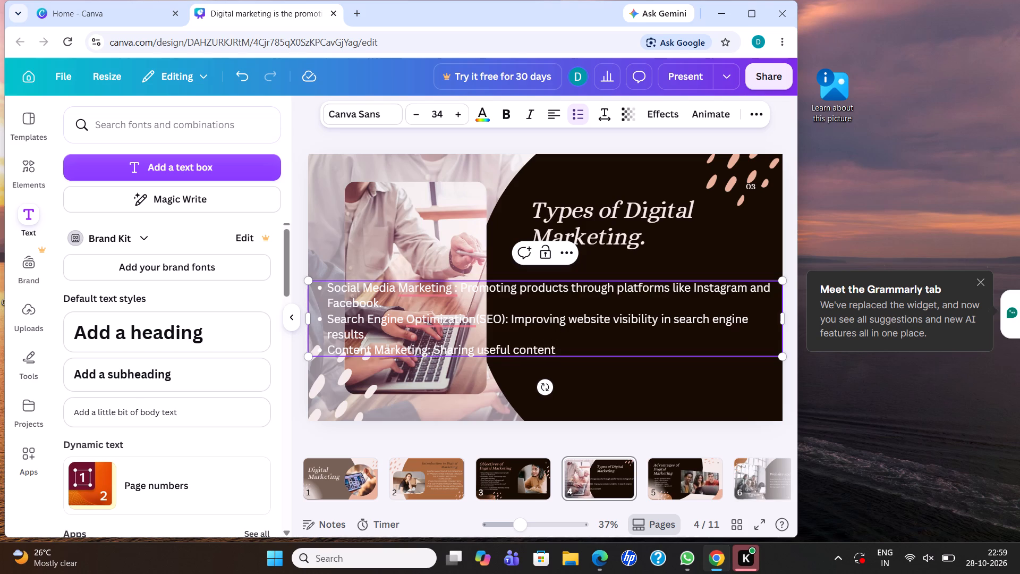
pyautogui.press('space')
pyautogui.write('th')
pyautogui.write('rough')
pyautogui.press('space')
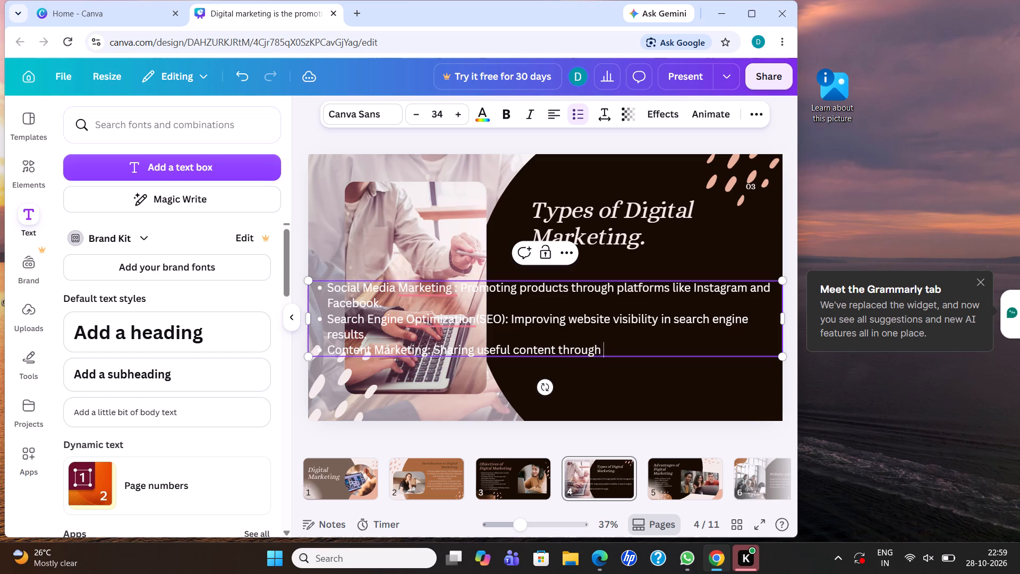
pyautogui.write('blou')
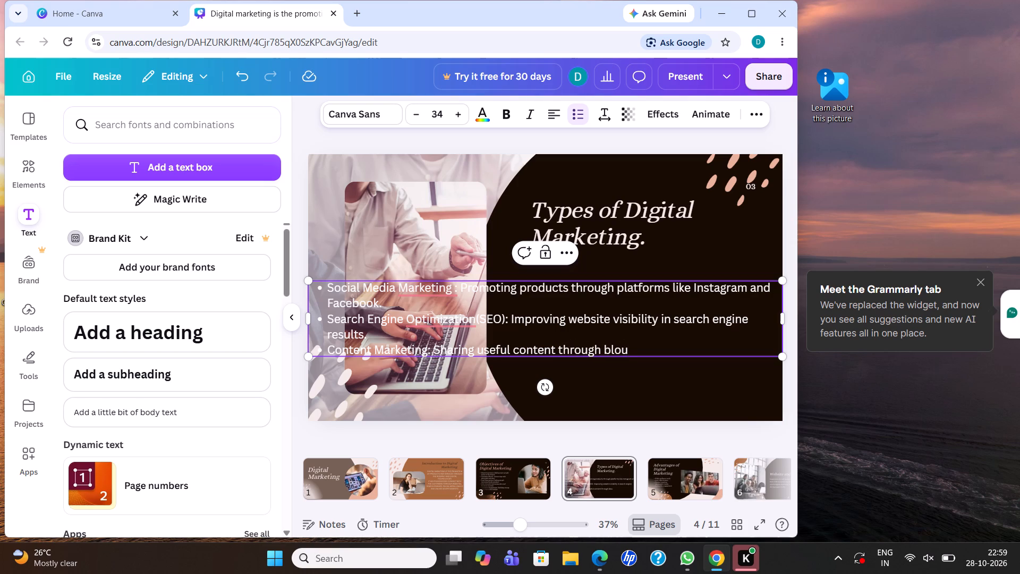
pyautogui.press('g')
pyautogui.press('BackSpace')
pyautogui.press('BackSpace')
pyautogui.write('gs')
pyautogui.write(', videos')
pyautogui.press('space')
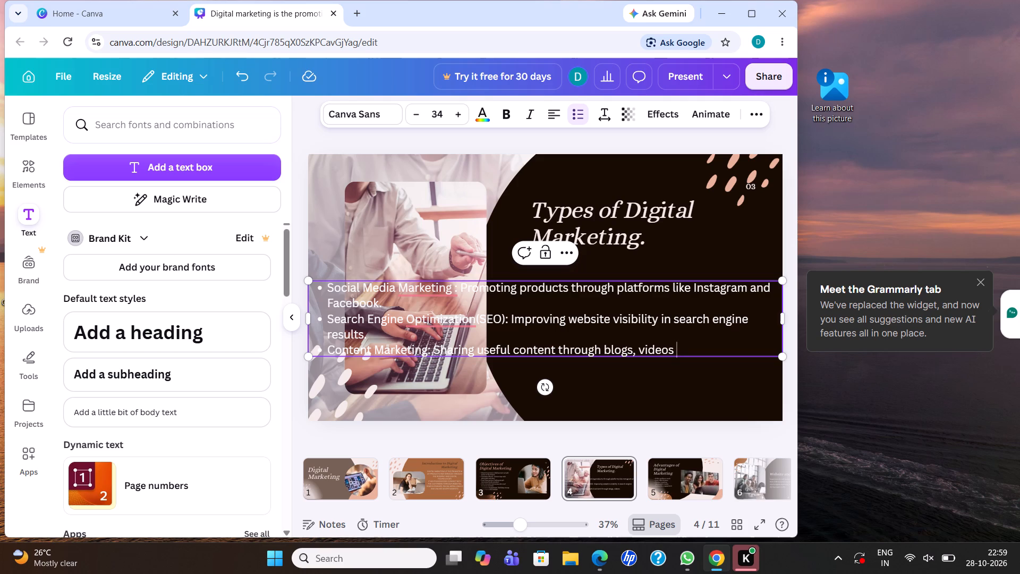
pyautogui.write('and')
pyautogui.press('space')
pyautogui.write('posts')
pyautogui.press('.')
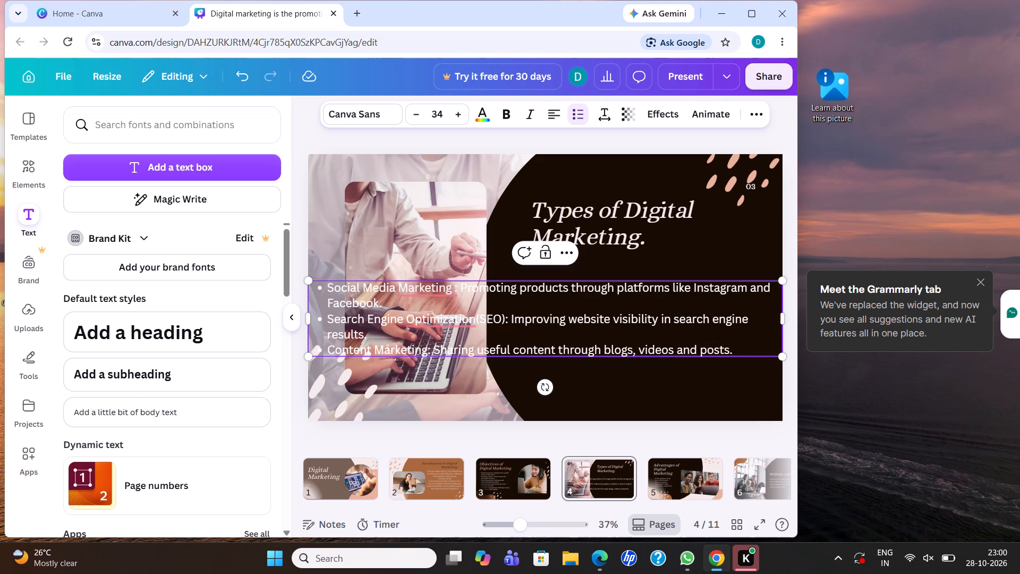
# Add a fourth bullet reading "Email Marketing: Sending promotional emails, updates and offers." below the Content Marketing bullet.
pyautogui.press('Return')
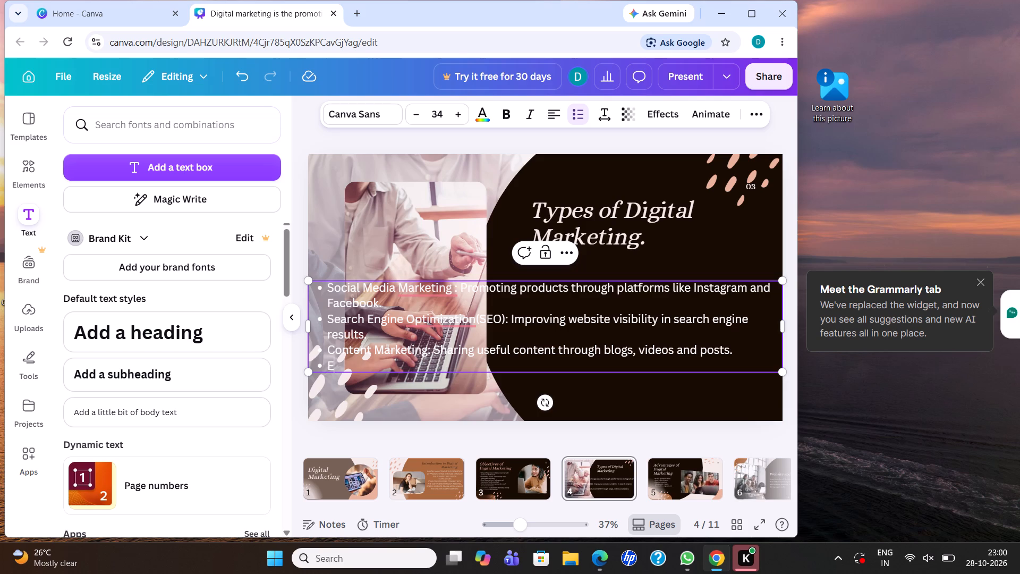
pyautogui.write('mail')
pyautogui.press('space')
pyautogui.write('arketing:')
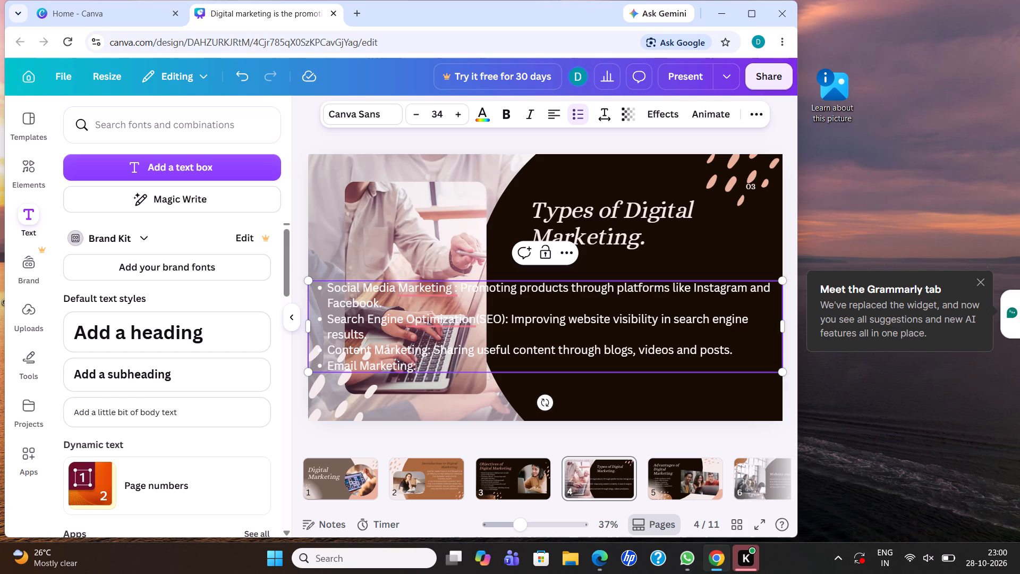
pyautogui.press('space')
pyautogui.write('nding')
pyautogui.press('space')
pyautogui.write('promotio')
pyautogui.write('nal email')
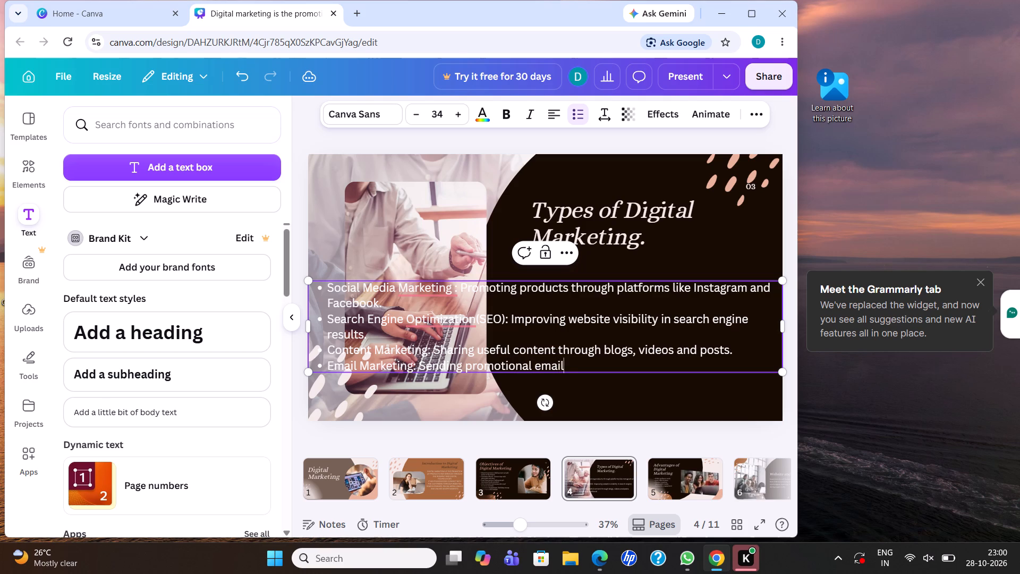
pyautogui.press('s')
pyautogui.write(', updates')
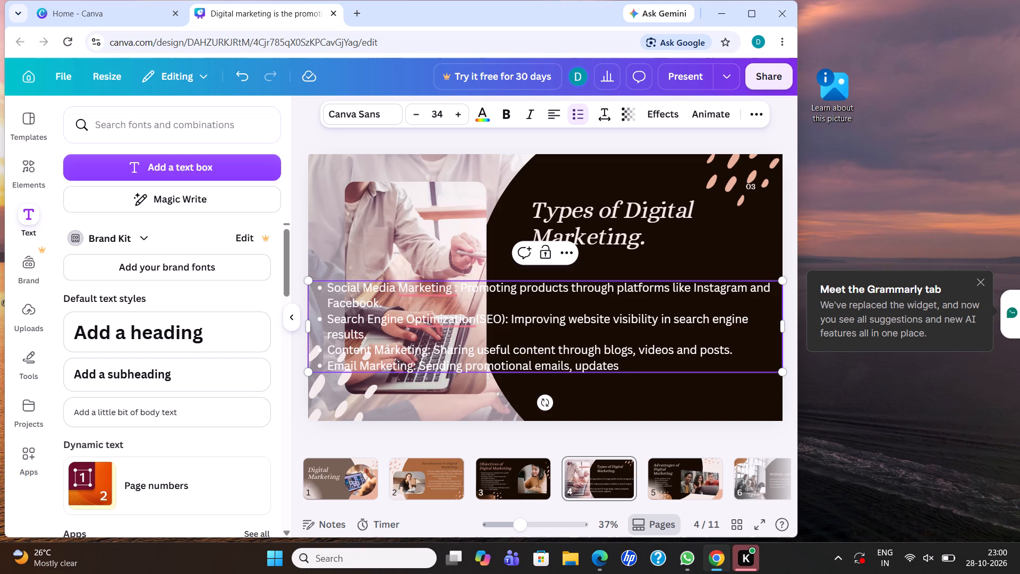
pyautogui.press('space')
pyautogui.write('and offers')
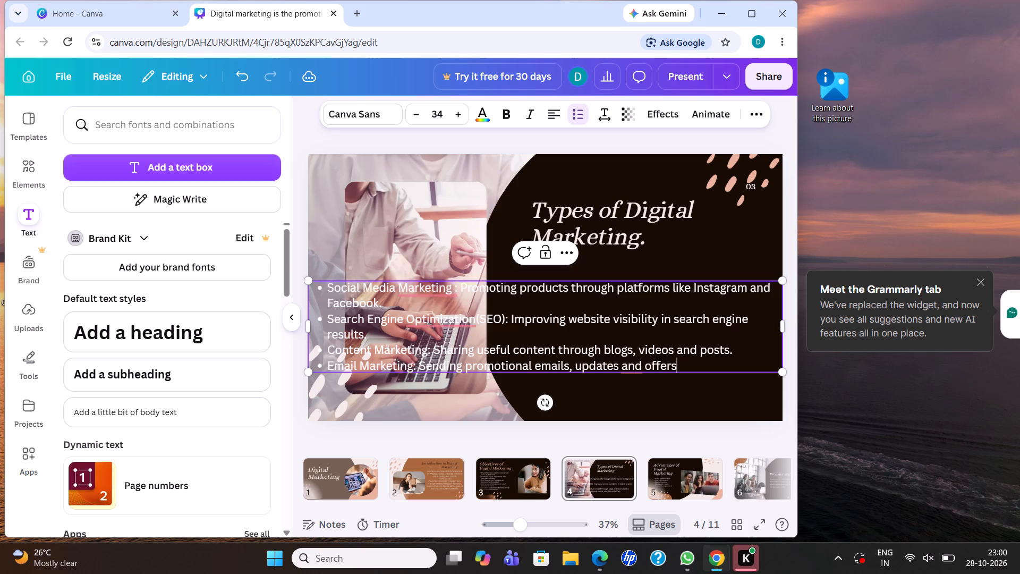
pyautogui.press('.')
# Add a fifth bullet labelled "Pay per click Advertising(PPC):" below the Email Marketing bullet.
pyautogui.press('Return')
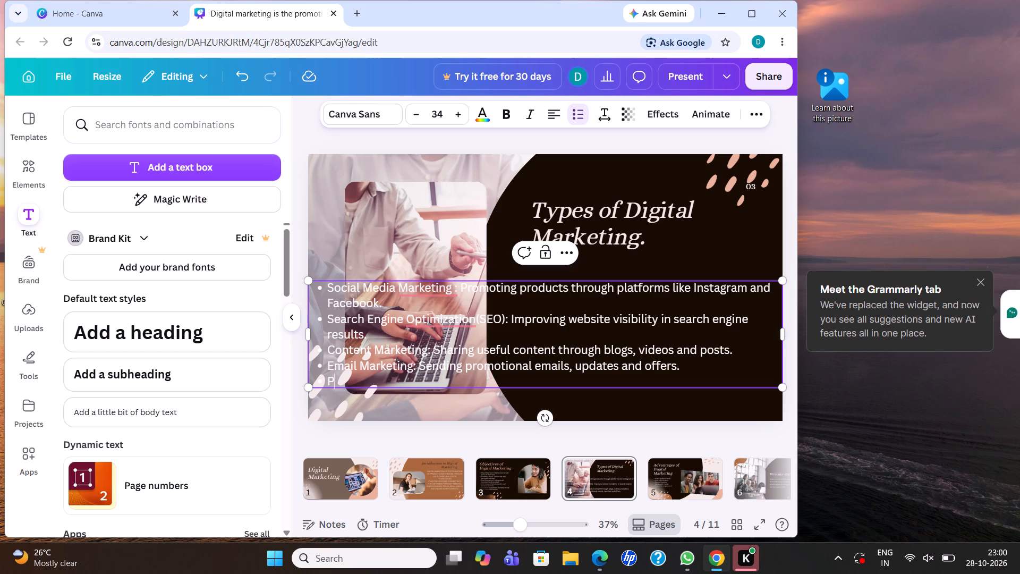
pyautogui.write('ay per clic')
pyautogui.write('k')
pyautogui.press('space')
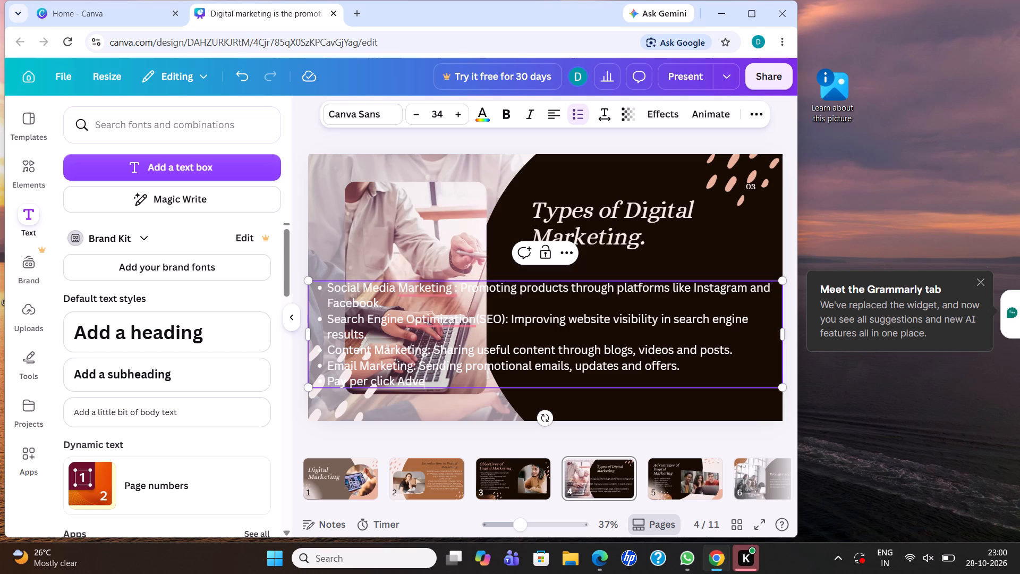
pyautogui.write('sing')
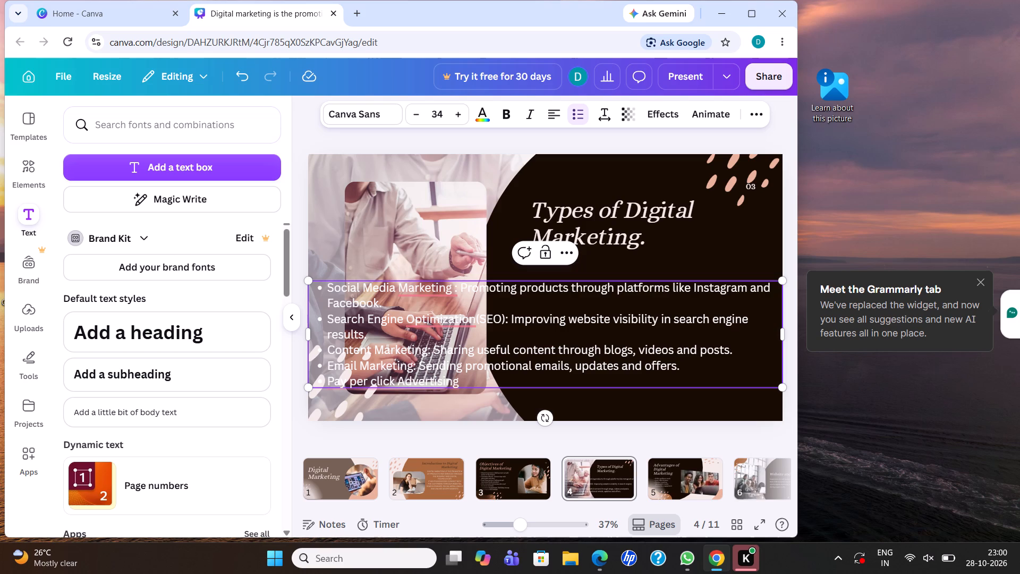
pyautogui.hotkey('shift', '(')
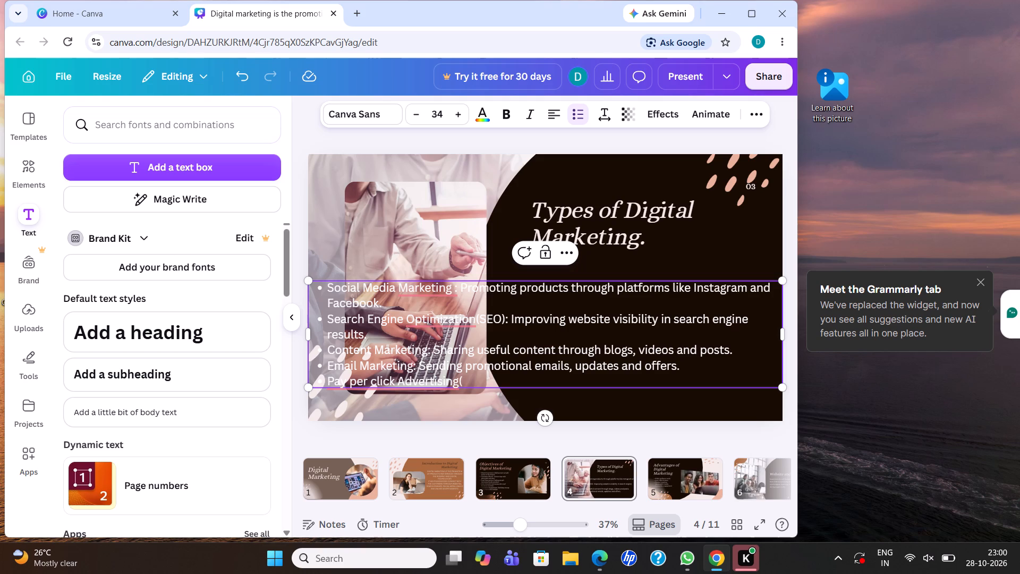
pyautogui.press('p')
pyautogui.press('p')
pyautogui.hotkey('shift', ')')
pyautogui.write(':')
pyautogui.press('space')
# Describe the pay per click bullet with the text "Displaying paid advertisements to reach potential customers".
pyautogui.write('ispla')
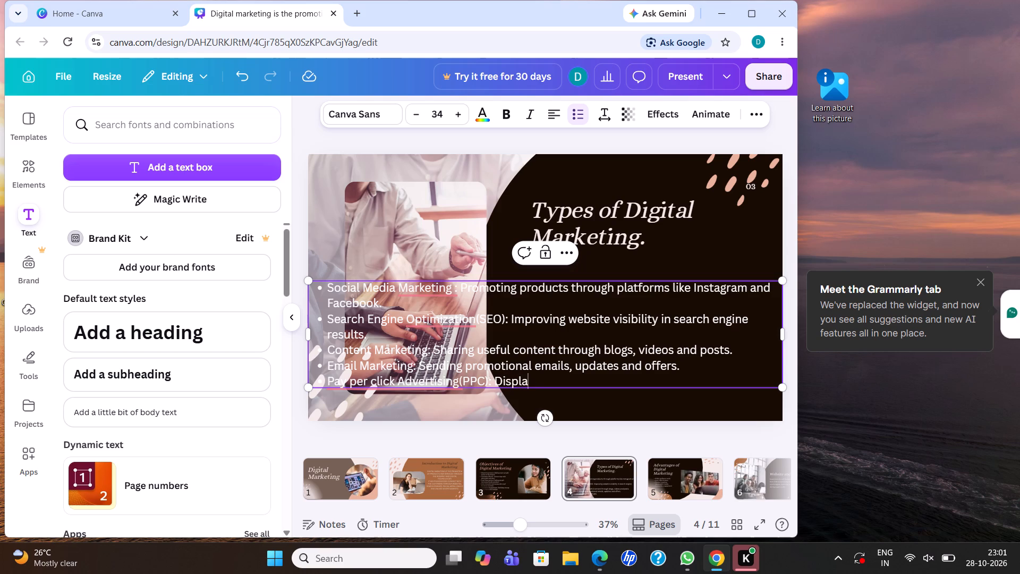
pyautogui.press('y')
pyautogui.write('ing')
pyautogui.press('space')
pyautogui.write('paid')
pyautogui.press('space')
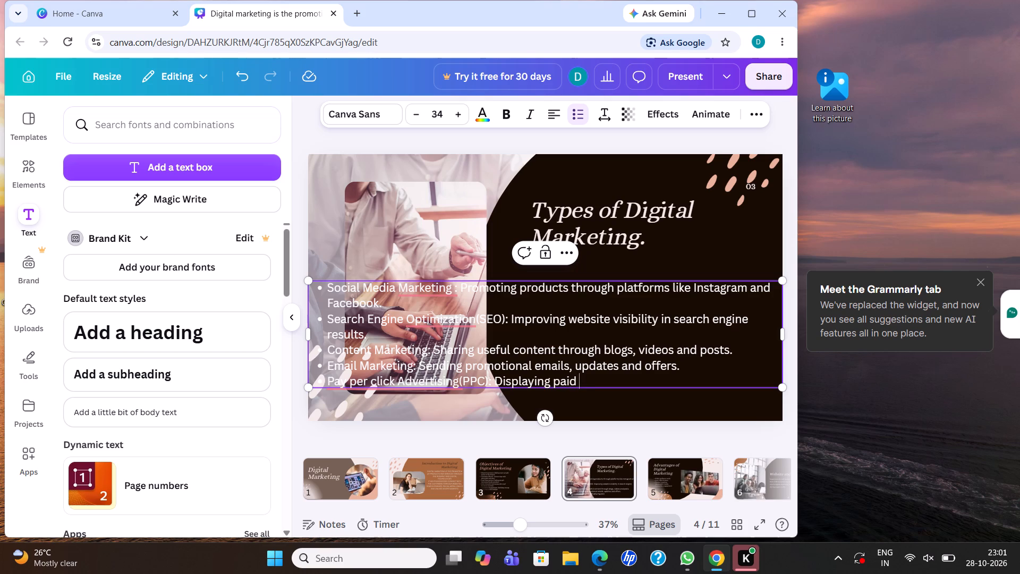
pyautogui.write('advertisement')
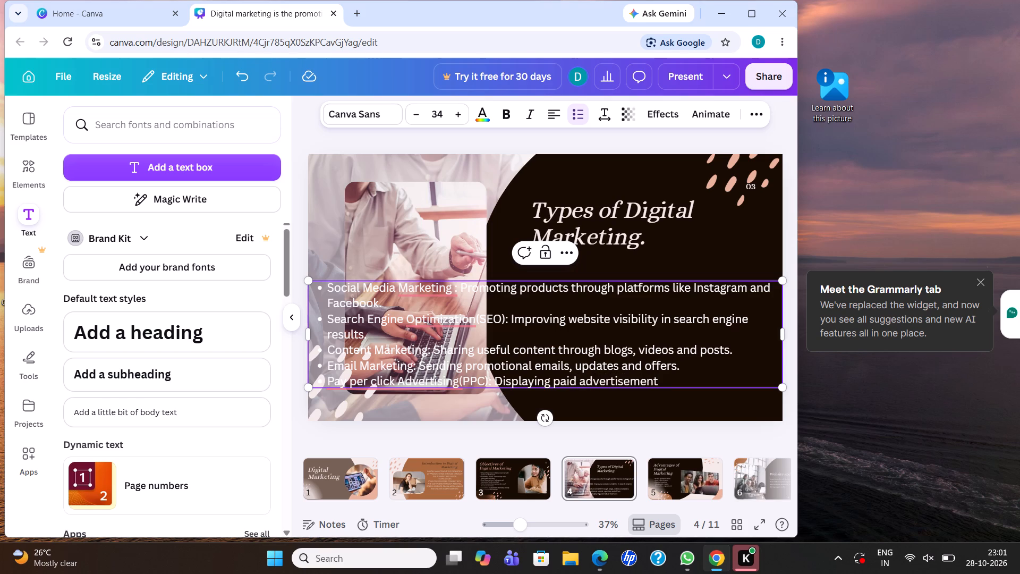
pyautogui.write('s to reach')
pyautogui.press('space')
pyautogui.write('potet')
pyautogui.press('BackSpace')
pyautogui.write('ntial')
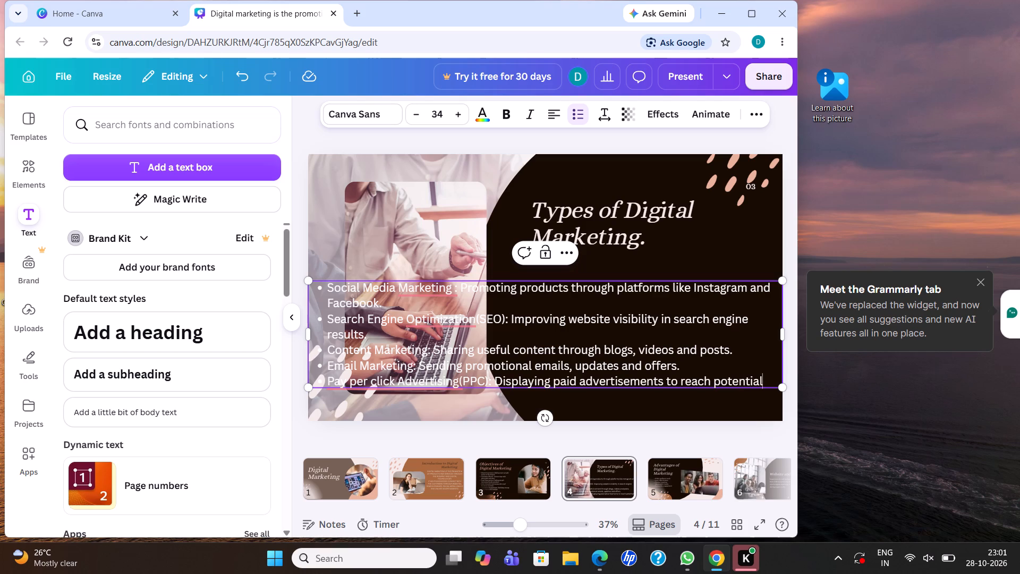
pyautogui.press('space')
pyautogui.write('cus')
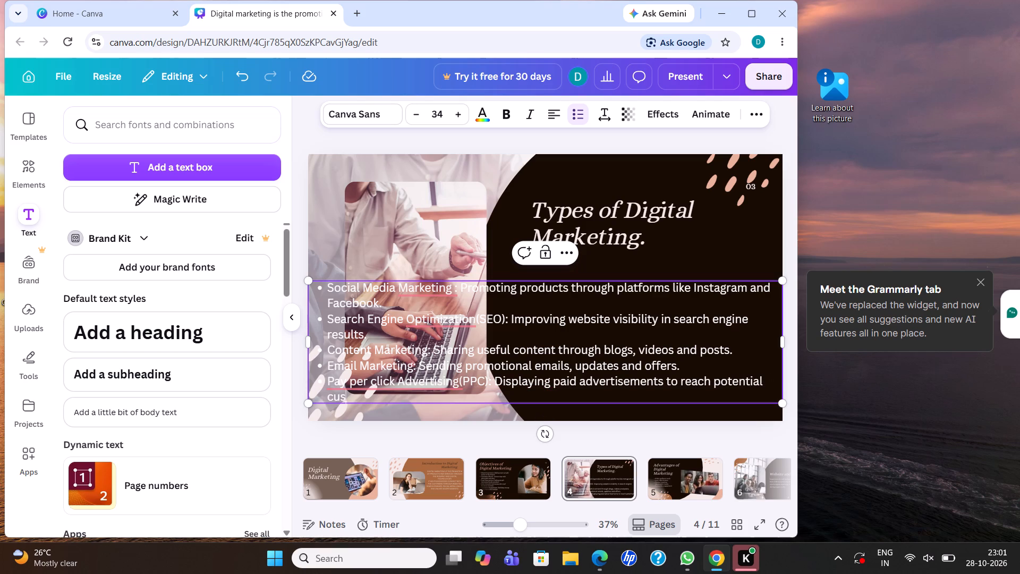
pyautogui.press('t')
pyautogui.write('omers')
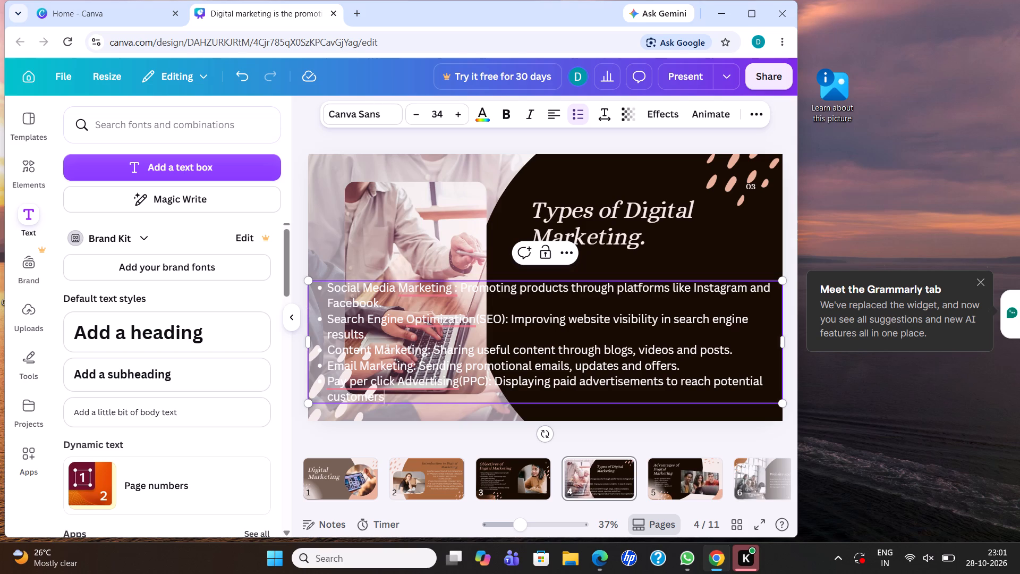
# End the pay per click description with a period.
pyautogui.press('.')
# Scale the bulleted list down to font size 24 and move it over the slide's dark area below the heading.
pyautogui.moveTo(783, 406); pyautogui.dragTo(781, 406)
pyautogui.moveTo(781, 406); pyautogui.dragTo(644, 367)
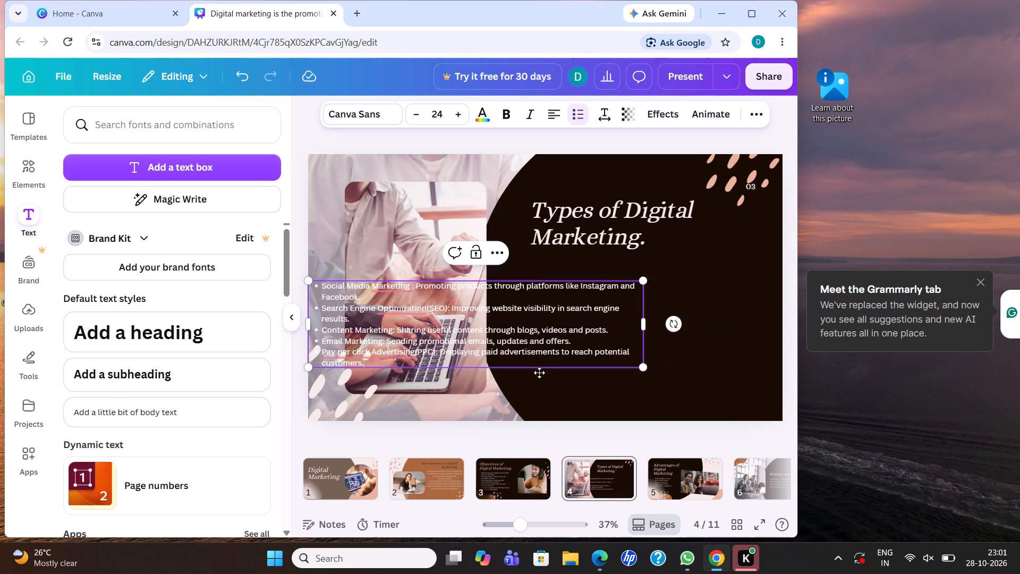
pyautogui.moveTo(535, 367); pyautogui.dragTo(643, 349)
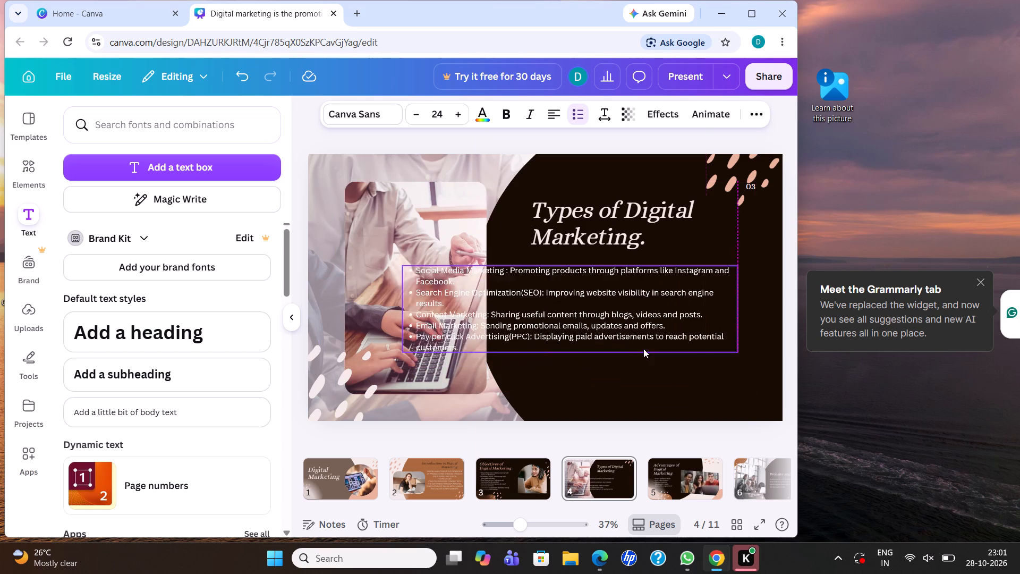
pyautogui.moveTo(643, 349); pyautogui.dragTo(689, 353)
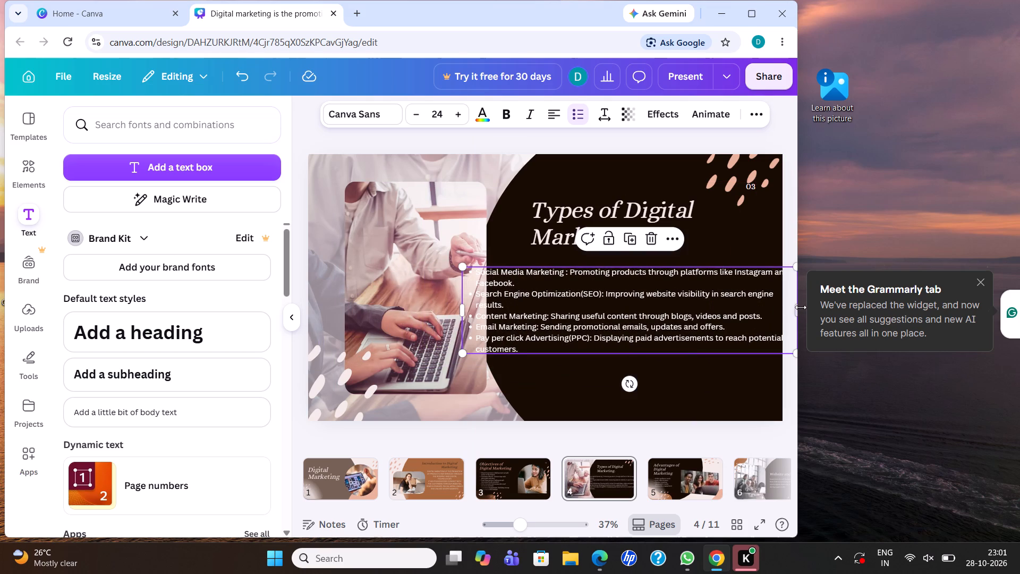
# Resize the browser window to be slightly wider.
pyautogui.moveTo(799, 307); pyautogui.dragTo(770, 307)
pyautogui.moveTo(770, 307); pyautogui.dragTo(752, 309)
pyautogui.moveTo(754, 309); pyautogui.dragTo(770, 309)
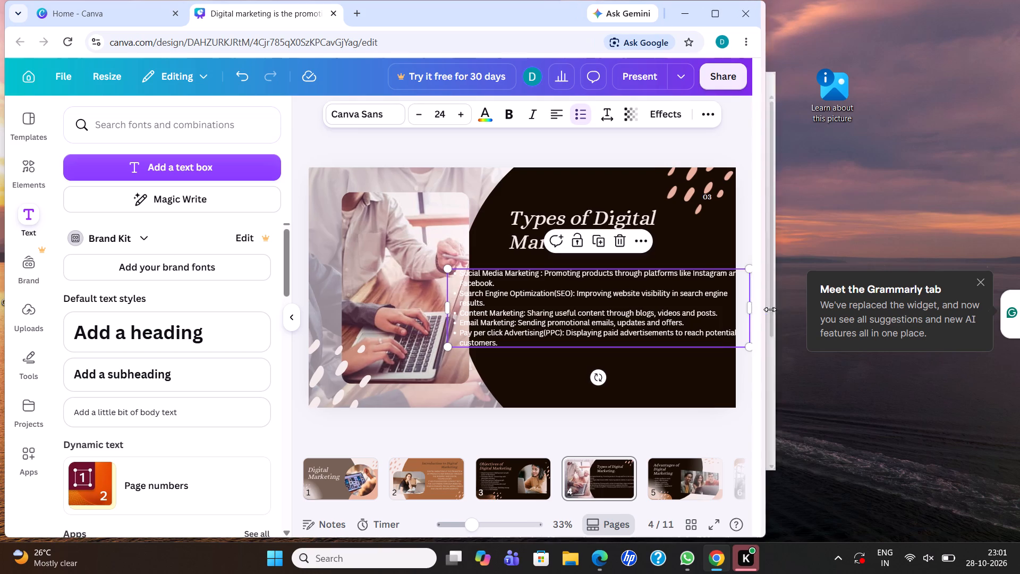
pyautogui.moveTo(770, 309); pyautogui.dragTo(814, 314)
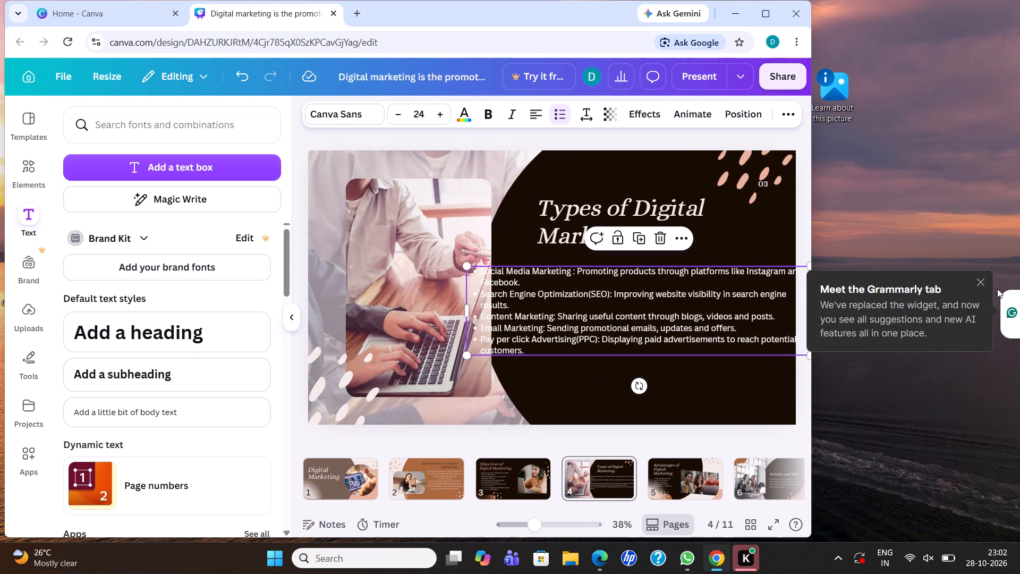
# Dismiss the Grammarly tab notice.
pyautogui.click(982, 285)
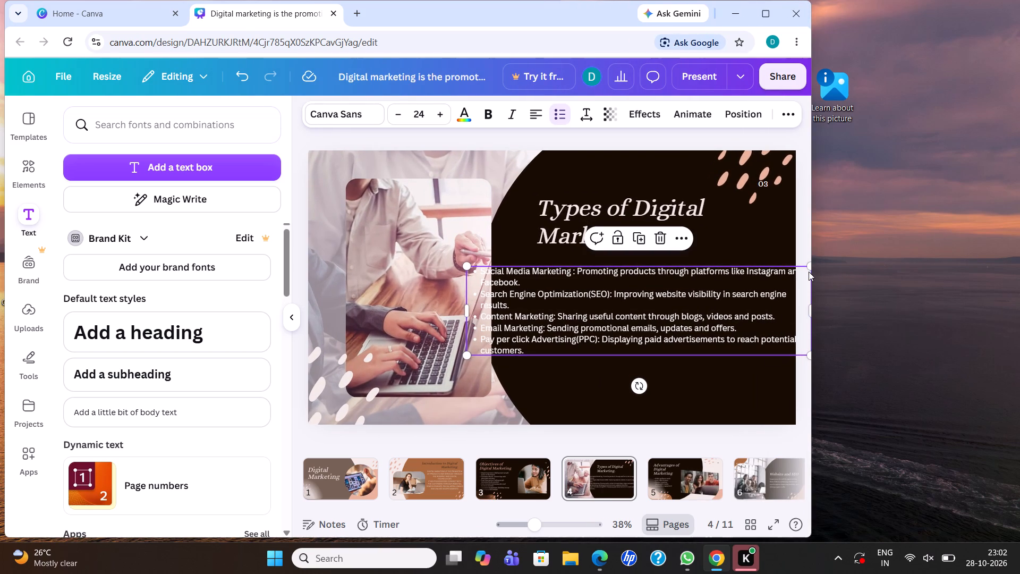
# Scale the bulleted list down to font size 21 and place it just below the heading, starting at the photo's inner edge.
pyautogui.moveTo(809, 267); pyautogui.dragTo(775, 284)
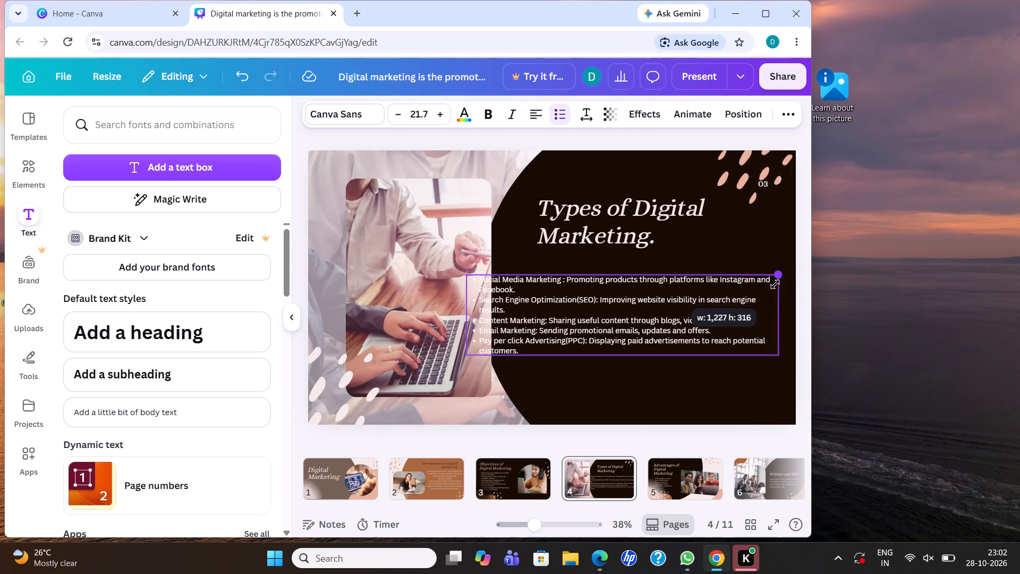
pyautogui.moveTo(775, 284); pyautogui.dragTo(770, 284)
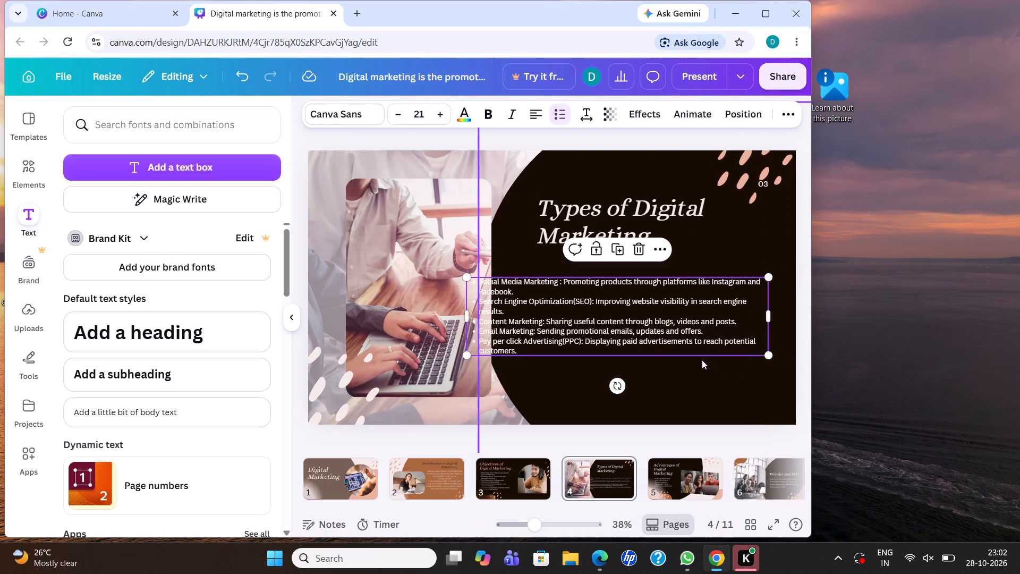
pyautogui.click(668, 357)
pyautogui.click(637, 347)
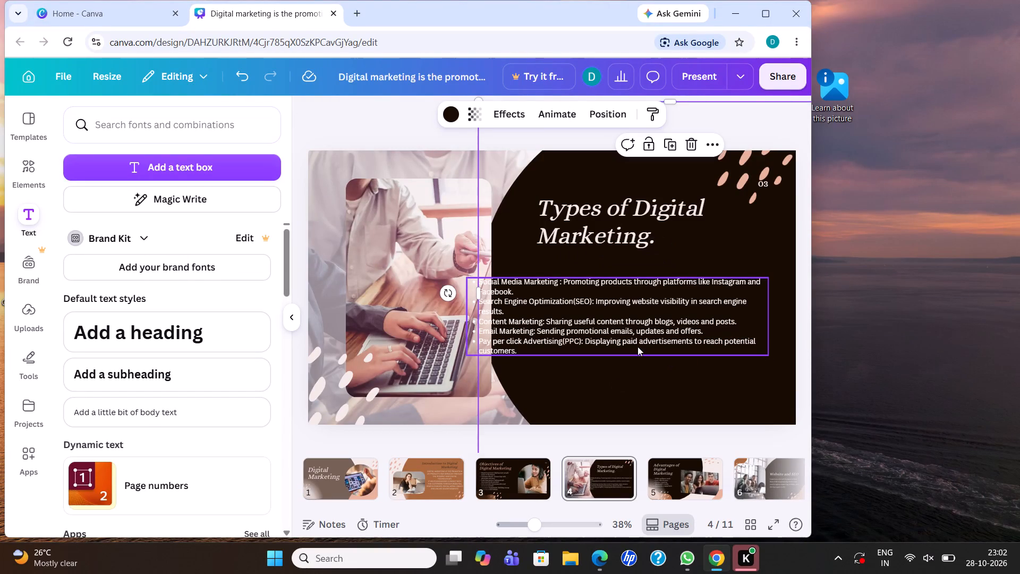
pyautogui.moveTo(572, 353); pyautogui.dragTo(596, 334)
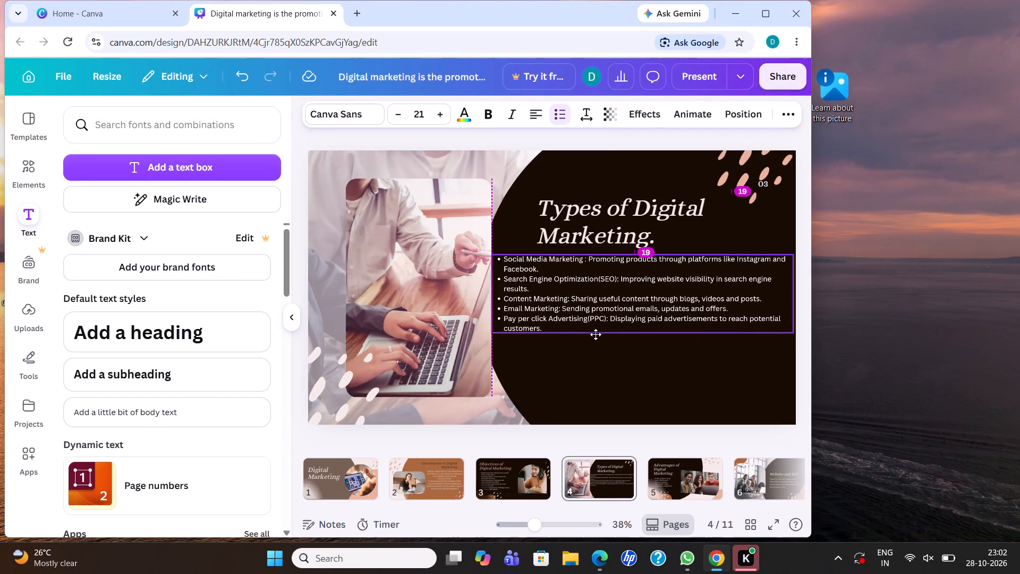
pyautogui.moveTo(596, 334); pyautogui.dragTo(597, 336)
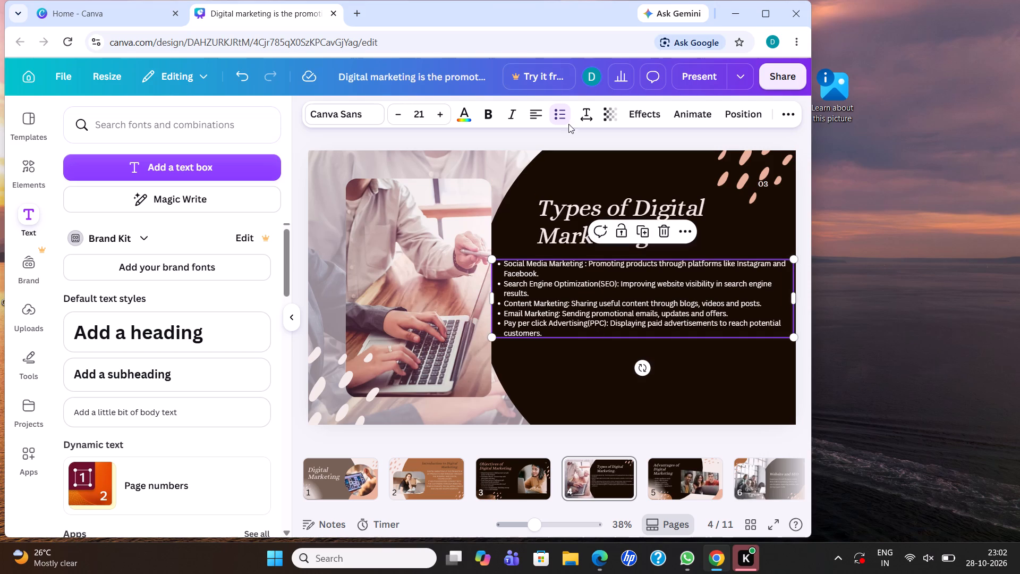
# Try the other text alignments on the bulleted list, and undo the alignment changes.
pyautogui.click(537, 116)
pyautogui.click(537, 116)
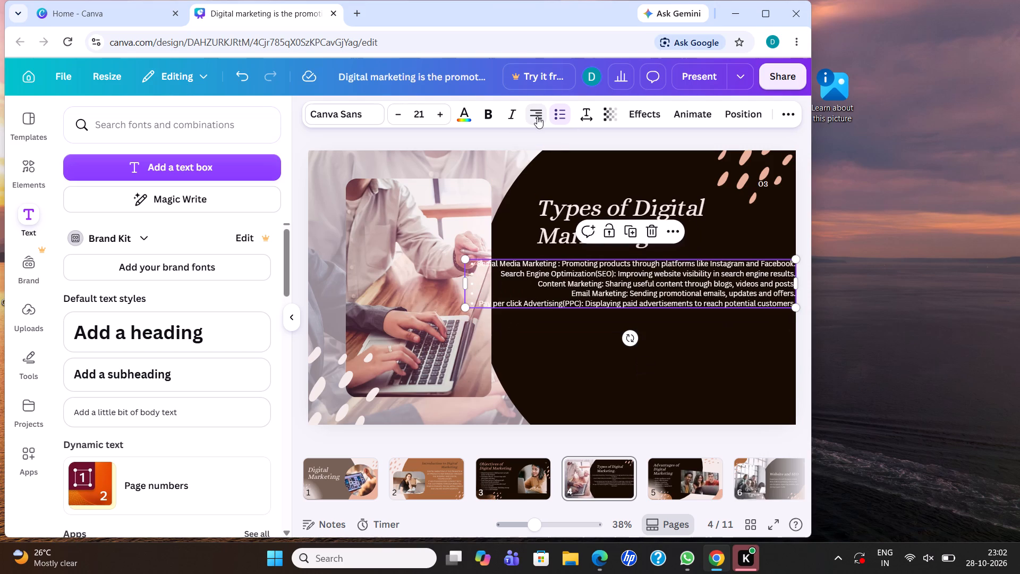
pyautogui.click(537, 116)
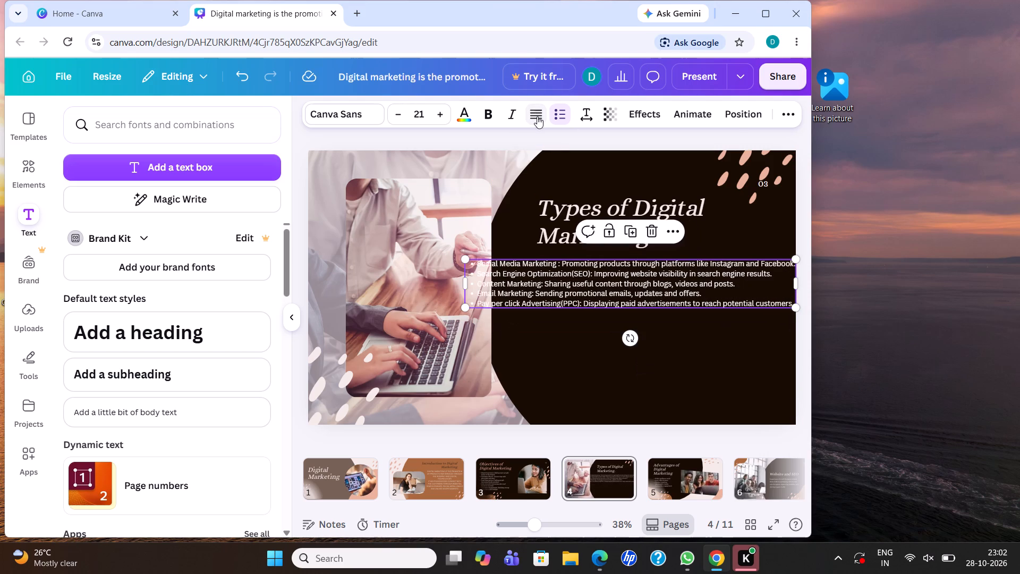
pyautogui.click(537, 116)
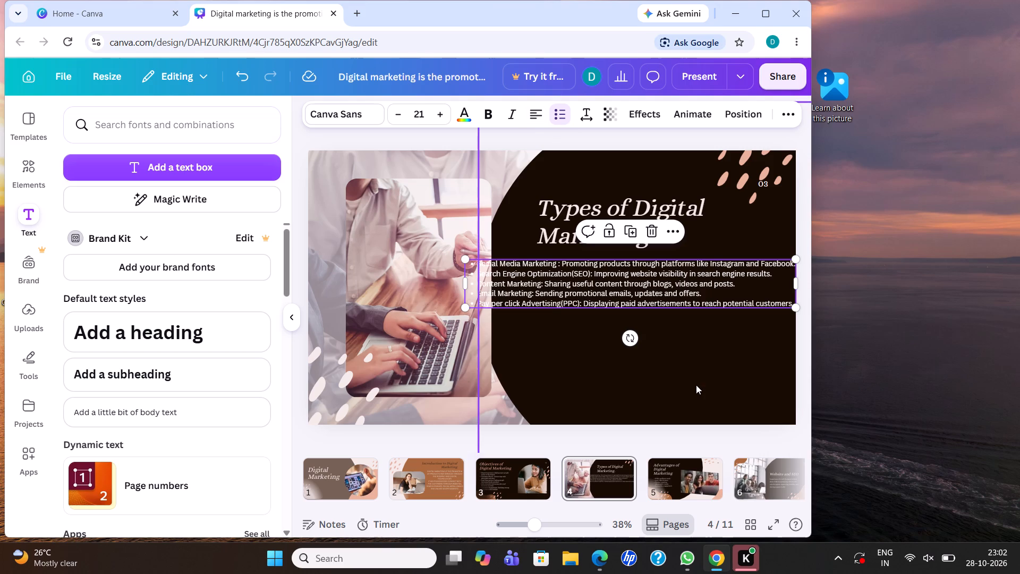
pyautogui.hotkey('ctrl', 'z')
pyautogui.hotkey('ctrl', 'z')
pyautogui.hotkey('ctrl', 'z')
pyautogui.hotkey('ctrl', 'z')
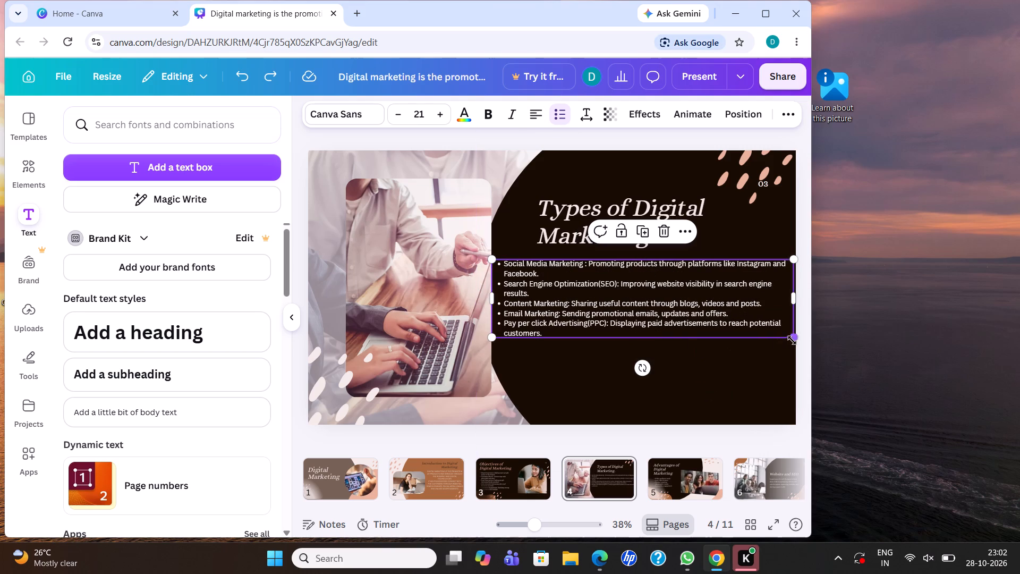
# Increase the bulleted list's font size to 25.
pyautogui.click(445, 117)
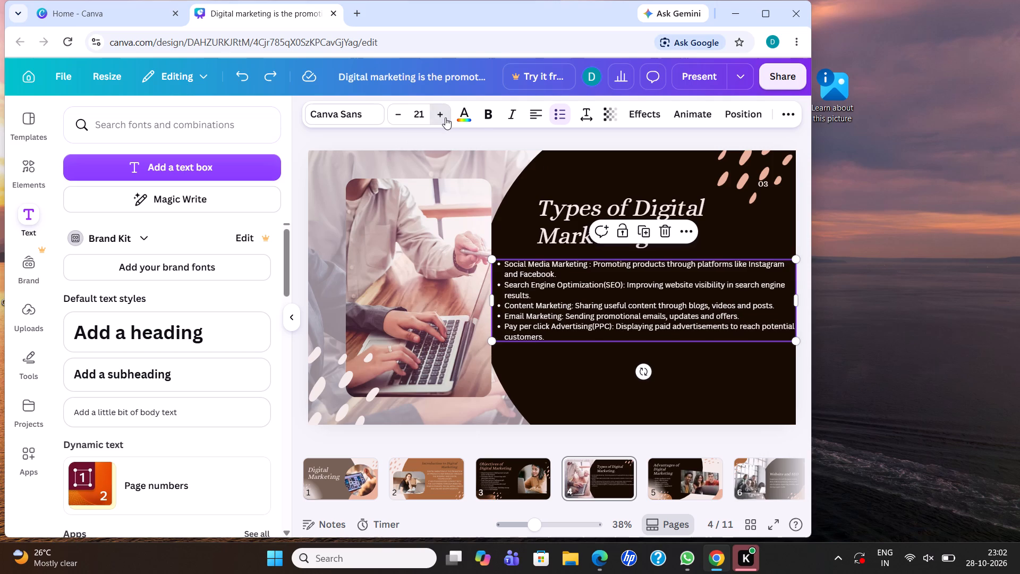
pyautogui.click(445, 117)
pyautogui.click(445, 117)
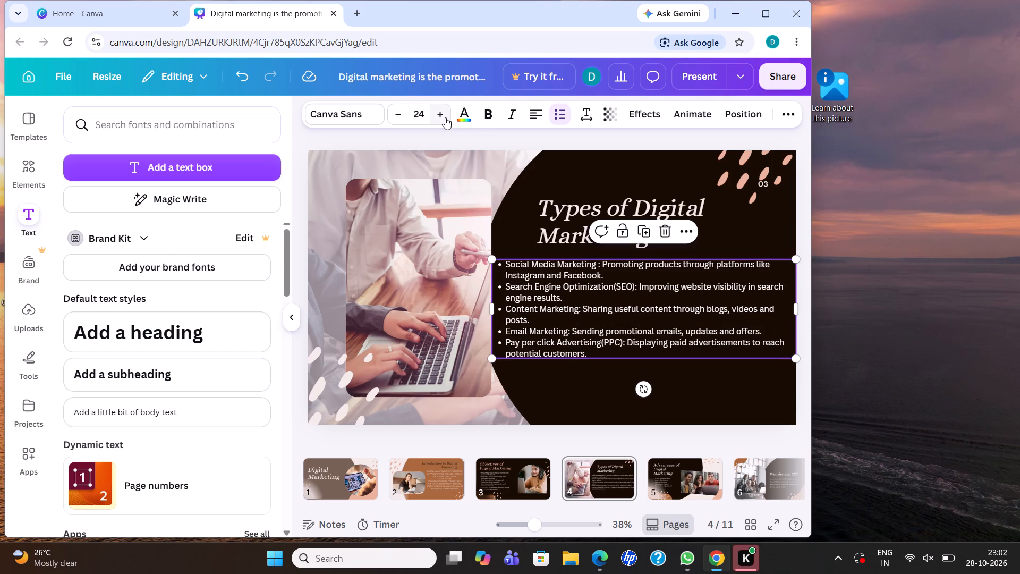
pyautogui.click(445, 117)
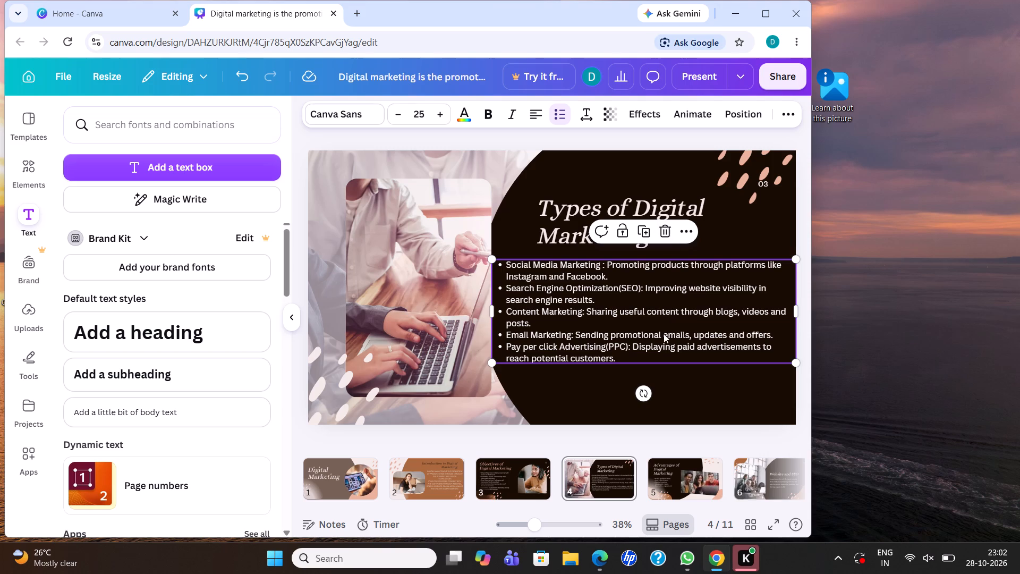
# Recolour the "Types of Digital Marketing." heading with the peach colour from the design's text colours.
pyautogui.click(681, 203)
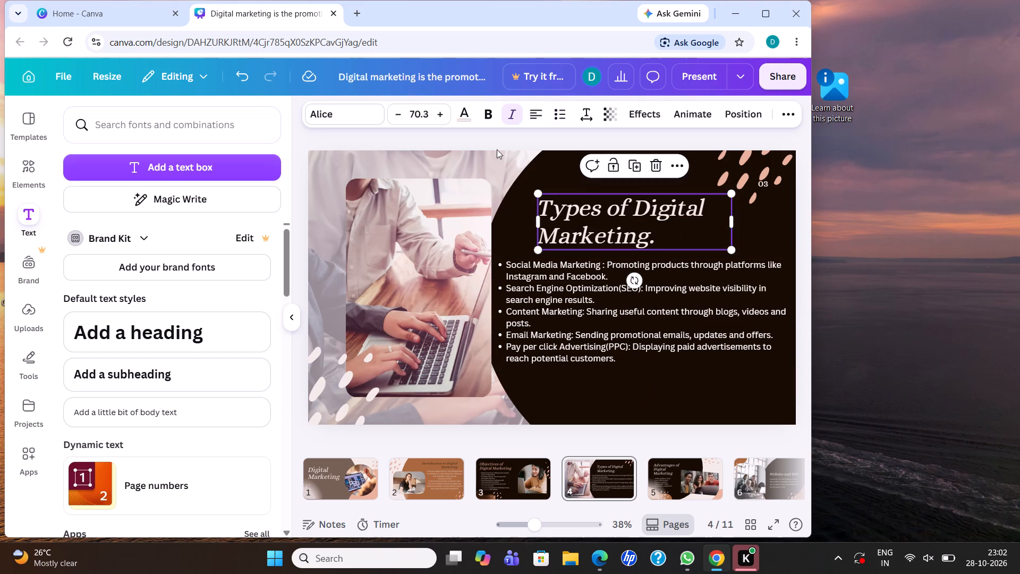
pyautogui.click(460, 117)
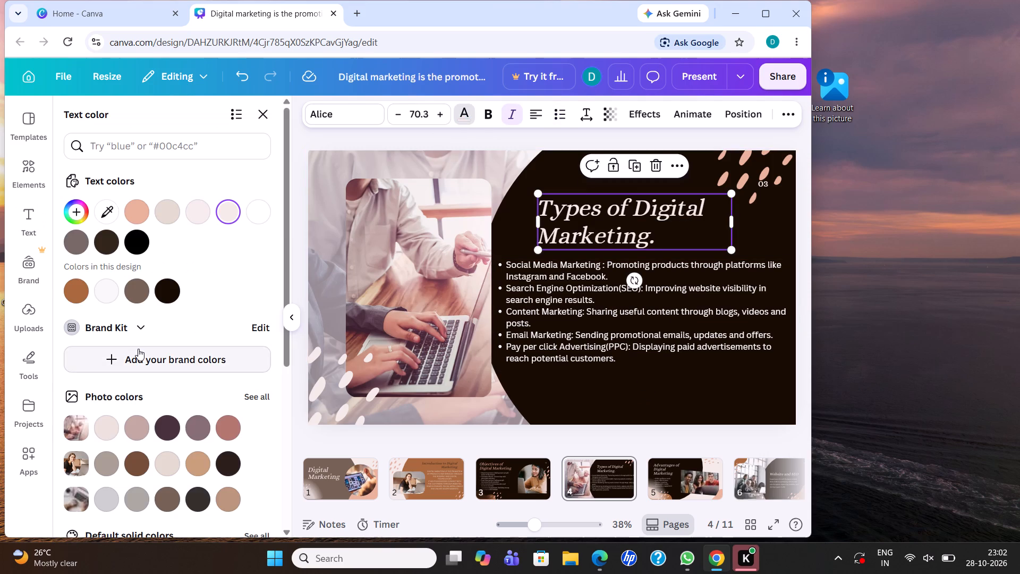
pyautogui.click(135, 220)
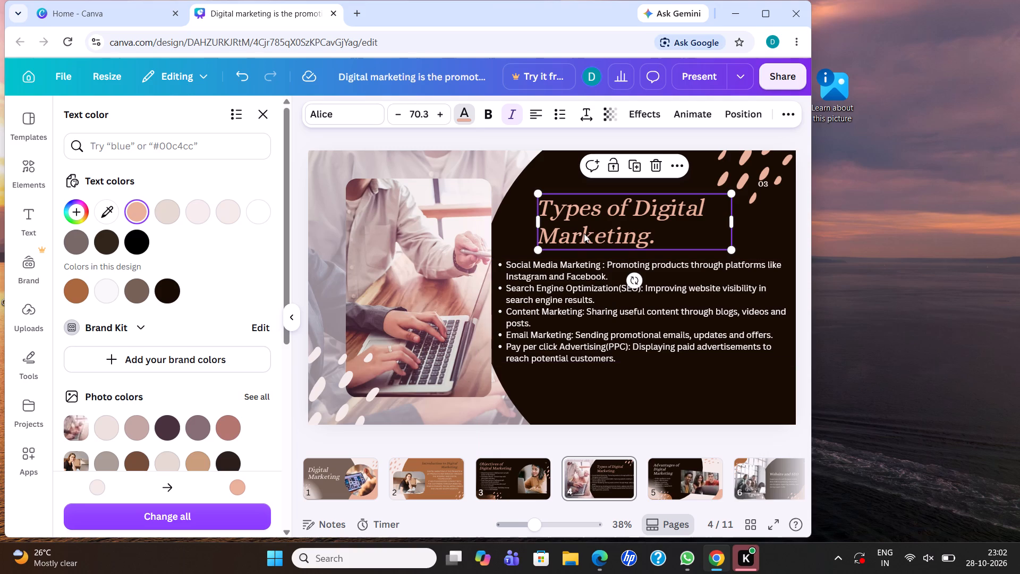
# Extend the heading's text box toward the photo so its text starts nearly in line with the bullets.
pyautogui.moveTo(535, 218); pyautogui.dragTo(531, 218)
pyautogui.moveTo(531, 218); pyautogui.dragTo(500, 211)
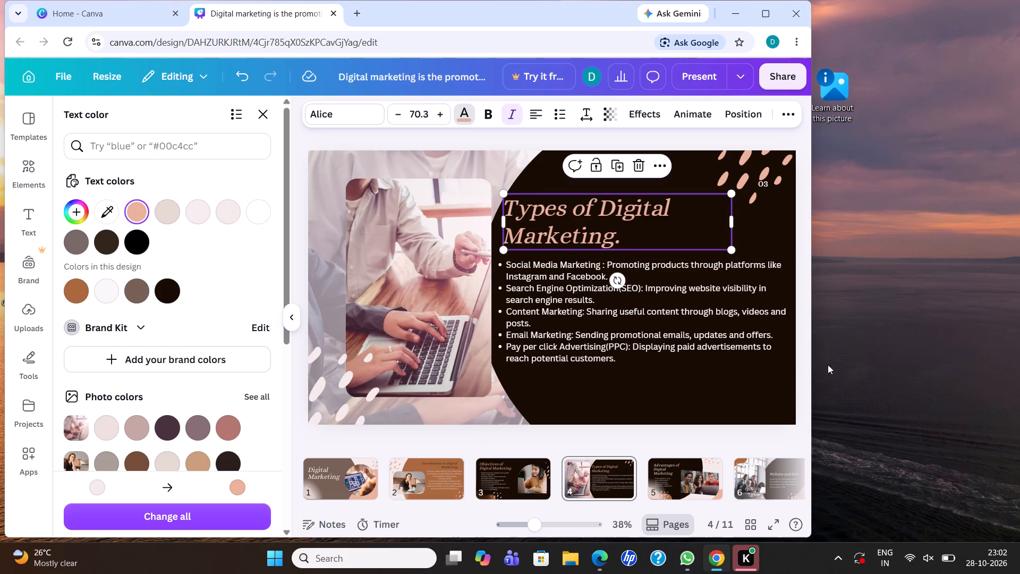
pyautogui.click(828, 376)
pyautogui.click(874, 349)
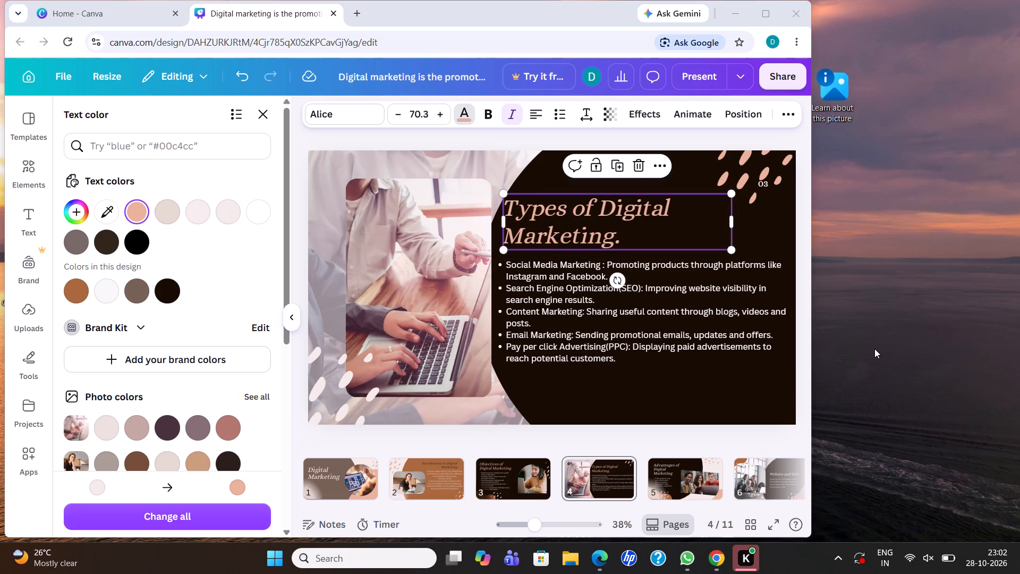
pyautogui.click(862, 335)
# Review the first four slides to compare their heading colours, text and backgrounds.
pyautogui.click(674, 486)
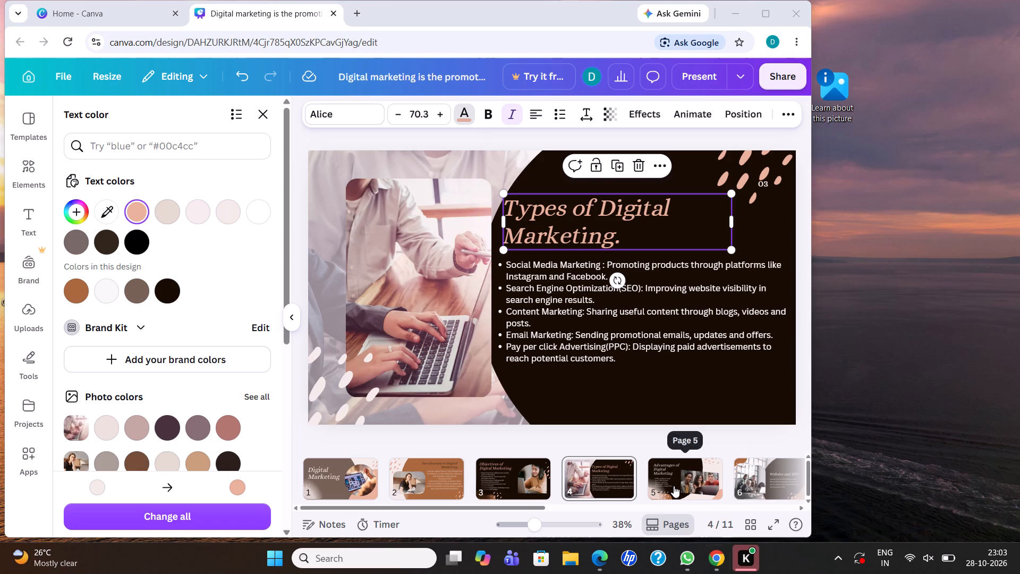
pyautogui.click(588, 481)
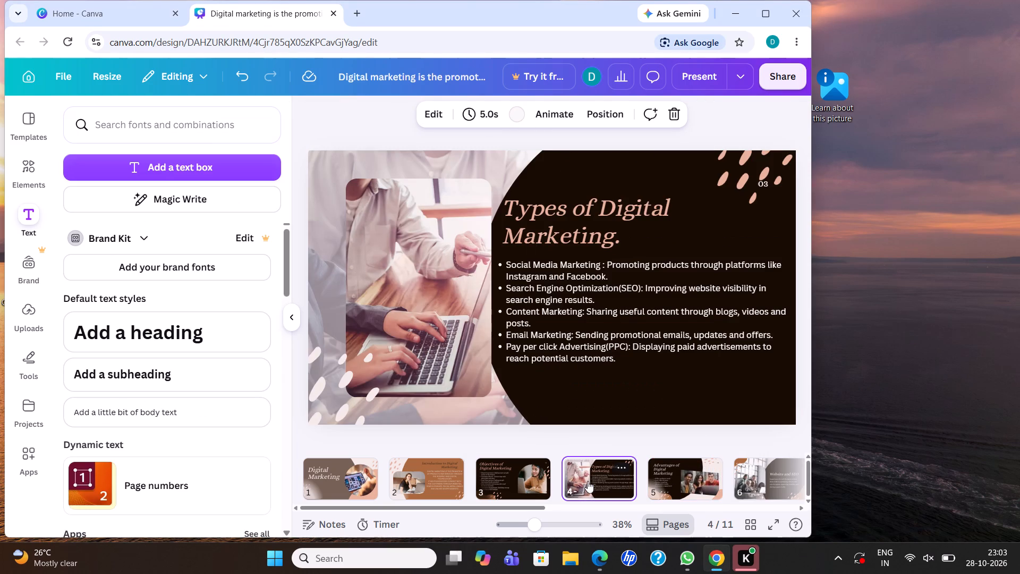
pyautogui.click(478, 472)
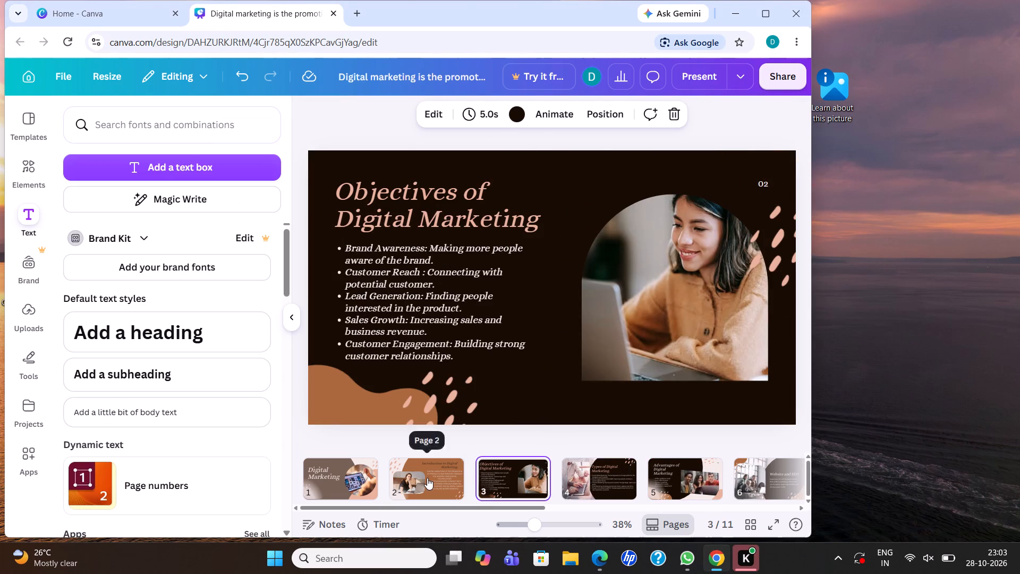
pyautogui.click(427, 478)
pyautogui.click(352, 476)
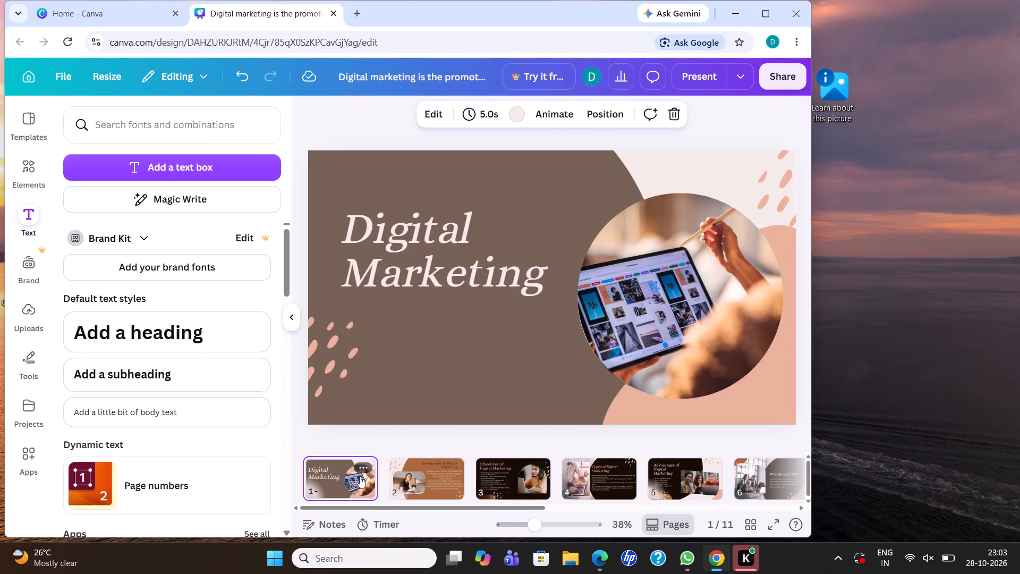
pyautogui.click(431, 477)
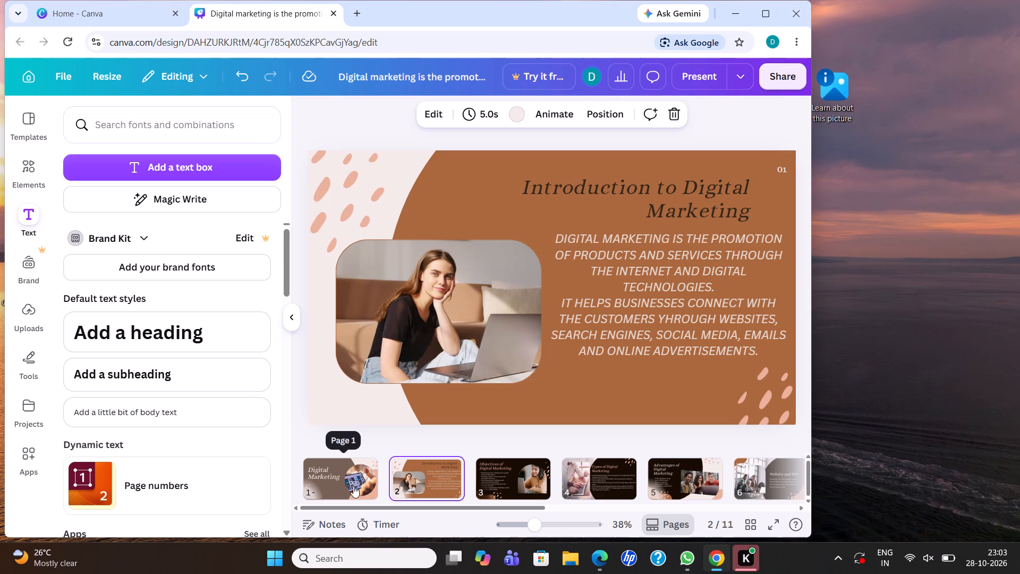
pyautogui.click(353, 486)
# Recolour the large brown background shape on the Introduction to Digital Marketing slide with the design's near-black colour.
pyautogui.click(455, 479)
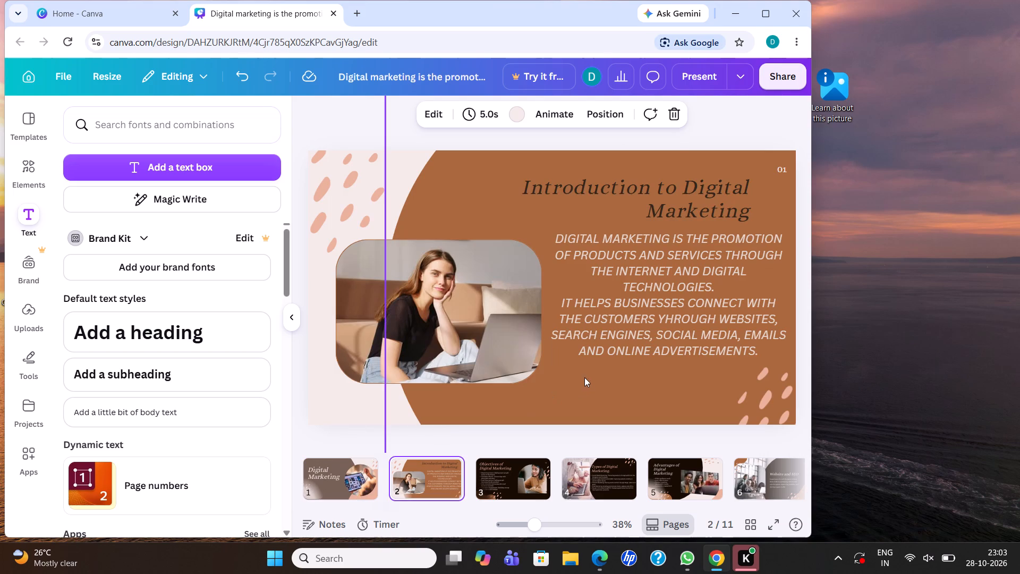
pyautogui.click(584, 387)
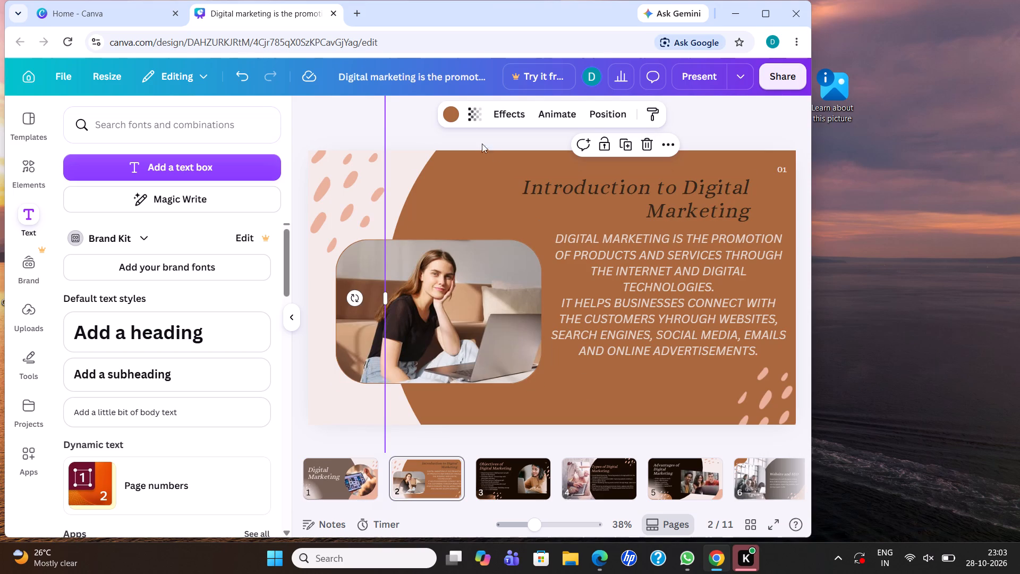
pyautogui.click(453, 106)
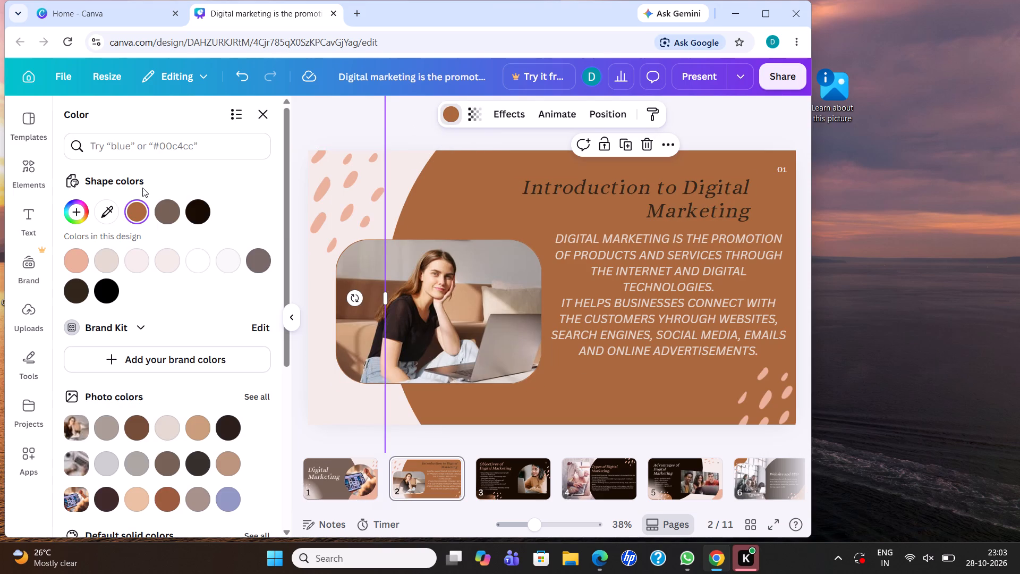
pyautogui.click(176, 207)
pyautogui.click(197, 211)
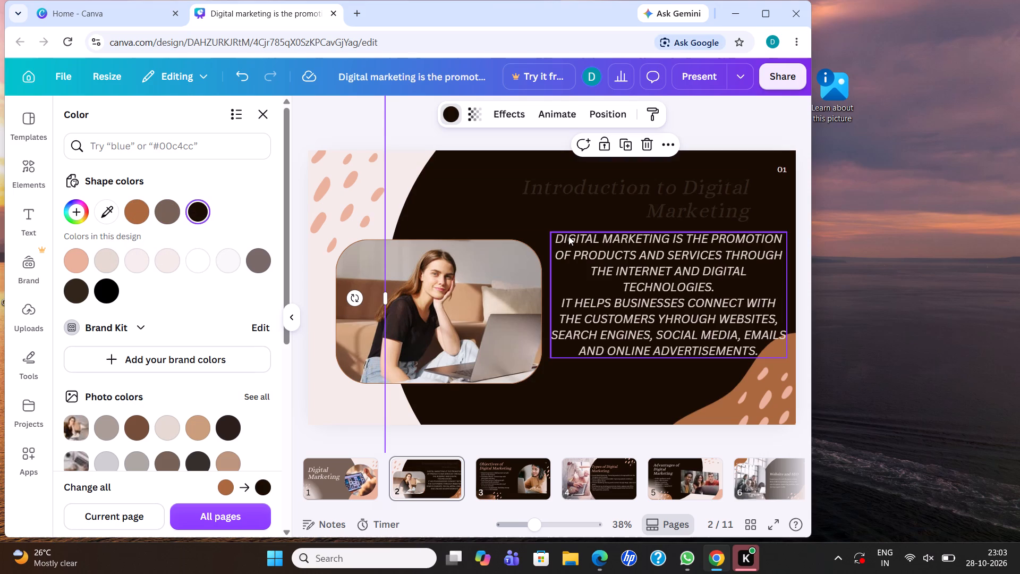
# Make the "Introduction to Digital Marketing" heading text bold.
pyautogui.click(601, 196)
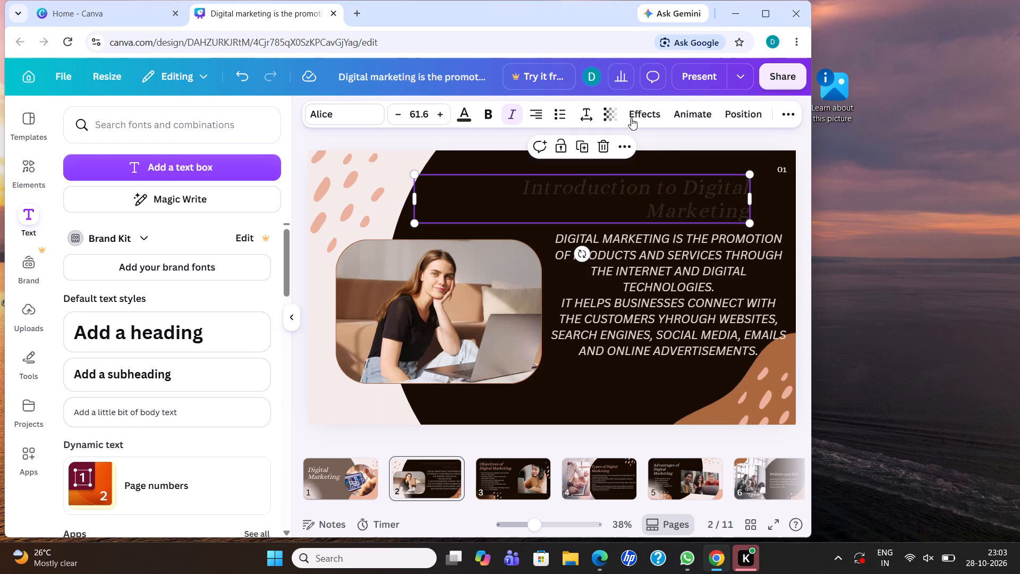
pyautogui.click(528, 187)
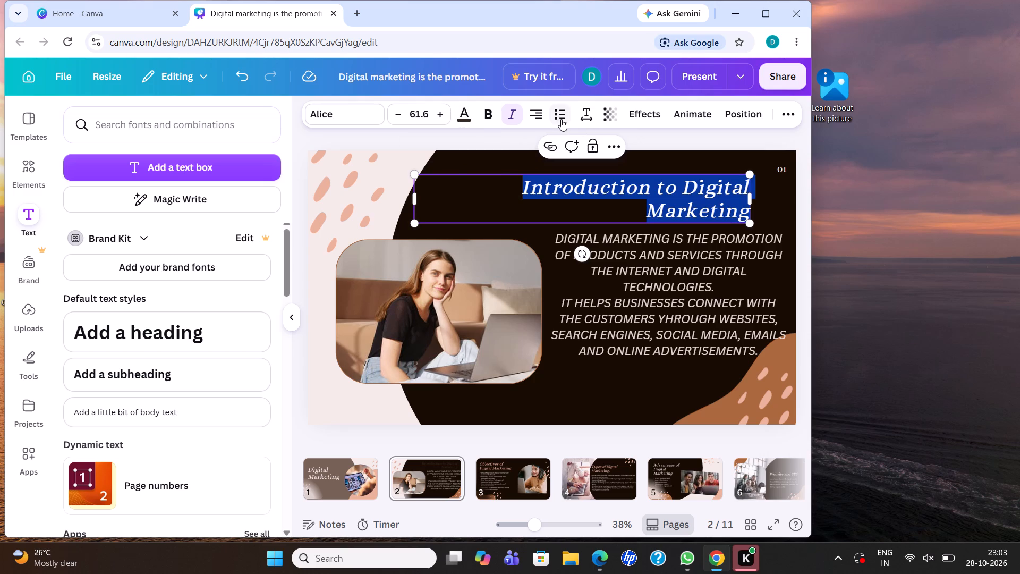
pyautogui.click(486, 116)
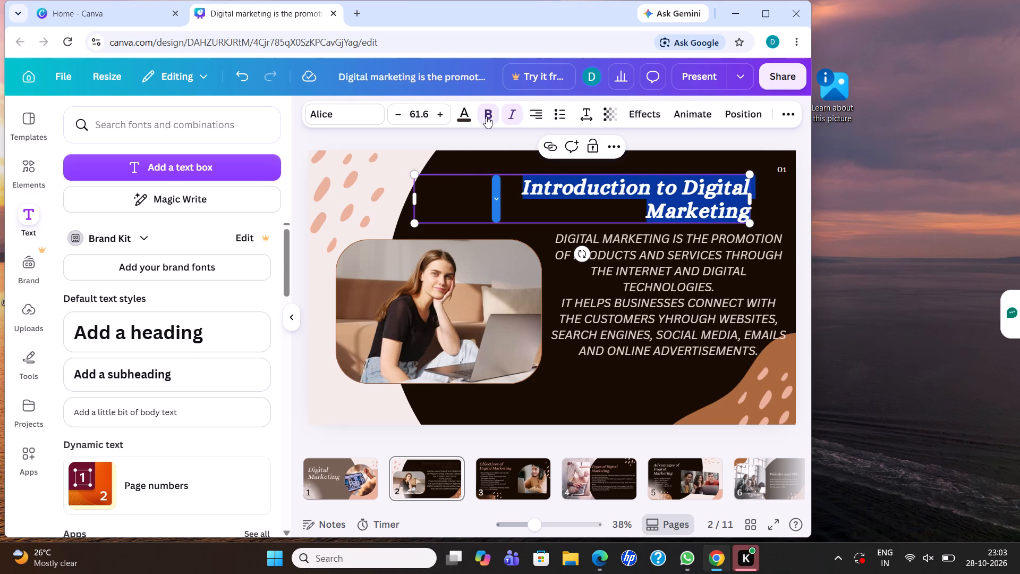
pyautogui.click(486, 116)
pyautogui.click(486, 116)
# Recolour the "Introduction to Digital Marketing" heading with pastel orange #E8B19A.
pyautogui.click(648, 118)
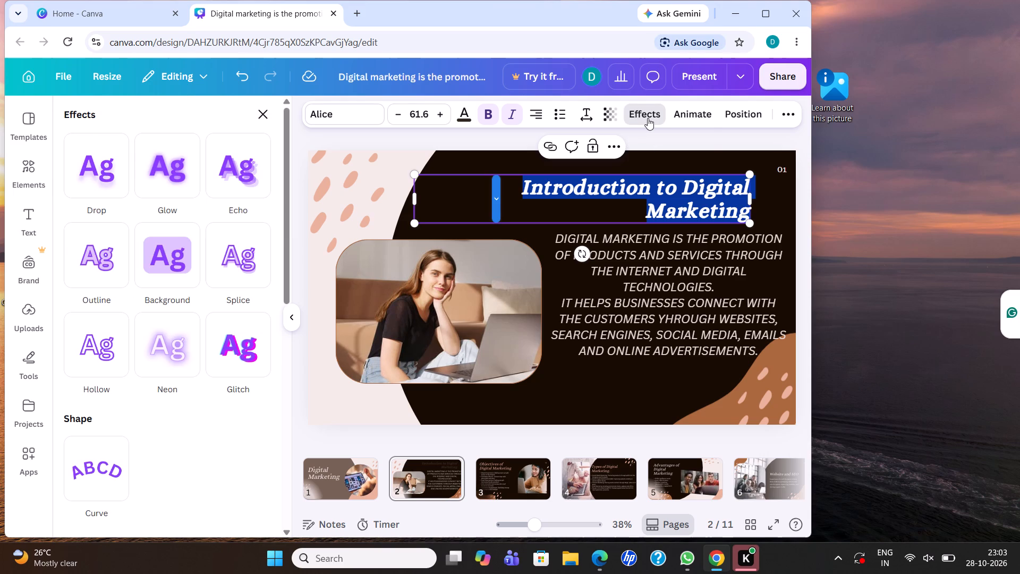
pyautogui.click(681, 116)
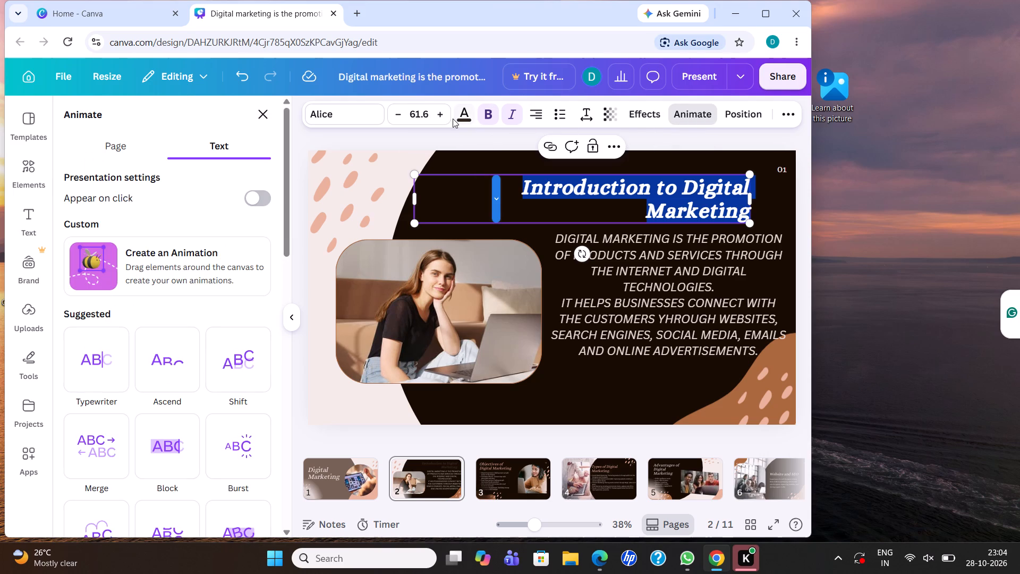
pyautogui.click(467, 115)
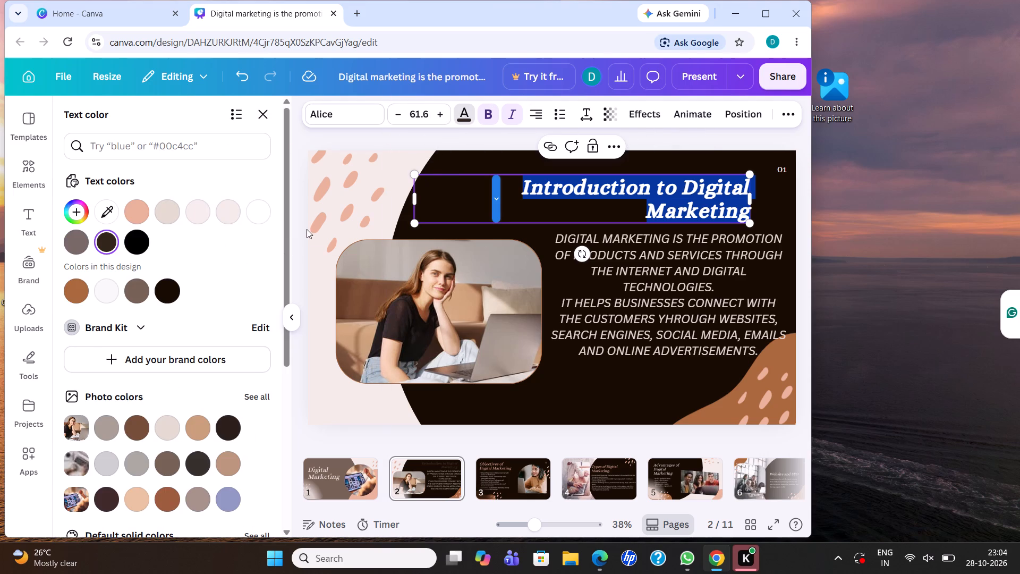
pyautogui.click(132, 209)
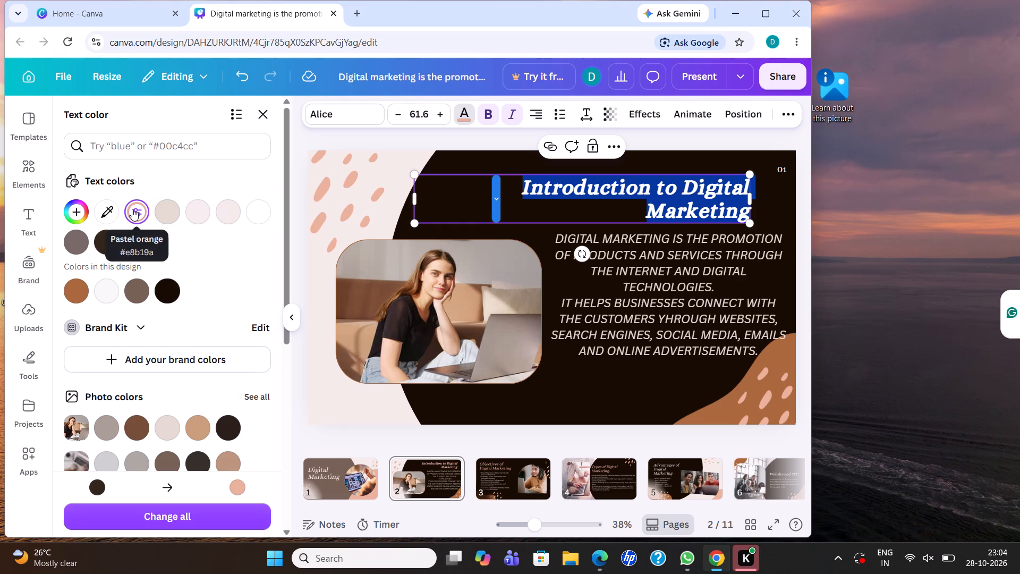
pyautogui.click(132, 209)
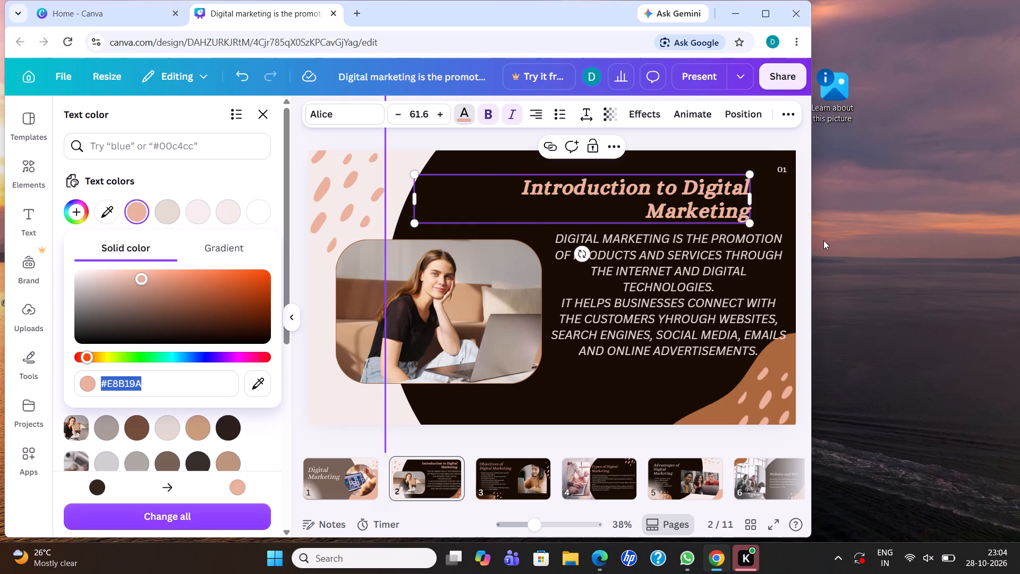
pyautogui.click(823, 240)
pyautogui.click(859, 255)
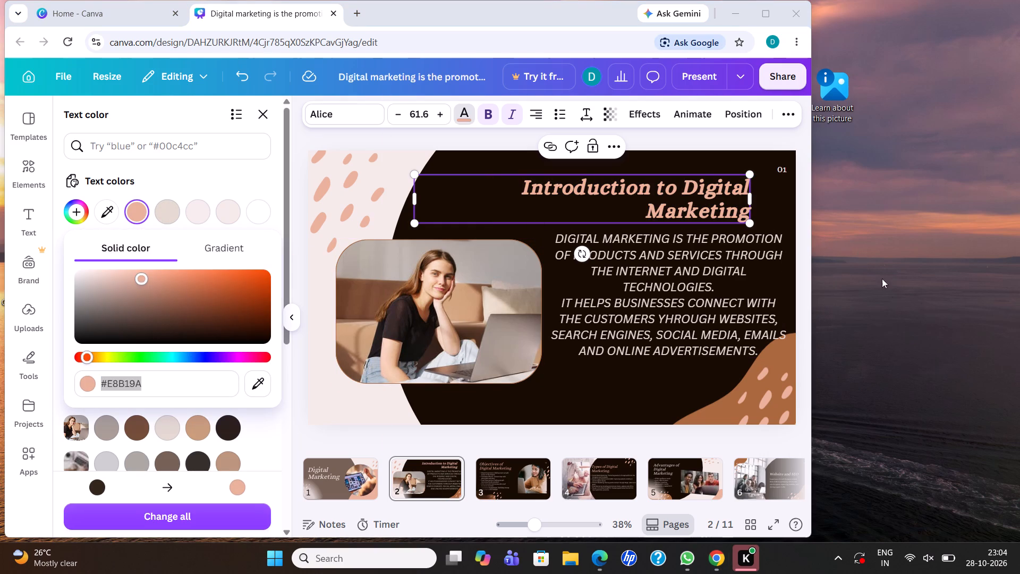
pyautogui.click(887, 299)
pyautogui.click(887, 299)
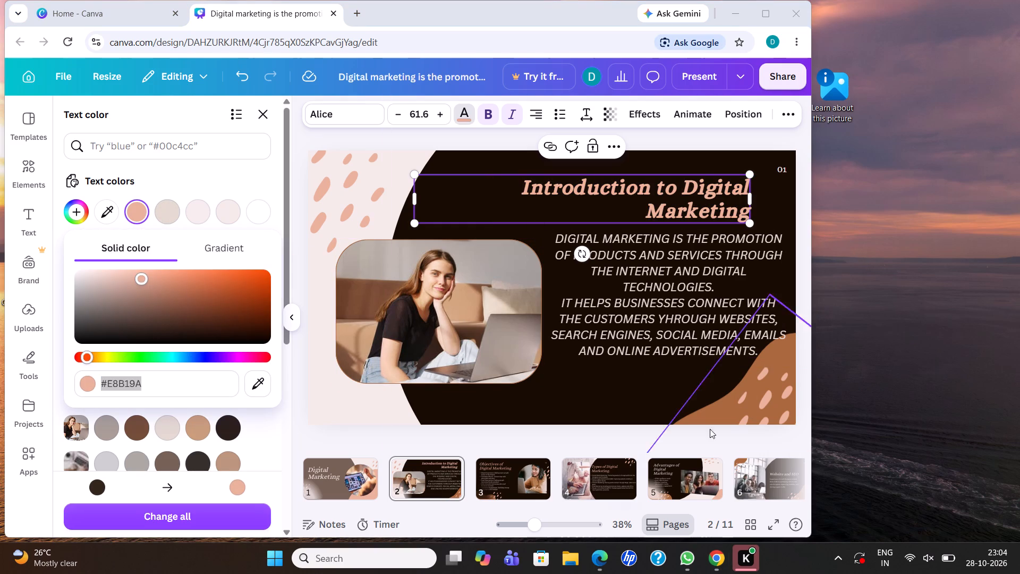
pyautogui.click(585, 448)
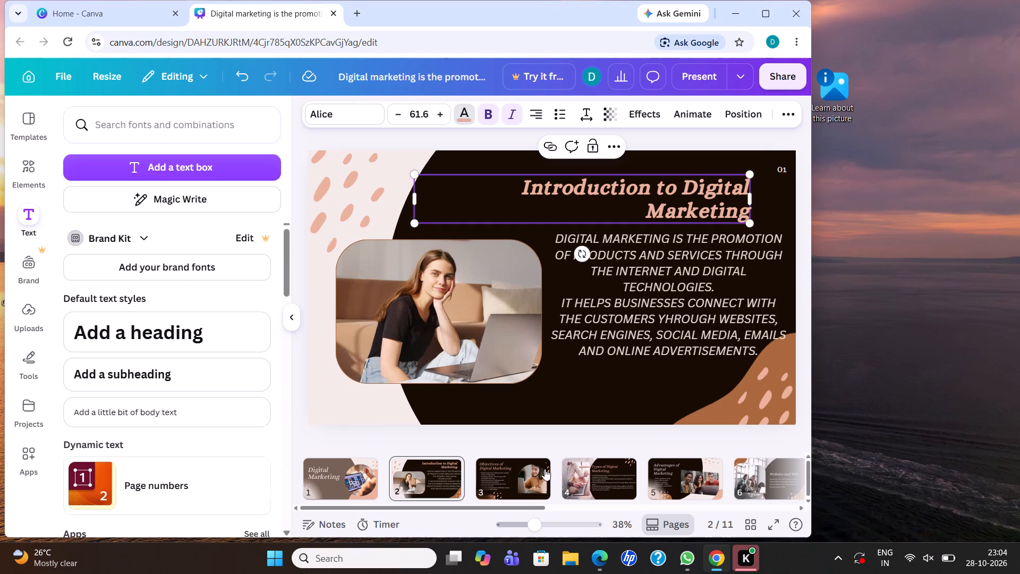
# Compare the Introduction slide's styling with the Objectives and Types of Digital Marketing slides.
pyautogui.click(528, 477)
pyautogui.click(432, 484)
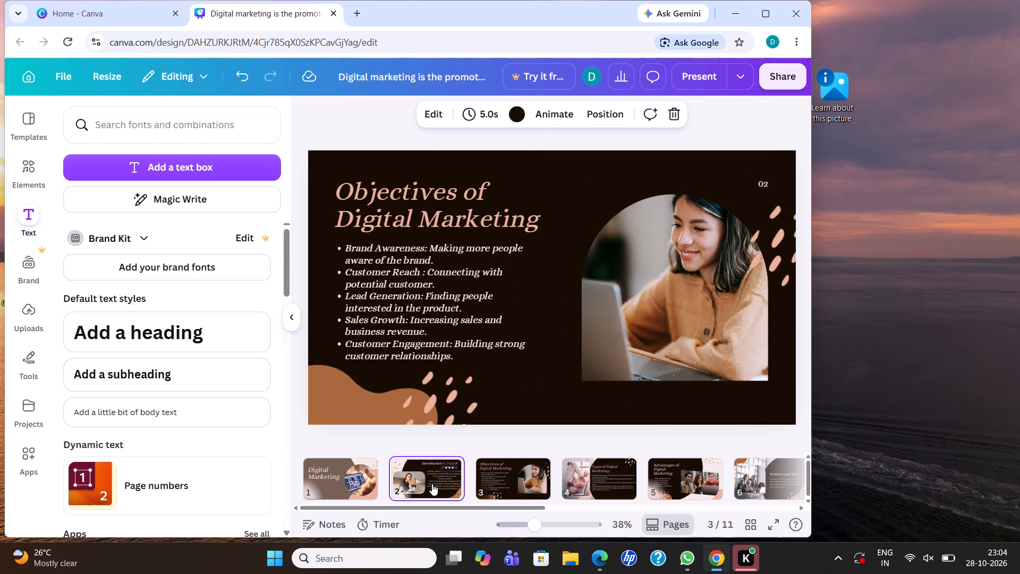
pyautogui.click(432, 484)
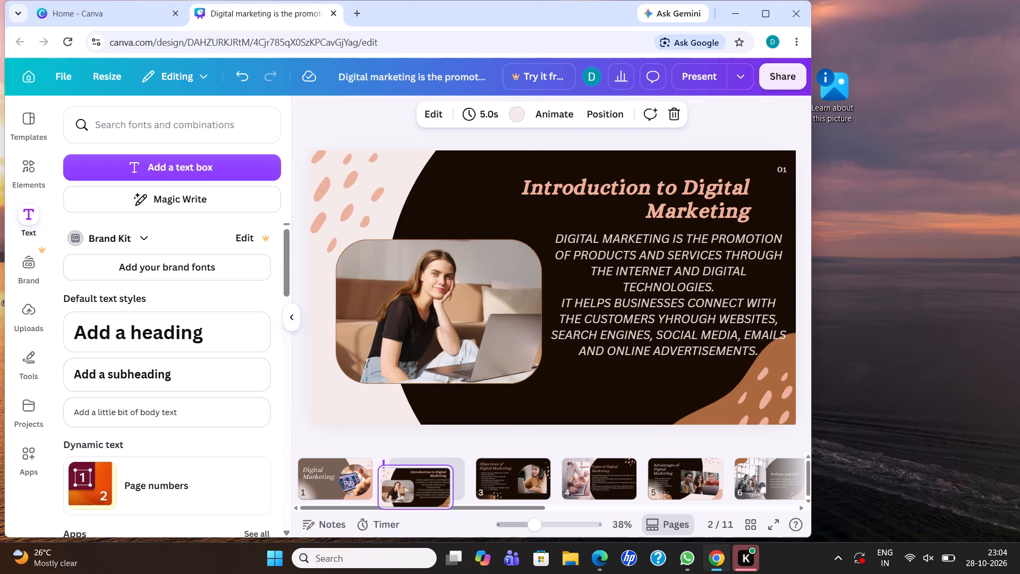
pyautogui.click(435, 483)
pyautogui.click(524, 480)
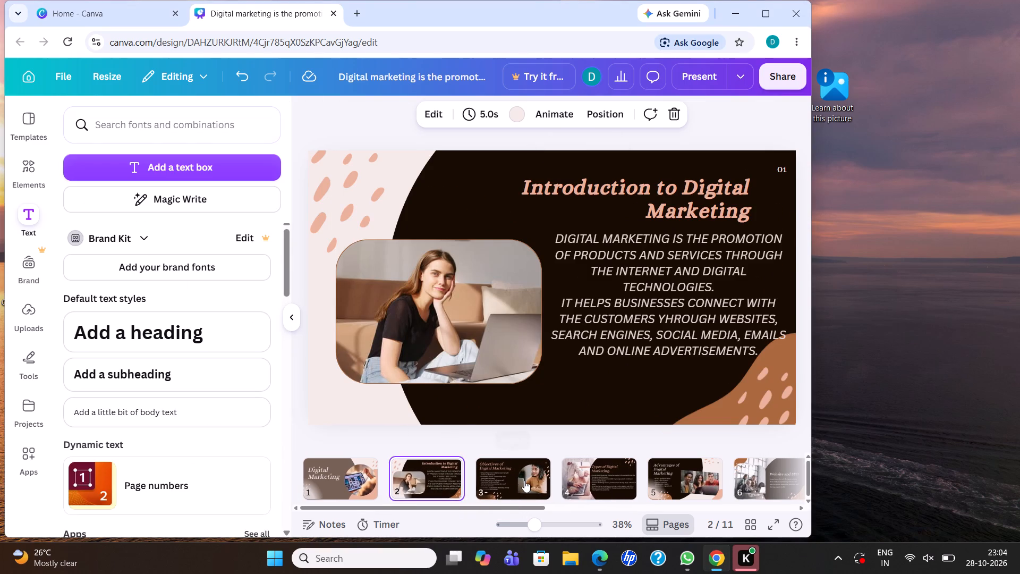
pyautogui.click(608, 489)
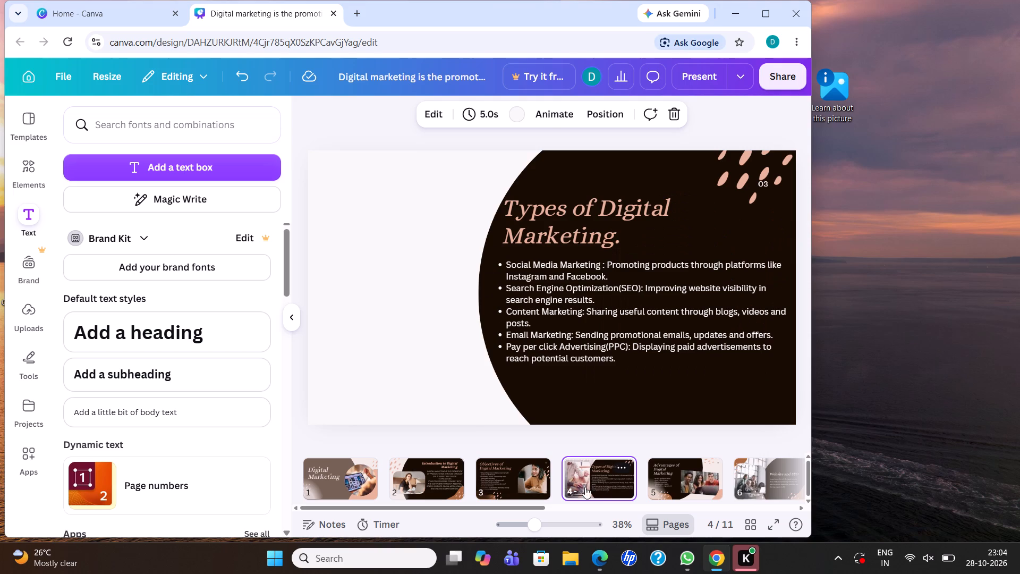
# On slide 5, move the "Advantages of Digital Marketing" heading slightly closer to the slide's upper-left corner.
pyautogui.click(671, 477)
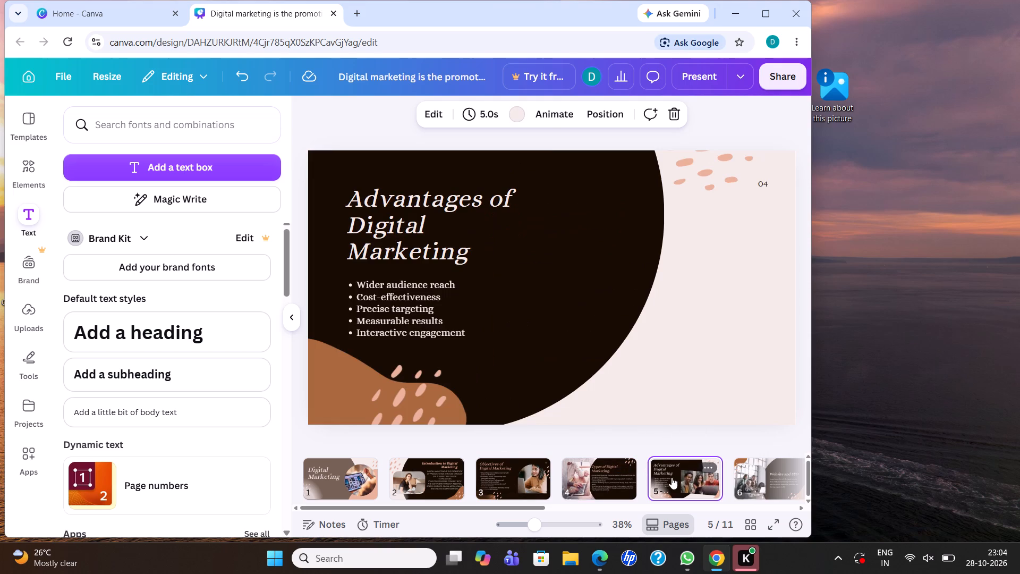
pyautogui.click(407, 241)
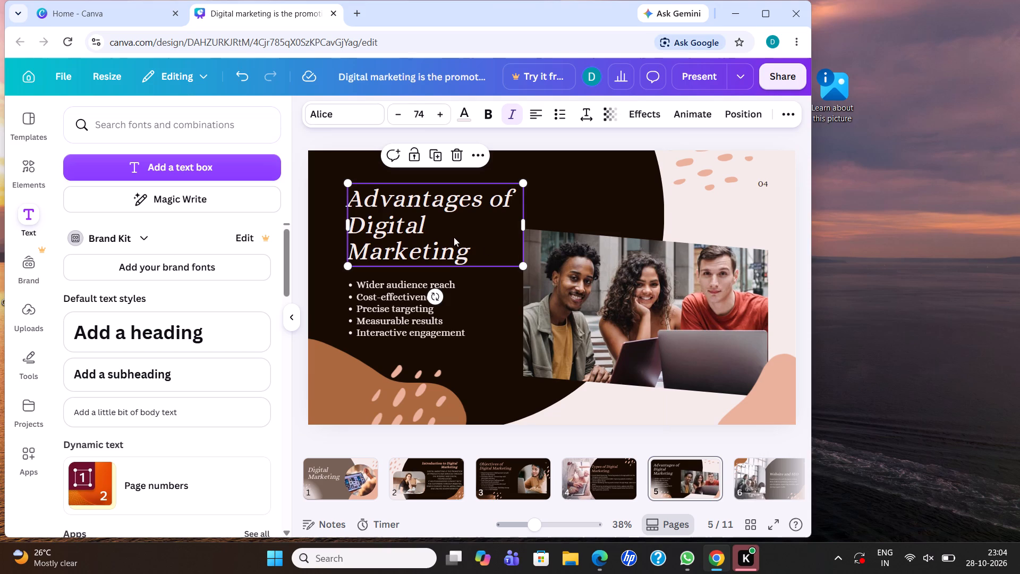
pyautogui.moveTo(353, 193); pyautogui.dragTo(360, 202)
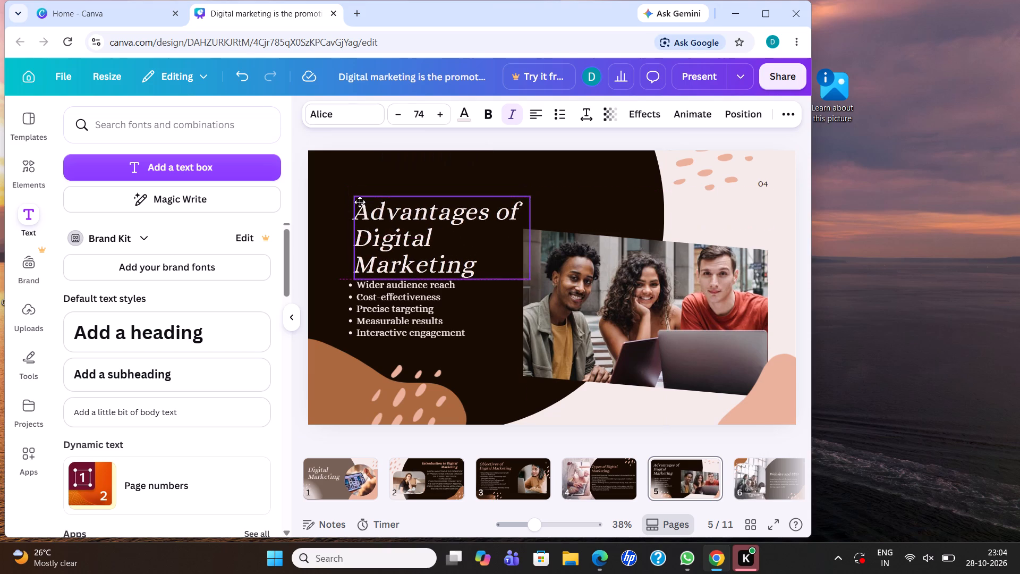
pyautogui.moveTo(360, 202); pyautogui.dragTo(345, 184)
# Replace the heading text on slide 5 with "Digital Marketing Process.".
pyautogui.click(347, 187)
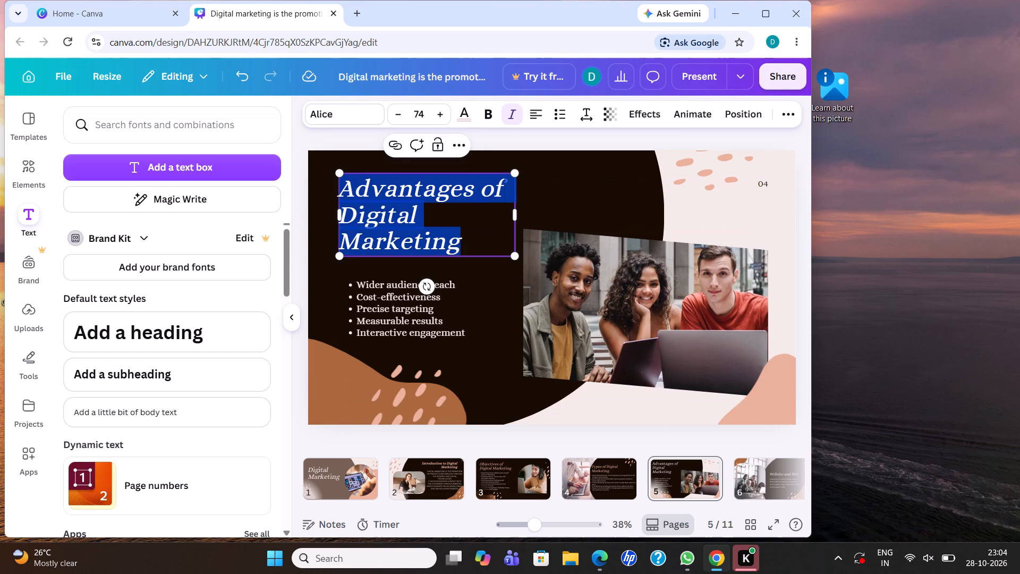
pyautogui.press('BackSpace')
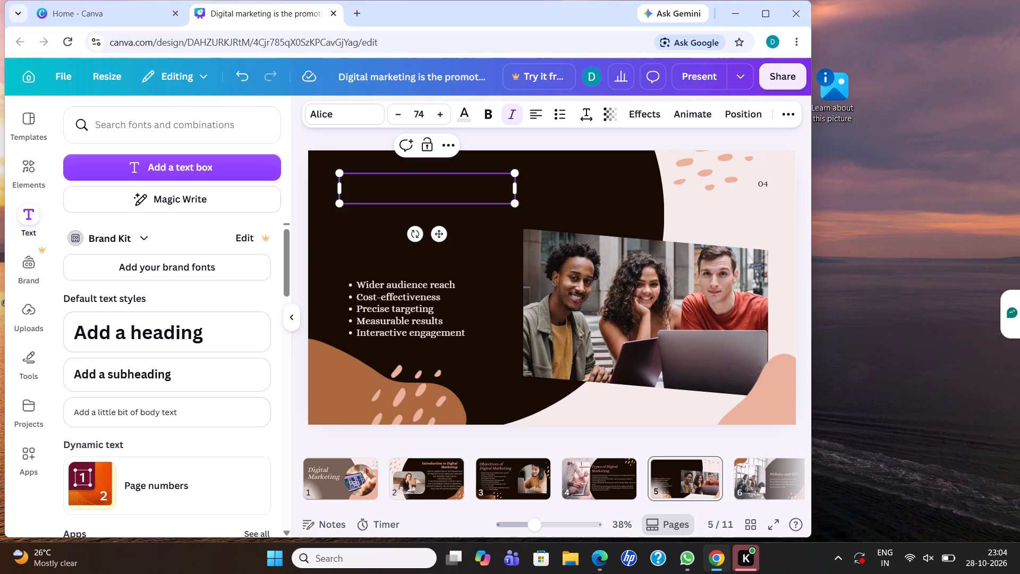
pyautogui.press('i')
pyautogui.write('gir')
pyautogui.press('BackSpace')
pyautogui.write('tal')
pyautogui.press('space')
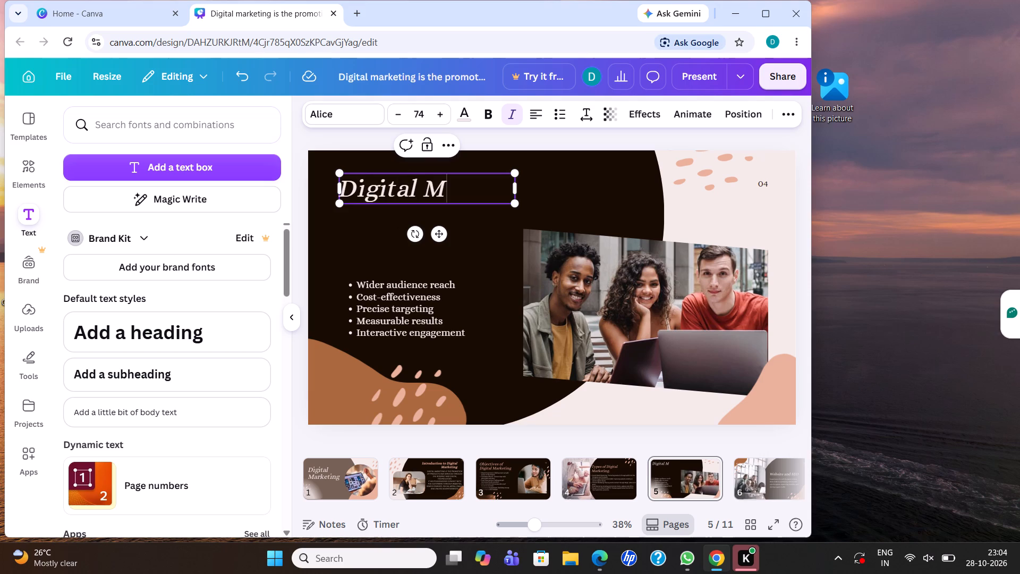
pyautogui.write('arketing')
pyautogui.press('space')
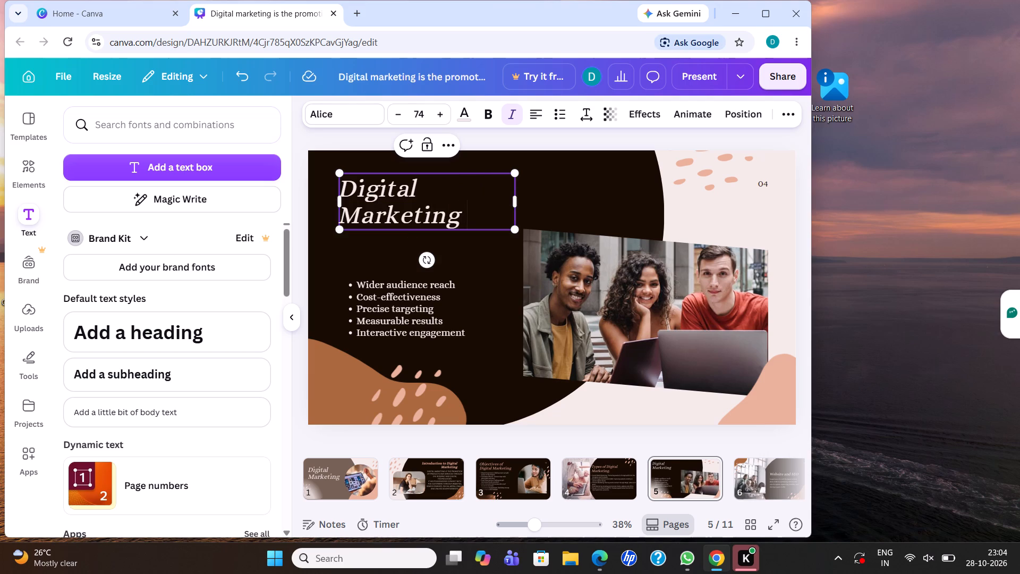
pyautogui.press('r')
pyautogui.write('ocess')
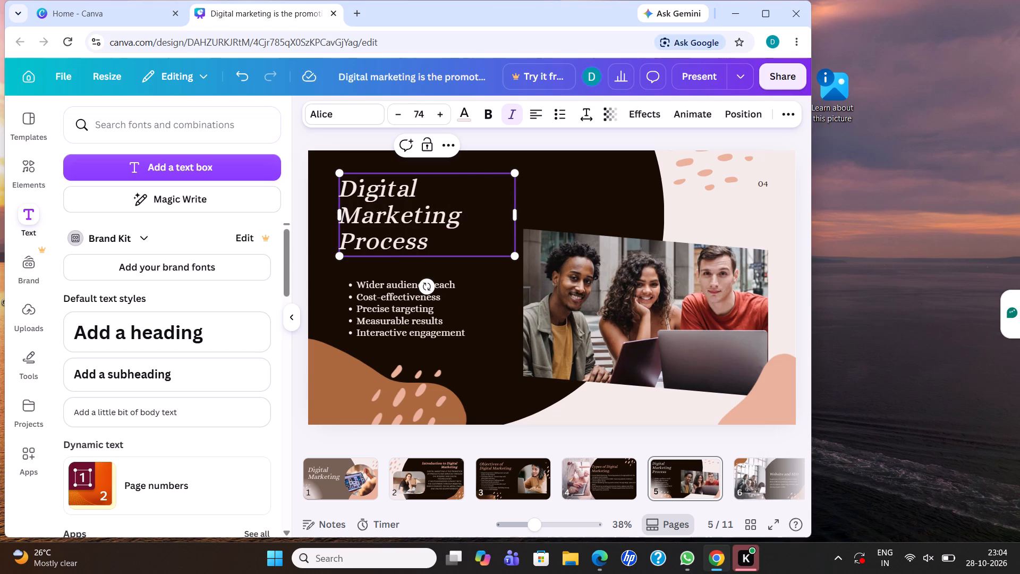
pyautogui.press('.')
# Resize the "Digital Marketing Process." heading, scaling its text down to font size 65.6 while keeping it on three lines.
pyautogui.moveTo(519, 217); pyautogui.dragTo(542, 207)
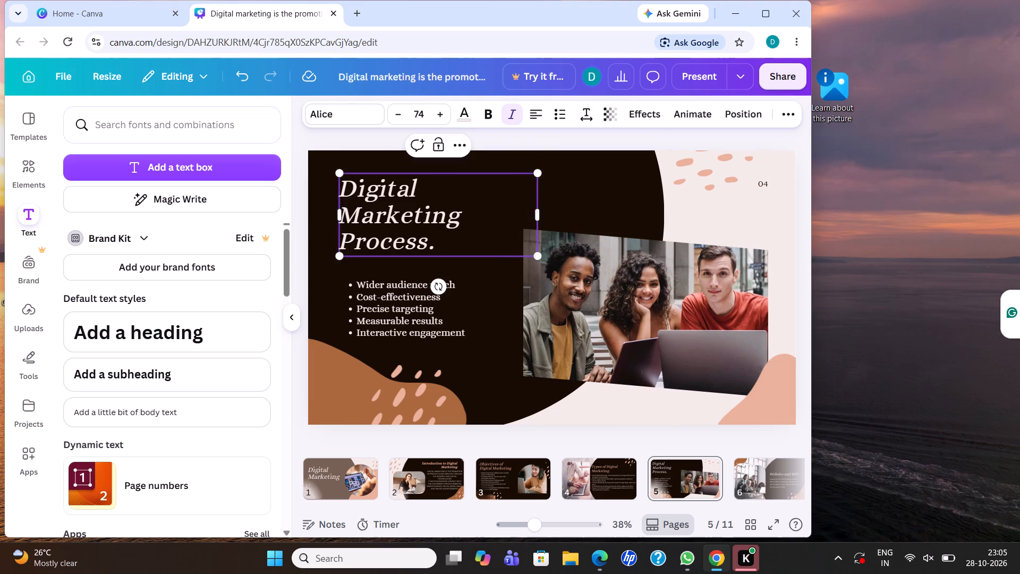
pyautogui.moveTo(539, 259); pyautogui.dragTo(527, 232)
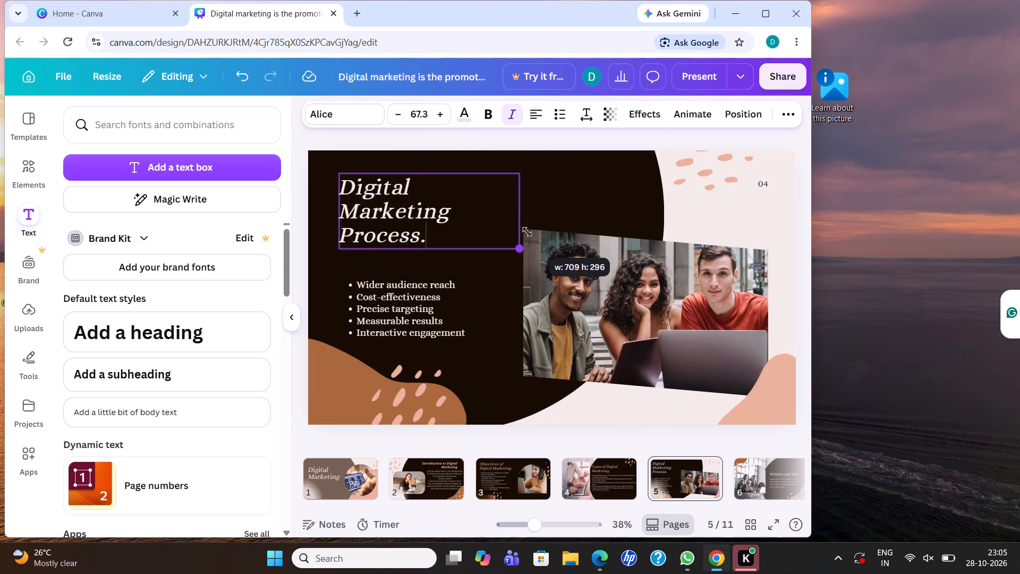
pyautogui.moveTo(527, 232); pyautogui.dragTo(526, 222)
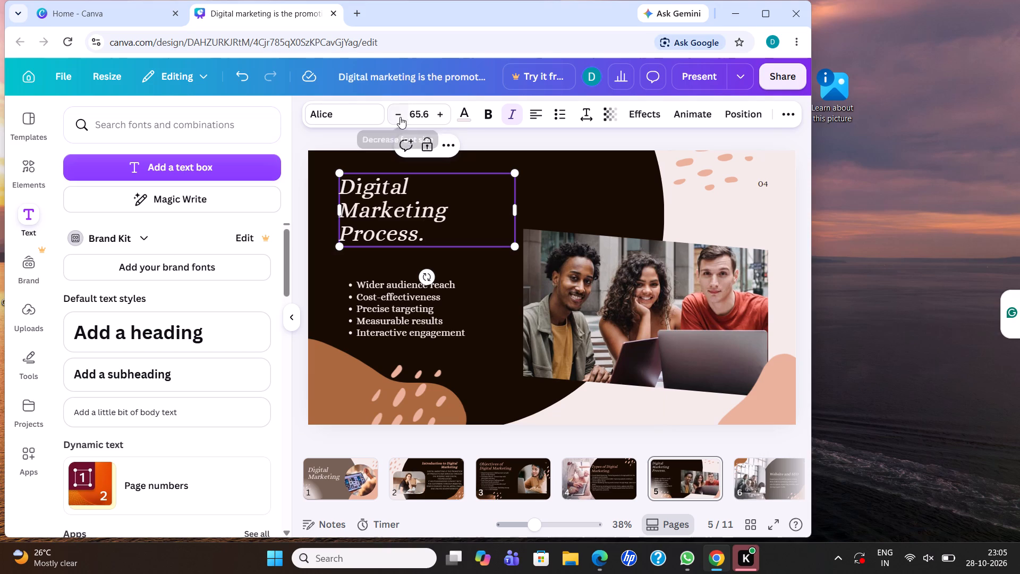
pyautogui.doubleClick(404, 120)
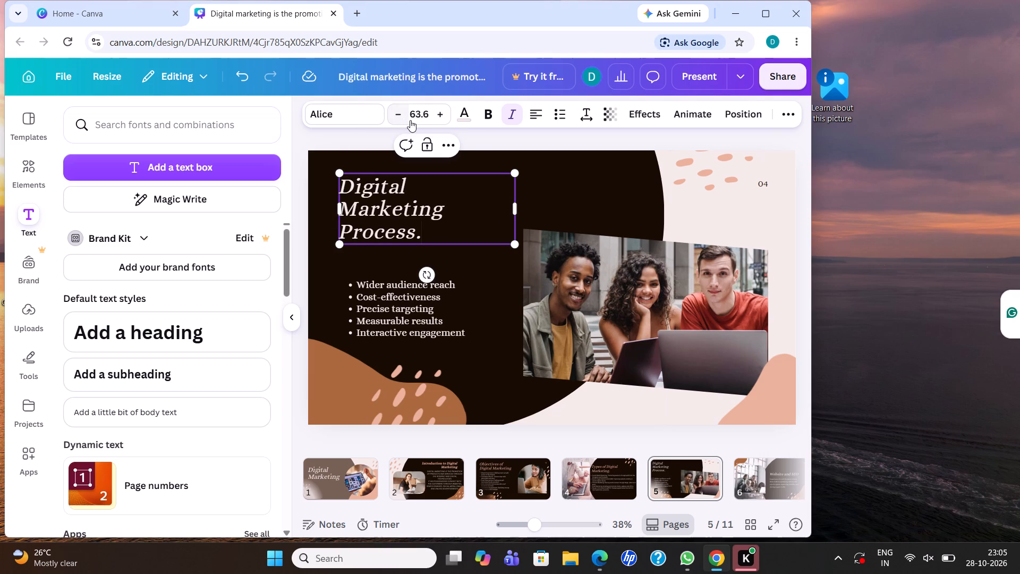
pyautogui.click(435, 117)
pyautogui.click(435, 117)
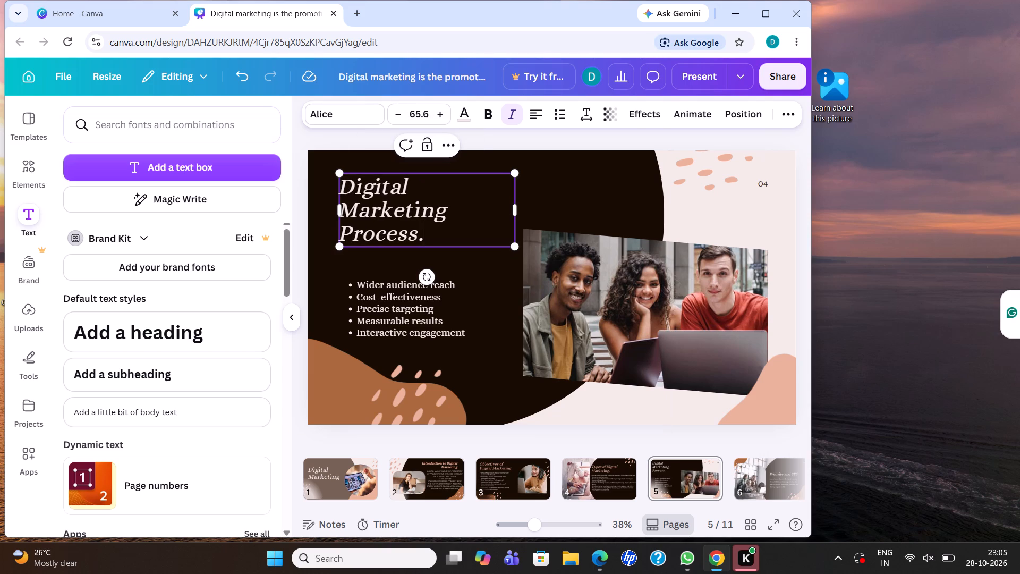
# Recolor the entire "Digital Marketing Process." heading on slide 5 to the pastel orange used in the design.
pyautogui.click(466, 113)
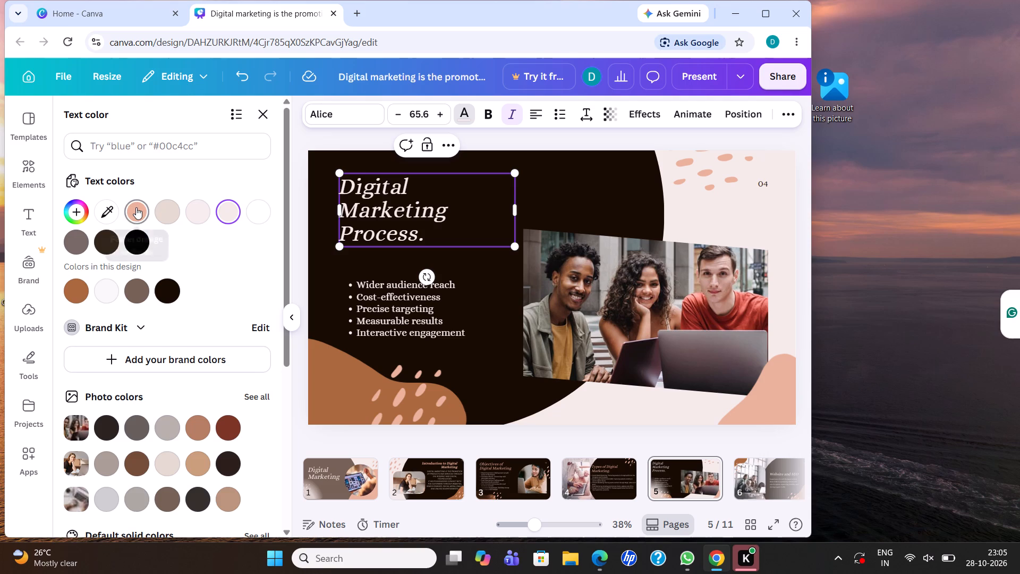
pyautogui.click(136, 207)
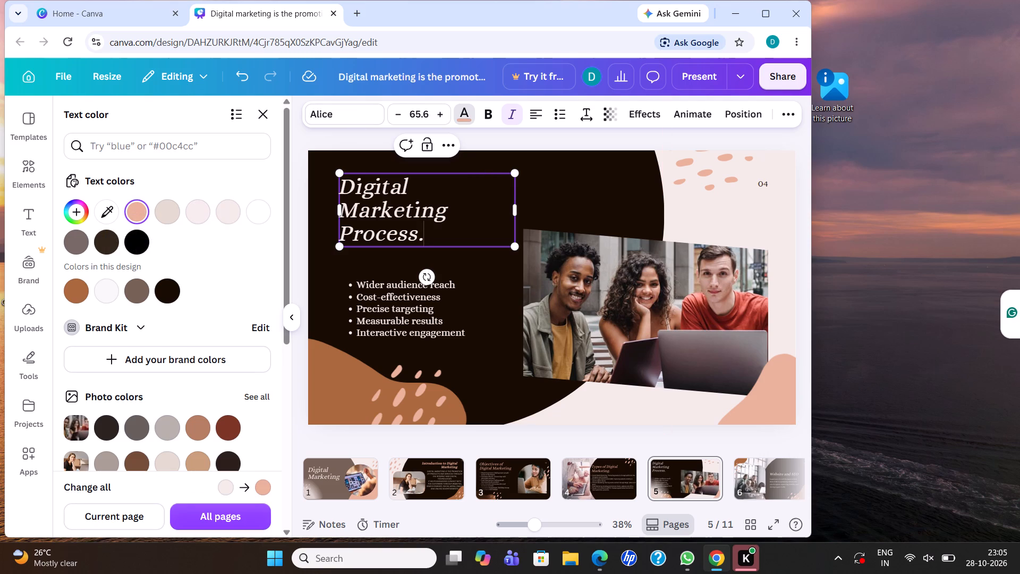
pyautogui.moveTo(343, 190); pyautogui.dragTo(421, 227)
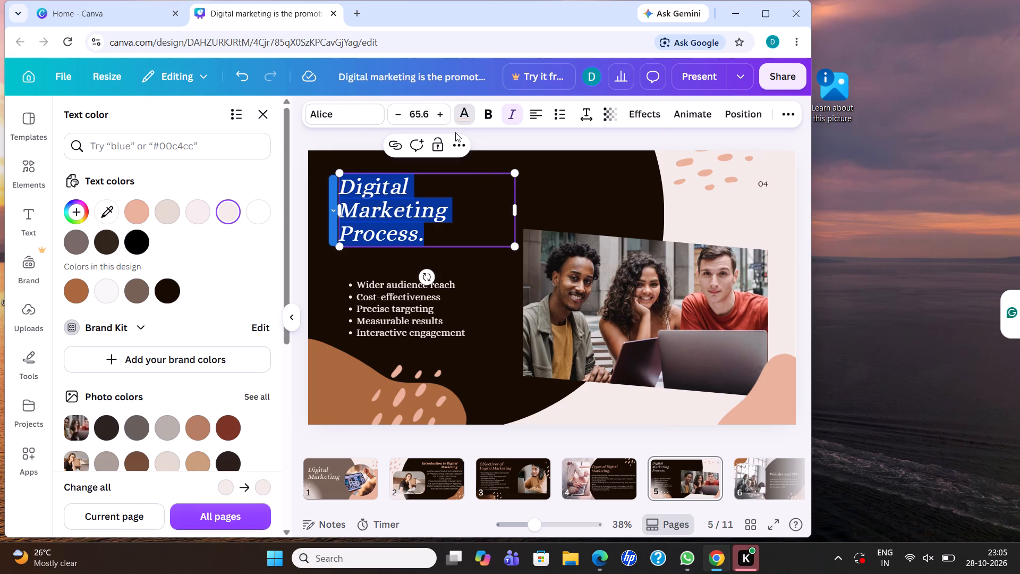
pyautogui.click(123, 217)
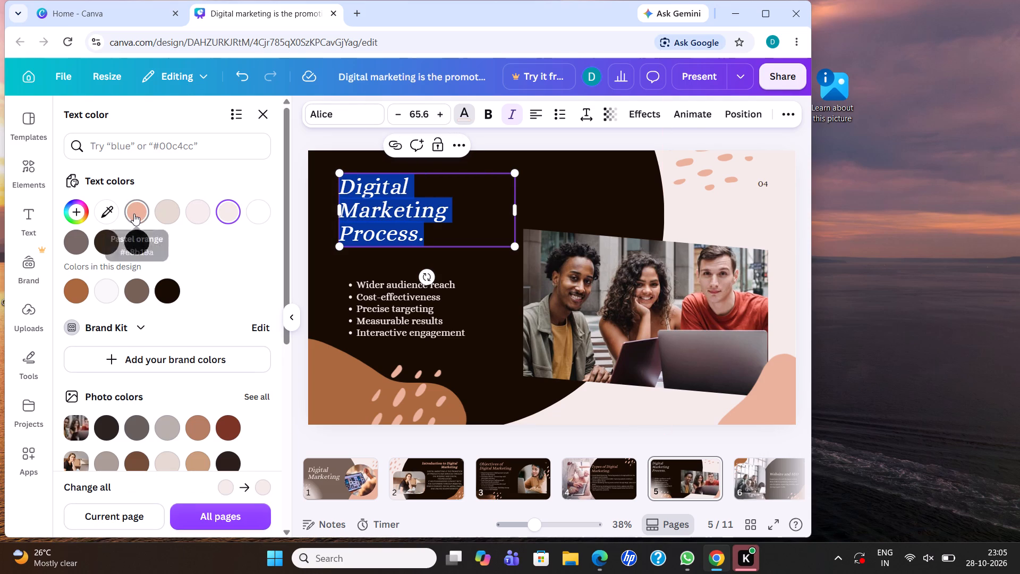
pyautogui.click(134, 214)
pyautogui.click(261, 292)
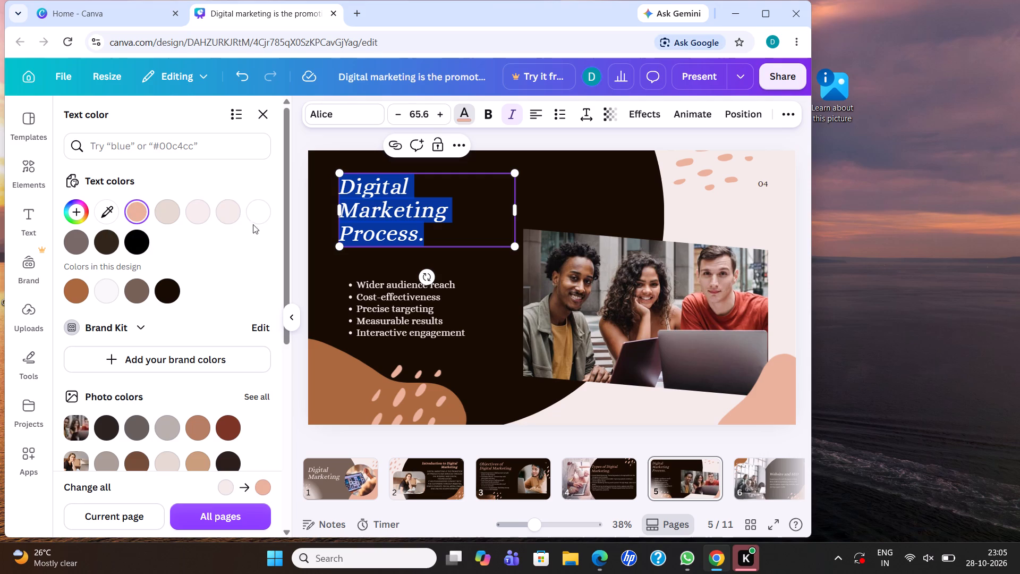
# Delete the bulleted advantages list beneath the heading on slide 5.
pyautogui.click(432, 299)
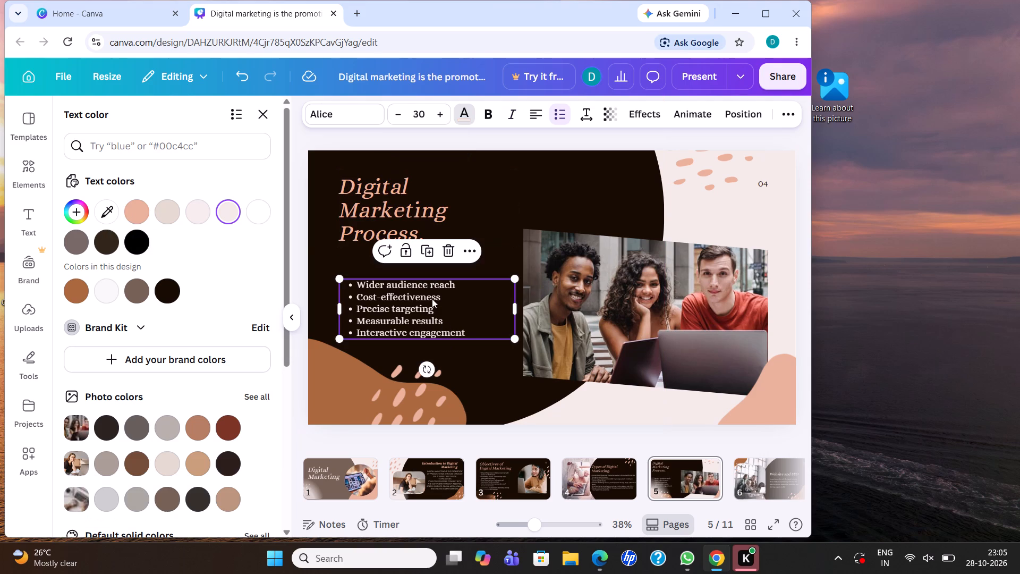
pyautogui.click(452, 247)
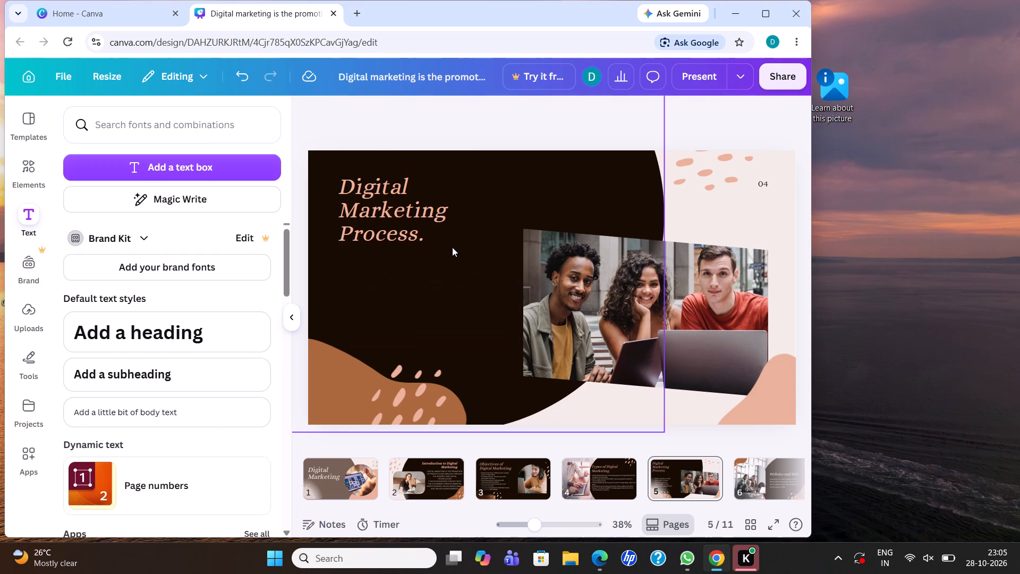
# Move the peach dash decoration further into the lower-left corner of slide 5, over the brown shape.
pyautogui.moveTo(415, 389); pyautogui.dragTo(355, 393)
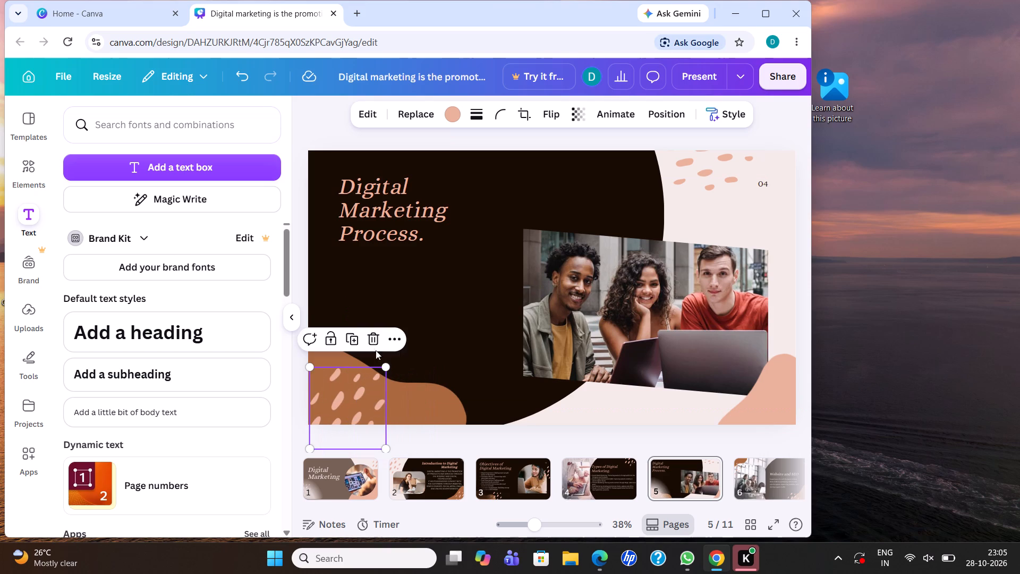
pyautogui.click(416, 287)
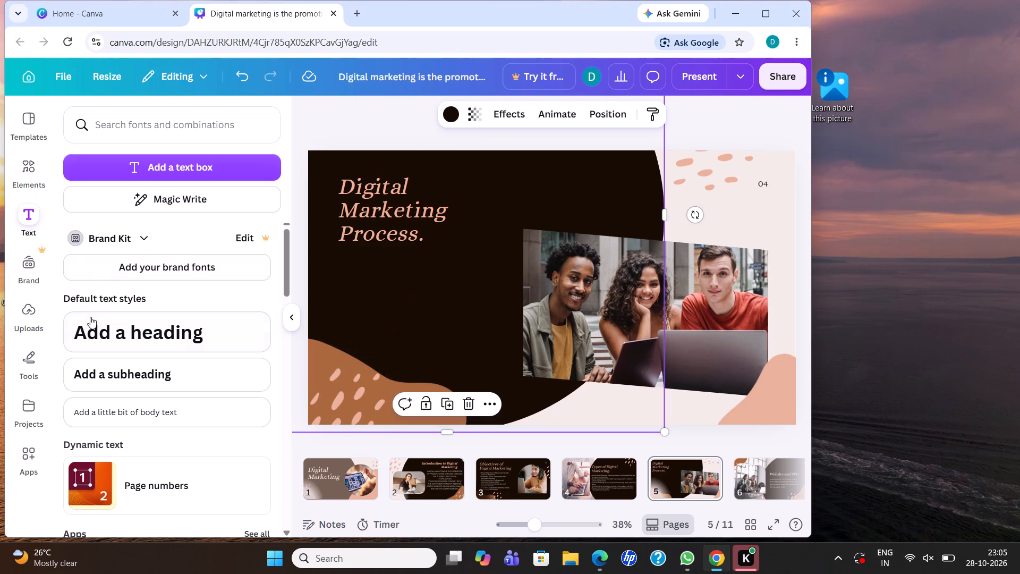
# Add a body text box to slide 5 and clear its placeholder text.
pyautogui.click(157, 415)
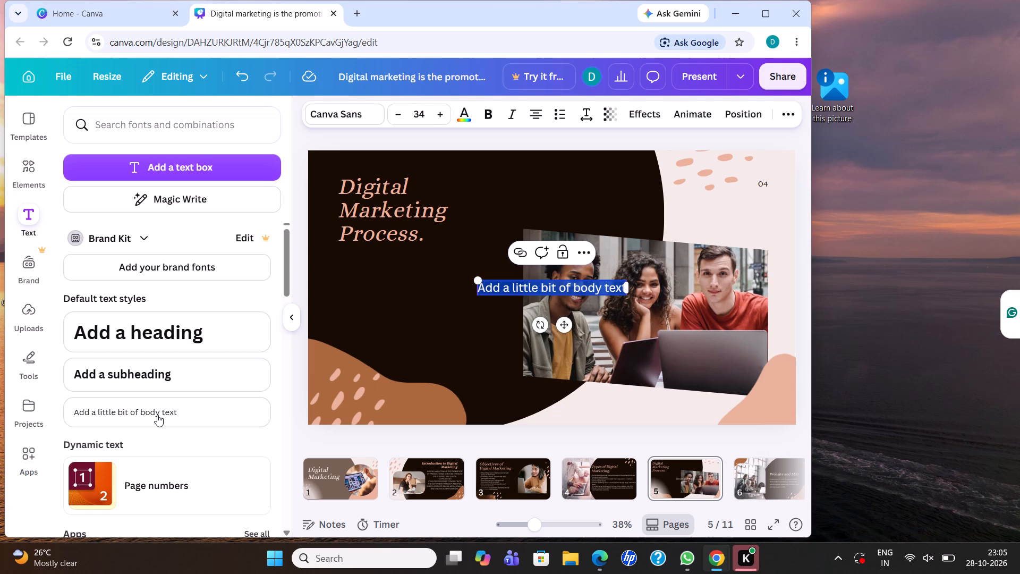
pyautogui.press('BackSpace')
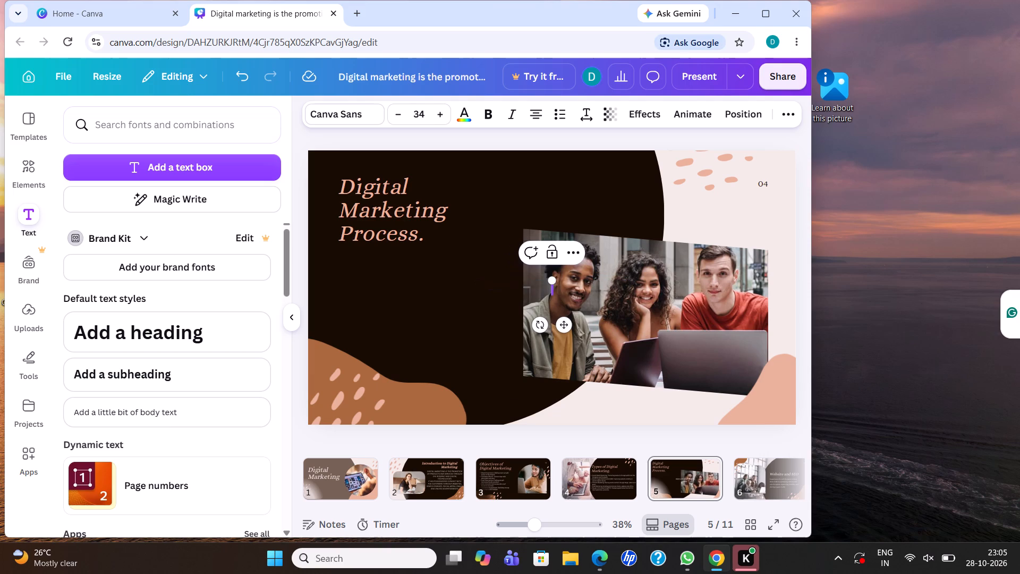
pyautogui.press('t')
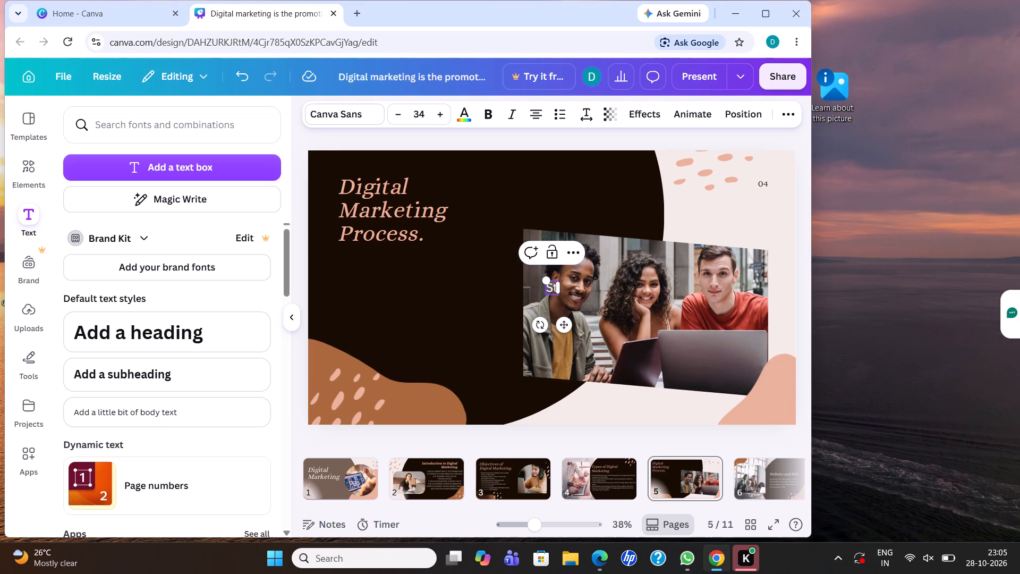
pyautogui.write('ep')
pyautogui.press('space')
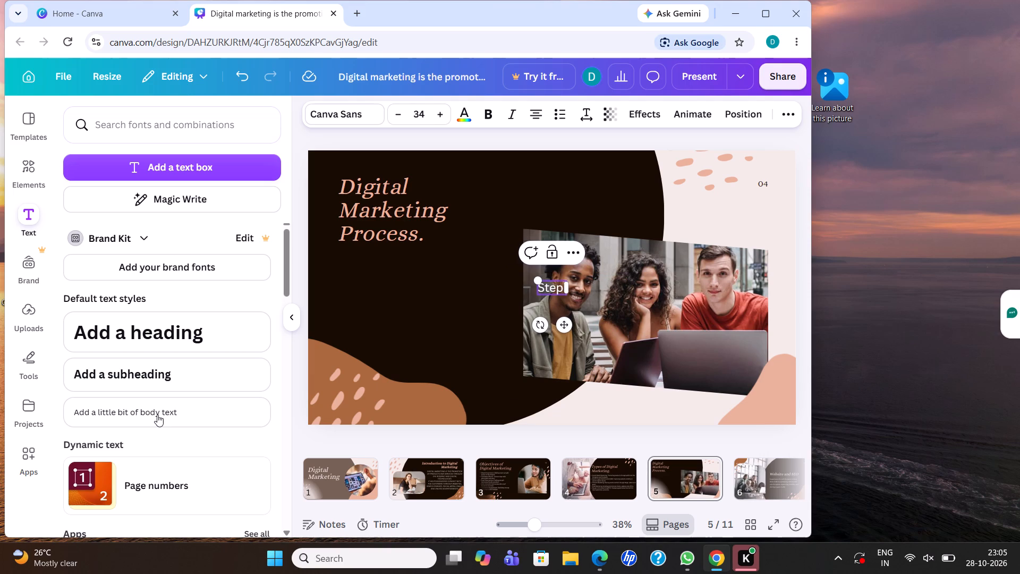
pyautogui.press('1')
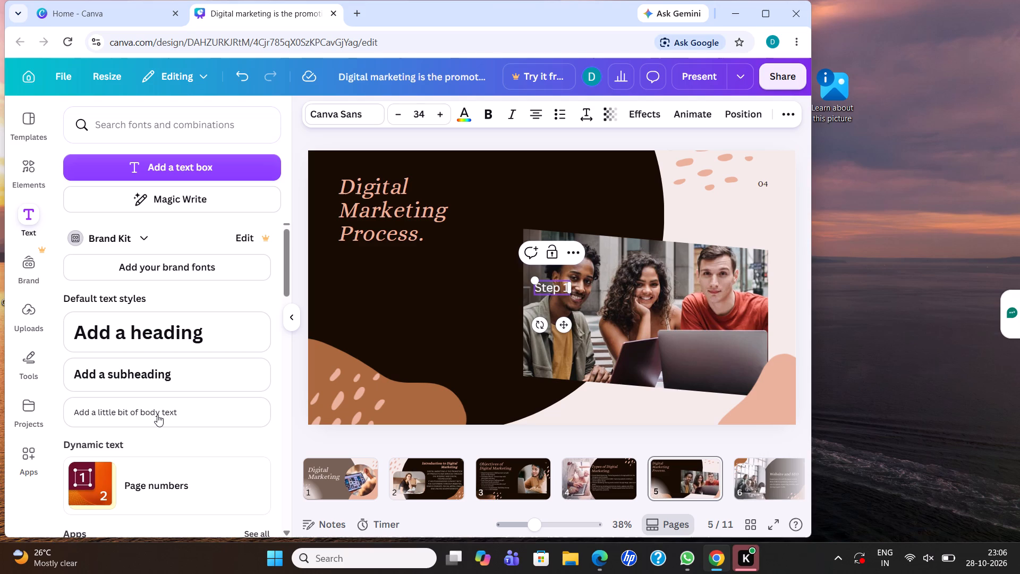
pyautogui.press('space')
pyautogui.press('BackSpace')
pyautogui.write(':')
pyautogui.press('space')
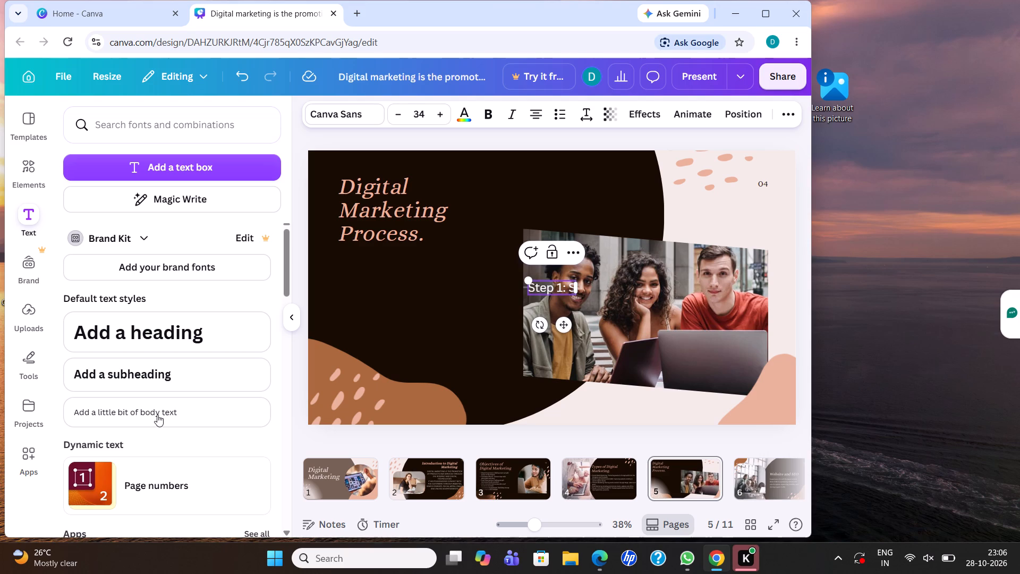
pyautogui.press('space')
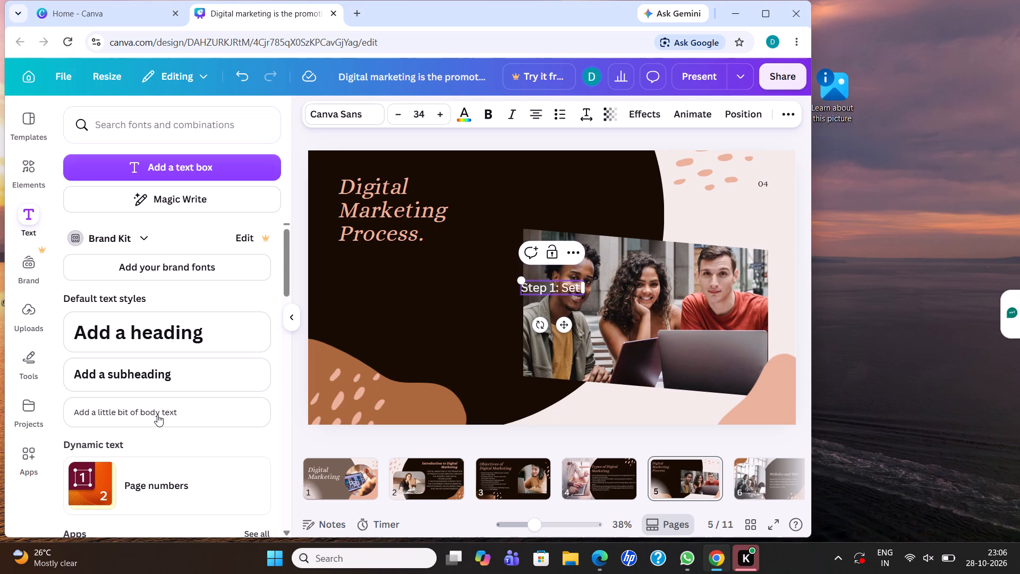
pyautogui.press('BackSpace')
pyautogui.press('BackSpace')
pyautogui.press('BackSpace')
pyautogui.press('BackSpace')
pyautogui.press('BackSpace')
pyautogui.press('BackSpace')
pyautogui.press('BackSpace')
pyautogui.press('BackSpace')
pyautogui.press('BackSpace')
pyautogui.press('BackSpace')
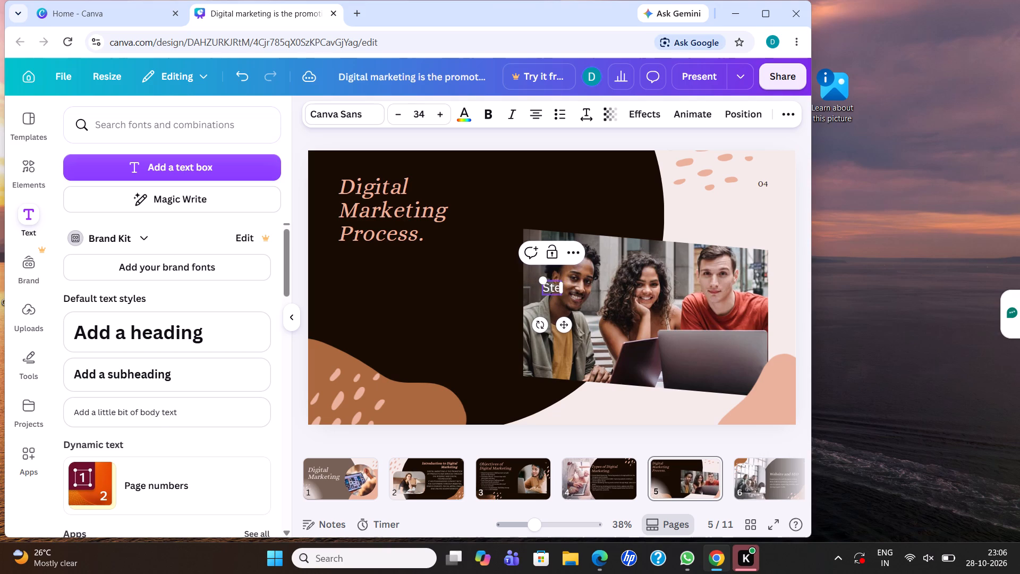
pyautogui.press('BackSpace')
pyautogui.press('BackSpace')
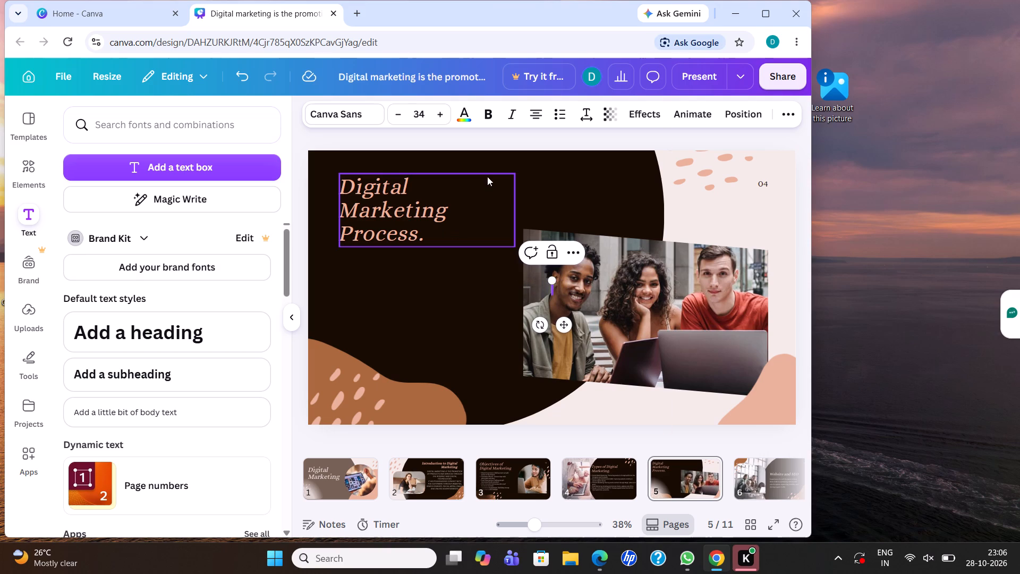
# Turn on bold and enter "Step 1: Set Clear Goals" in the empty body text box on slide 5.
pyautogui.click(487, 113)
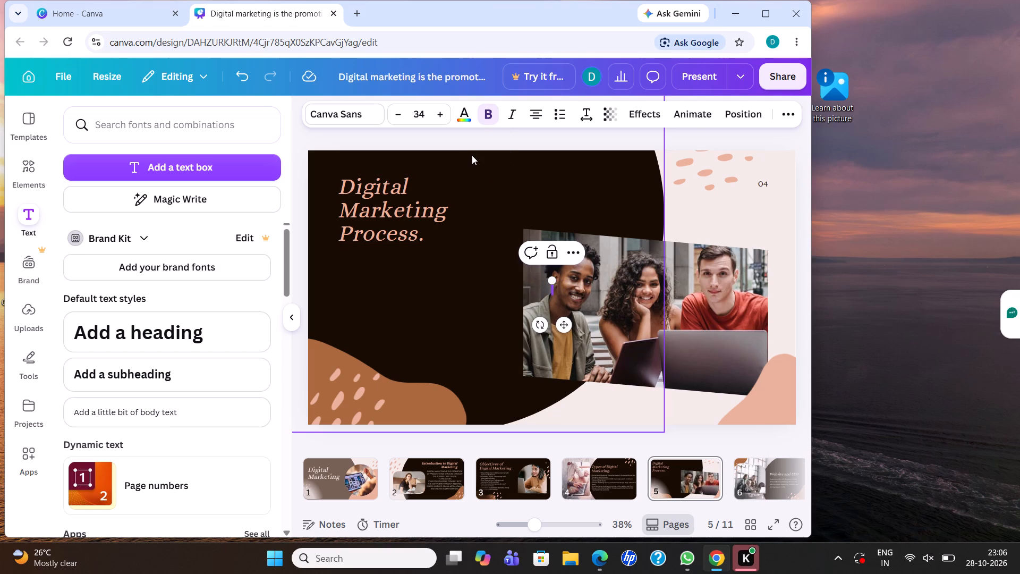
pyautogui.write('tep')
pyautogui.press('space')
pyautogui.press('space')
pyautogui.press('1')
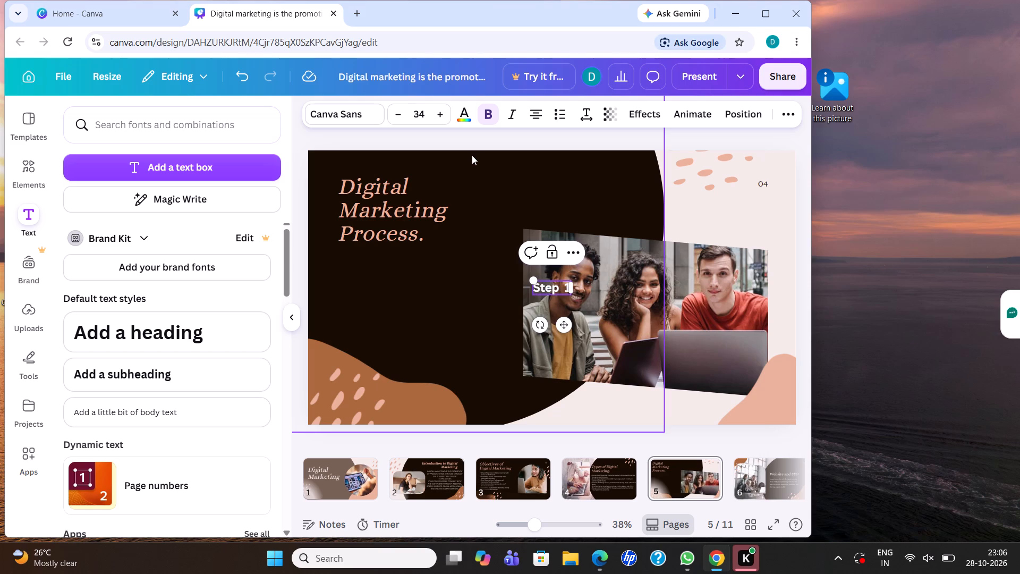
pyautogui.write(':')
pyautogui.press('space')
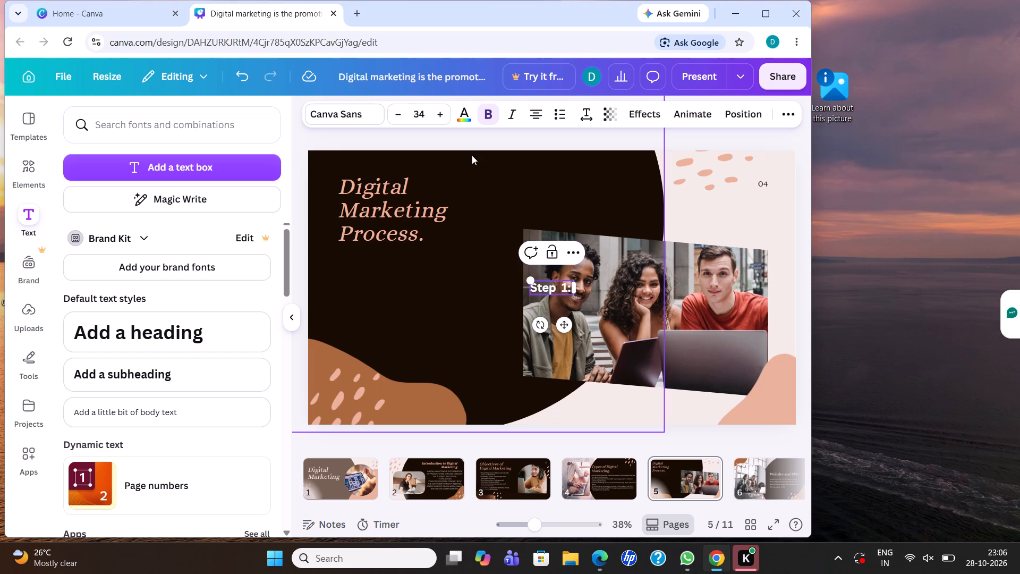
pyautogui.press('s')
pyautogui.press('BackSpace')
pyautogui.press('e')
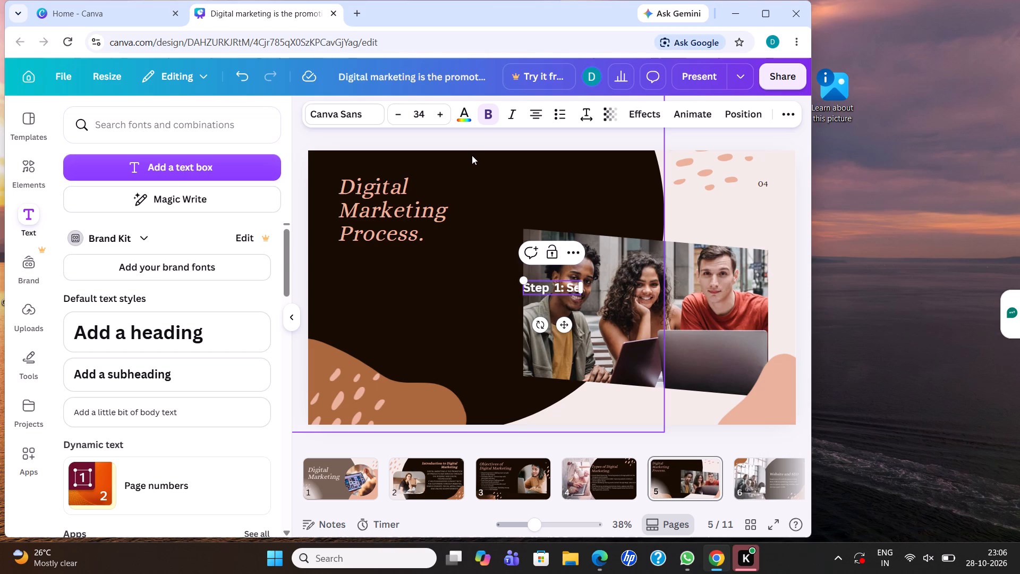
pyautogui.write('t')
pyautogui.press('space')
pyautogui.press('c')
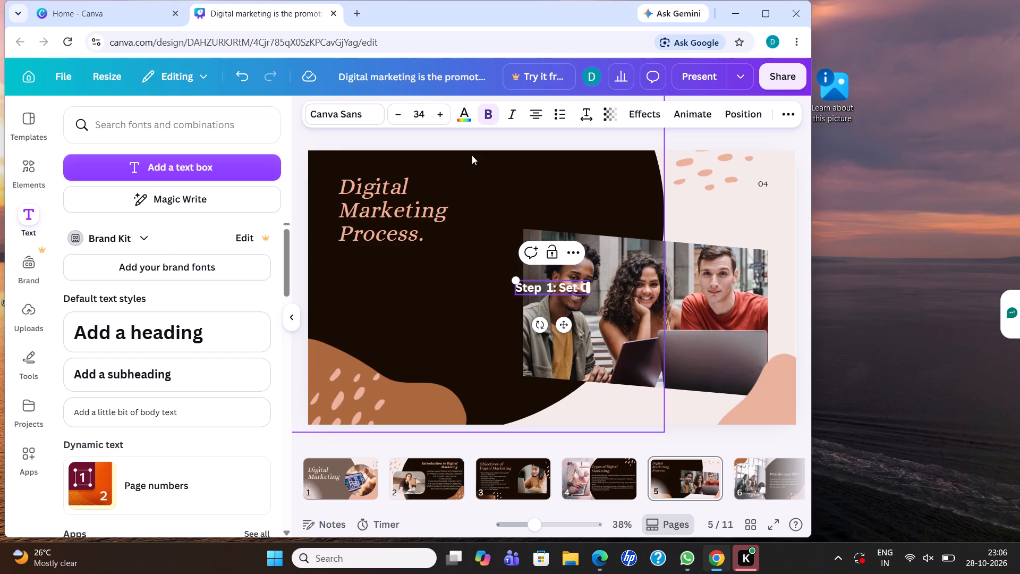
pyautogui.write('lear')
pyautogui.press('space')
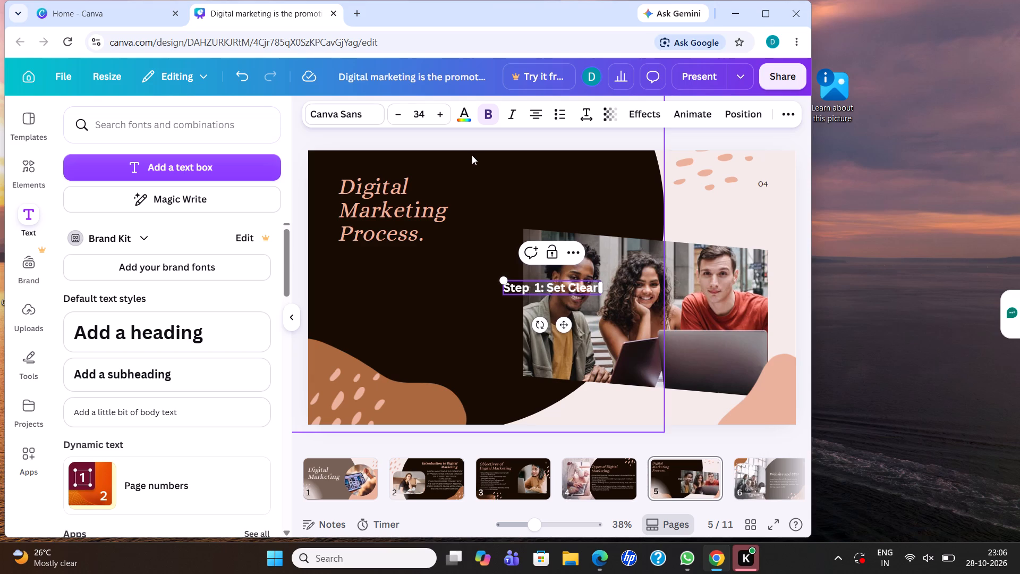
pyautogui.write('oals')
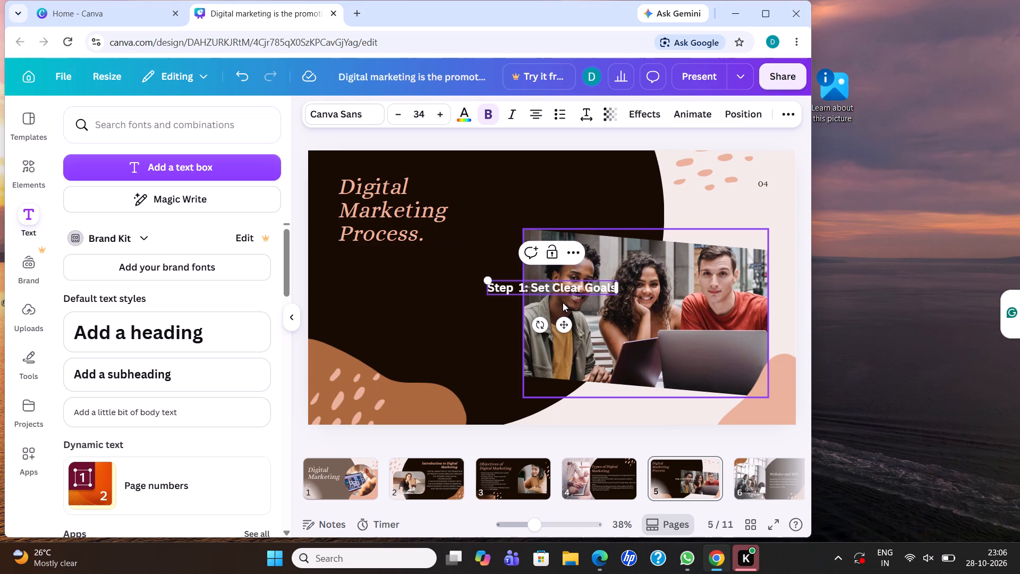
# Add a second line to the Step 1 text box reading "Decide what the business wants to achieve".
pyautogui.press('Return')
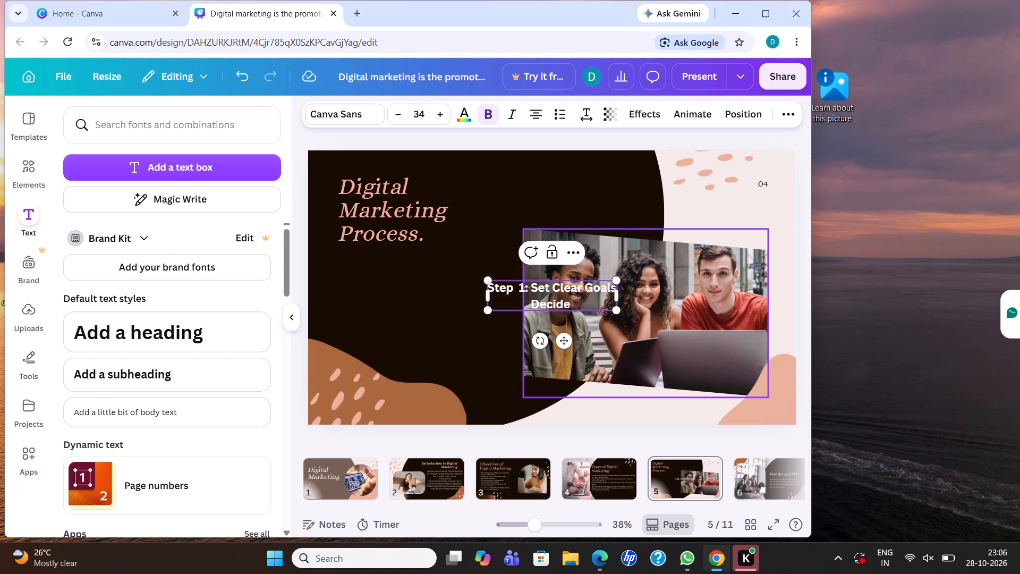
pyautogui.write('what')
pyautogui.press('space')
pyautogui.write('the')
pyautogui.press('space')
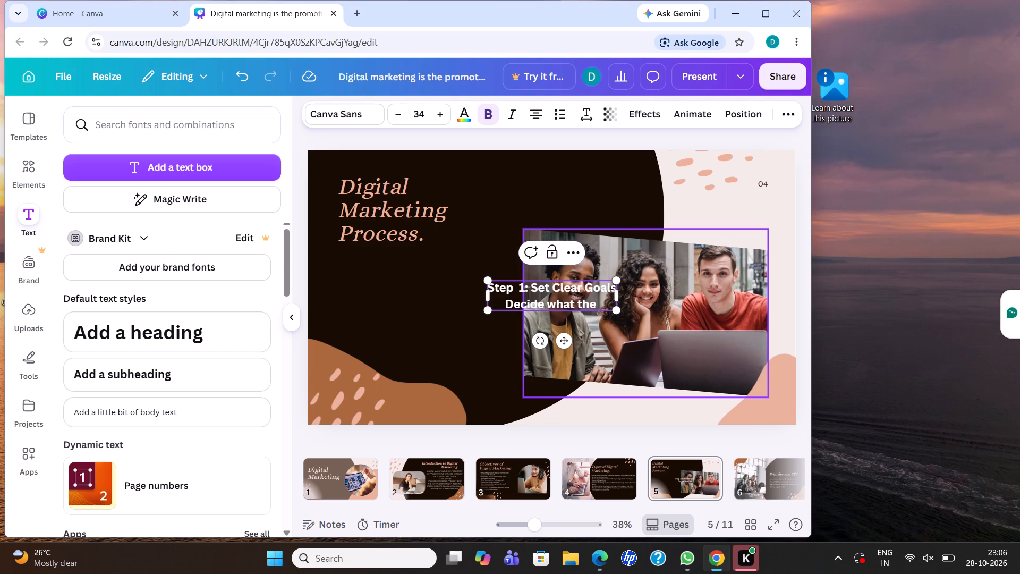
pyautogui.write('busine')
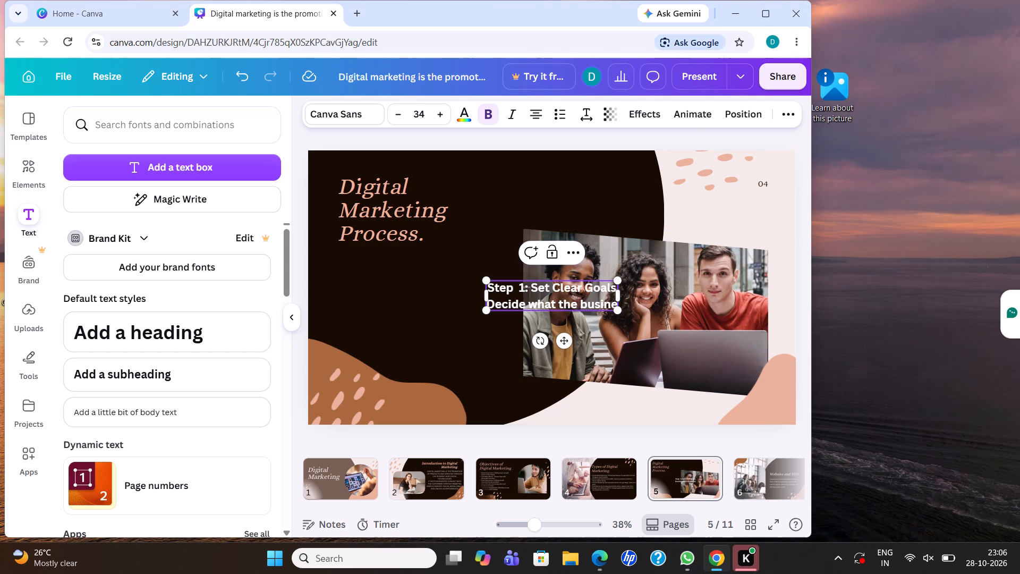
pyautogui.write('ss')
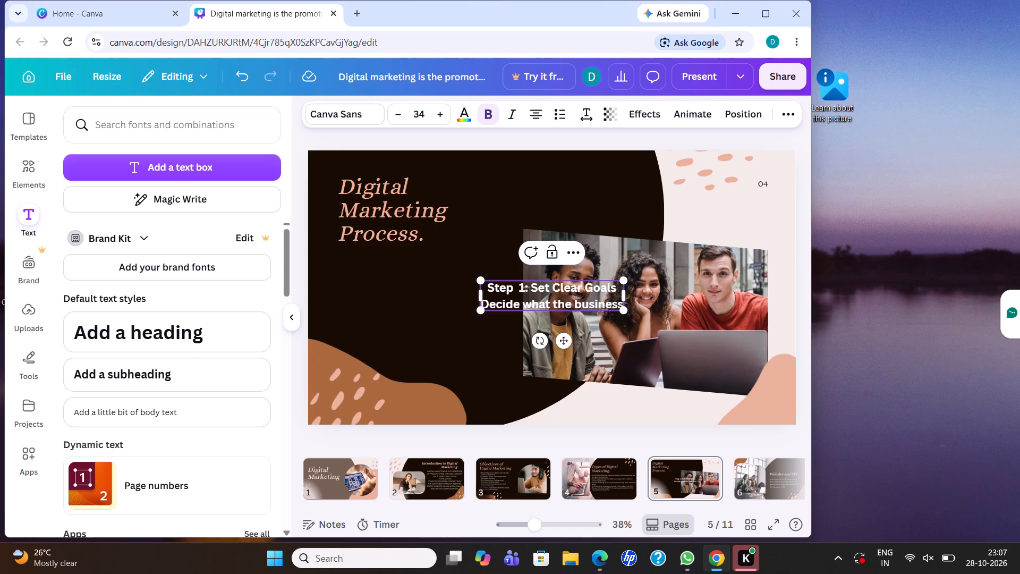
pyautogui.press('space')
pyautogui.write('want')
pyautogui.press('s')
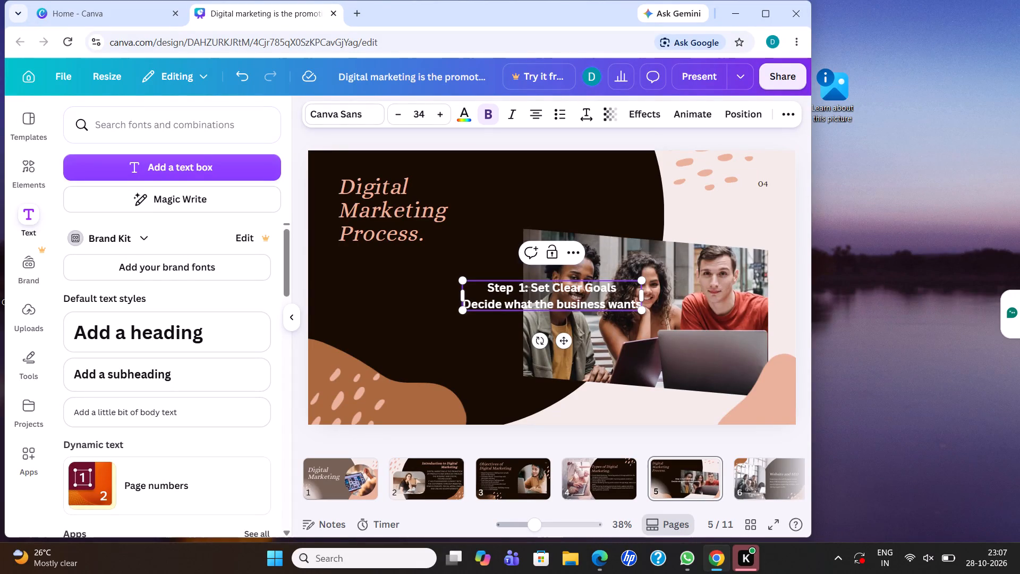
pyautogui.press('space')
pyautogui.write('to')
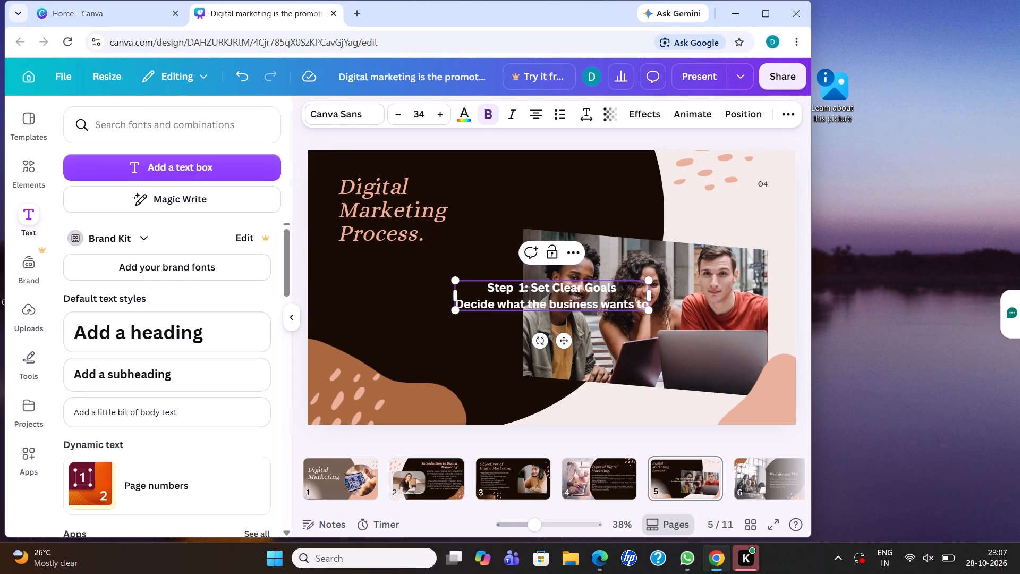
pyautogui.press('space')
pyautogui.write('achieve')
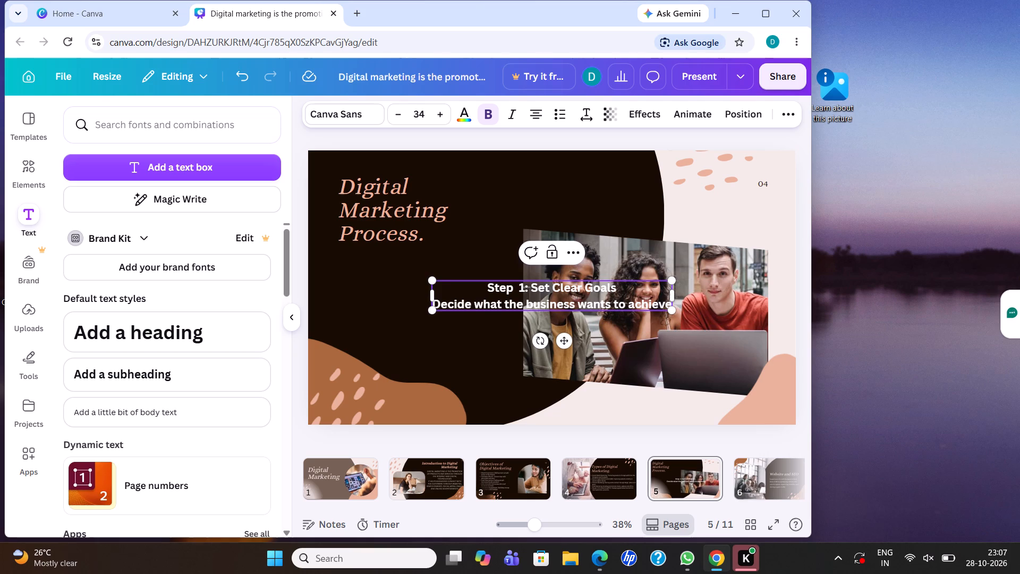
# Add a period to the Step 1 description on slide 5 and start a new line below the description.
pyautogui.press('.')
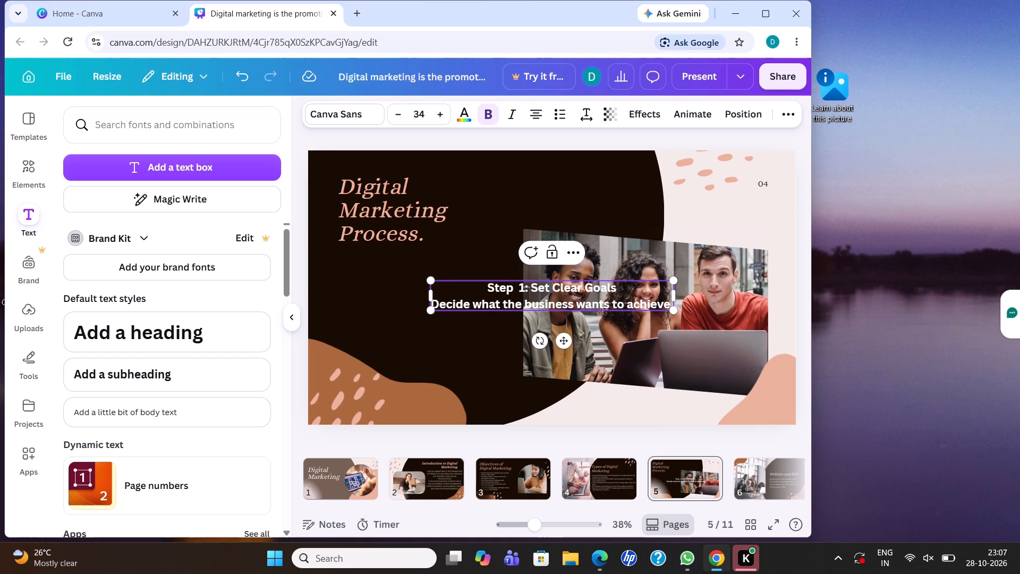
pyautogui.click(486, 289)
pyautogui.click(668, 303)
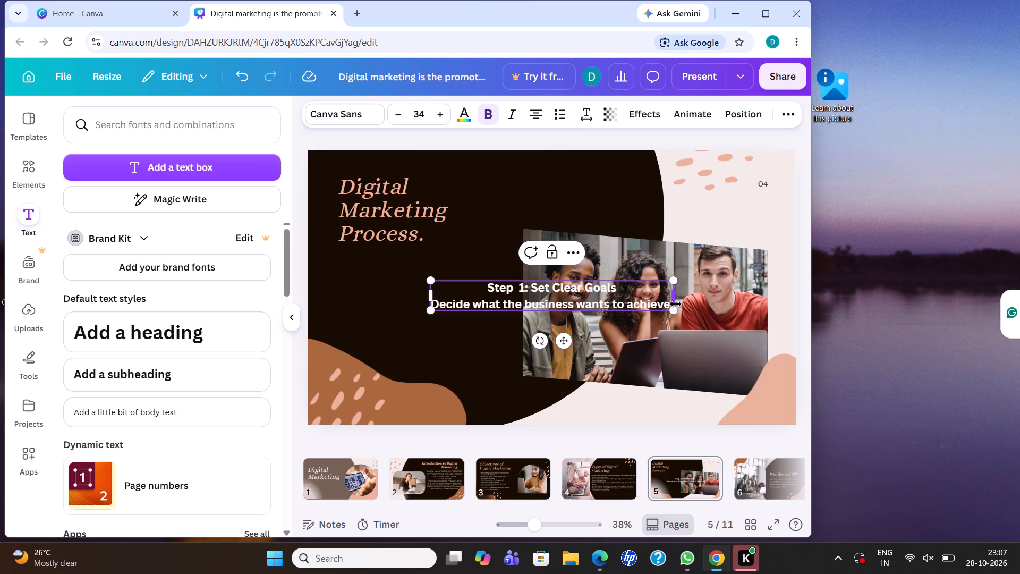
pyautogui.press('Return')
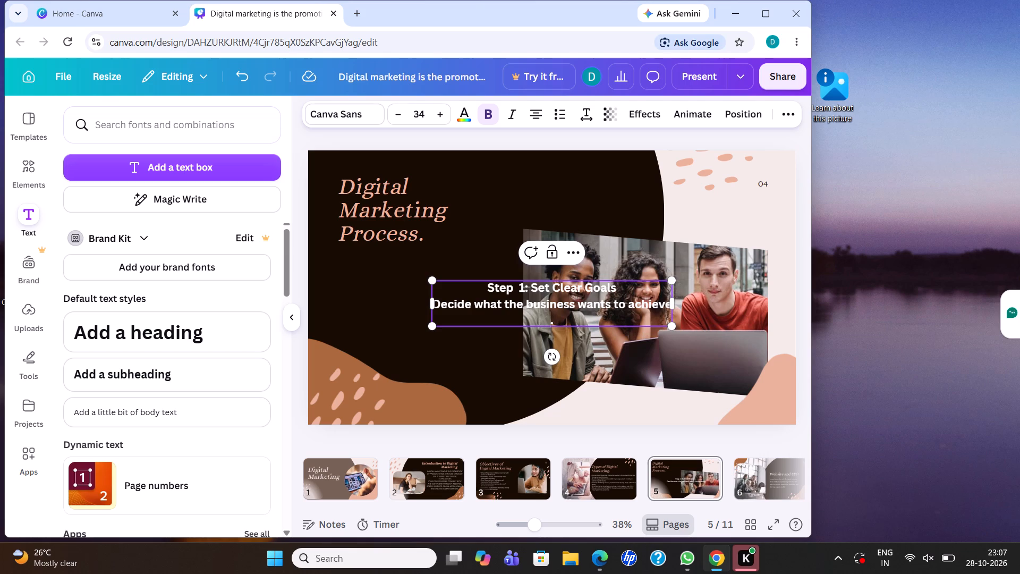
# Remove bold from the whole description line "Decide what the business wants to achieve", keeping the Step 1 heading bold.
pyautogui.click(437, 306)
pyautogui.moveTo(435, 304); pyautogui.dragTo(606, 301)
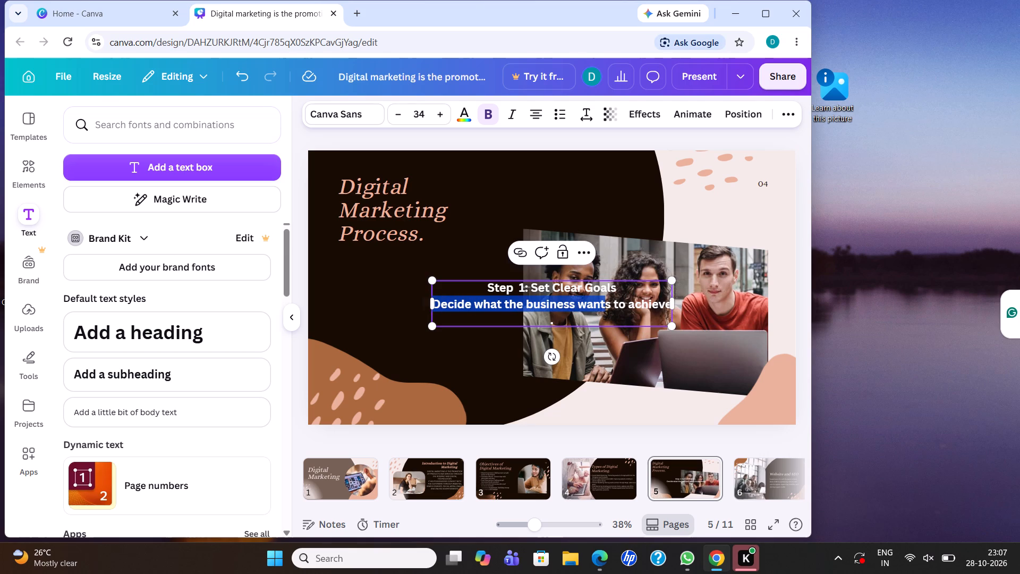
pyautogui.click(489, 114)
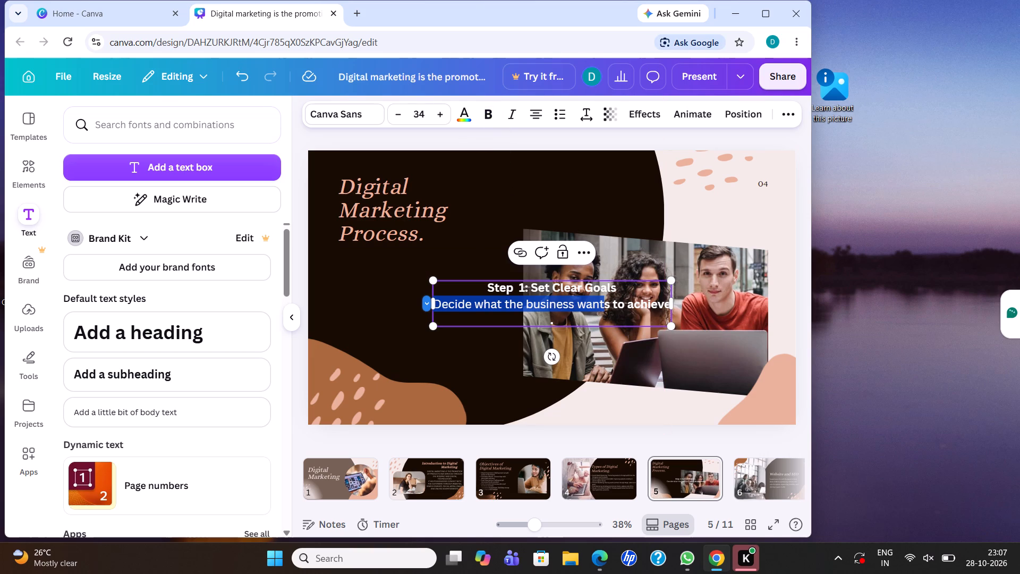
pyautogui.moveTo(603, 306); pyautogui.dragTo(648, 308)
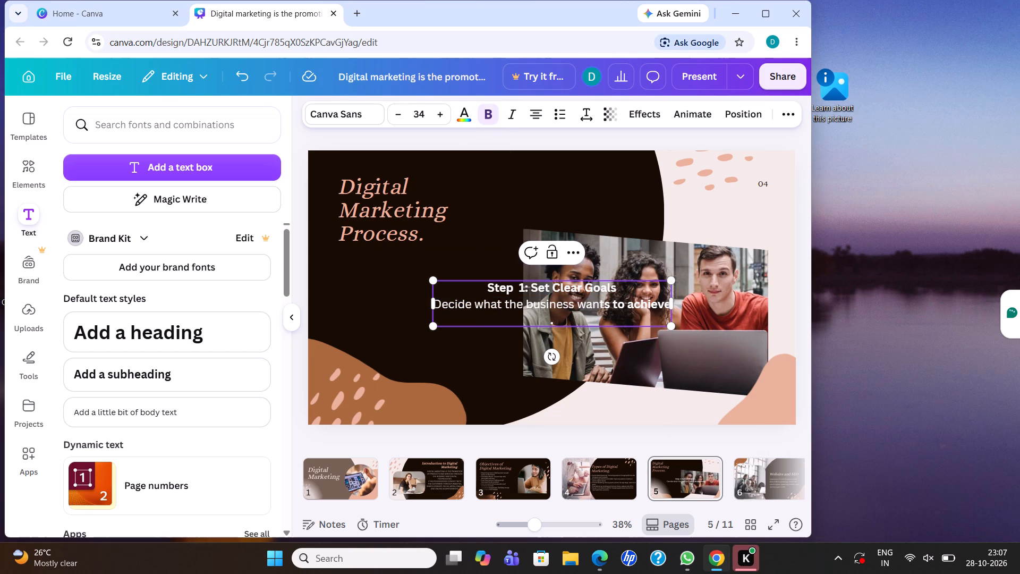
pyautogui.moveTo(603, 307); pyautogui.dragTo(630, 307)
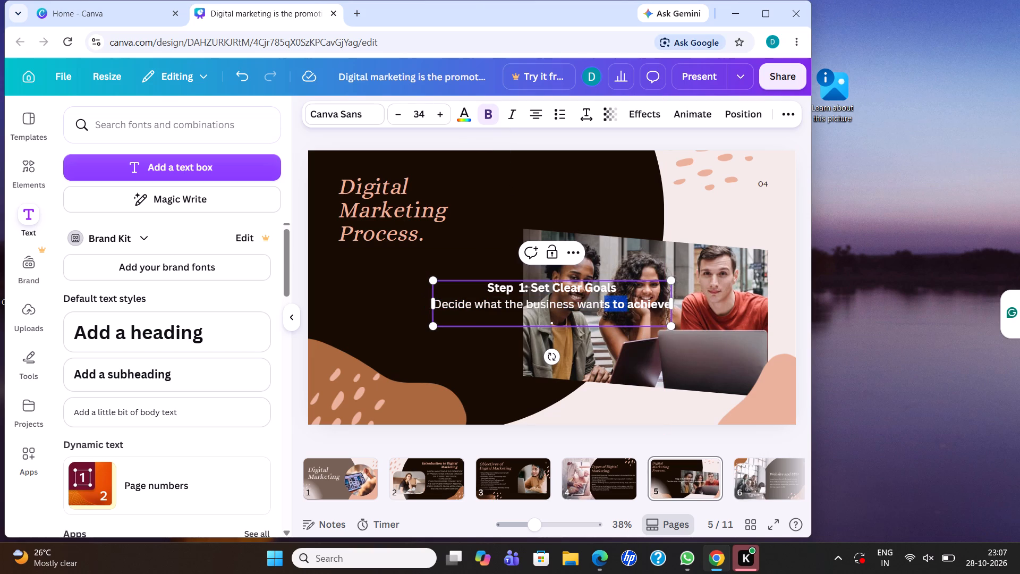
pyautogui.moveTo(630, 307); pyautogui.dragTo(674, 309)
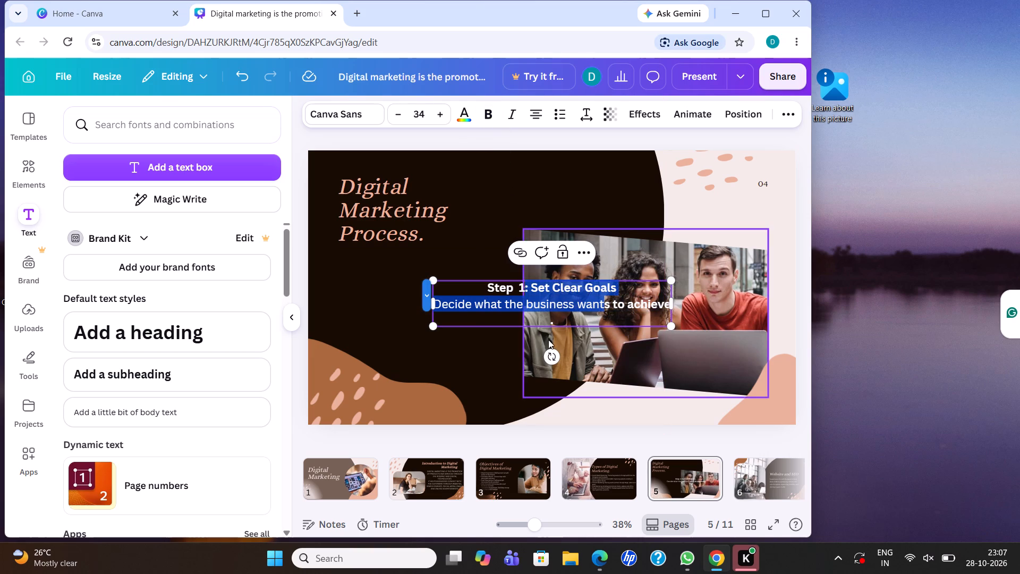
pyautogui.click(454, 346)
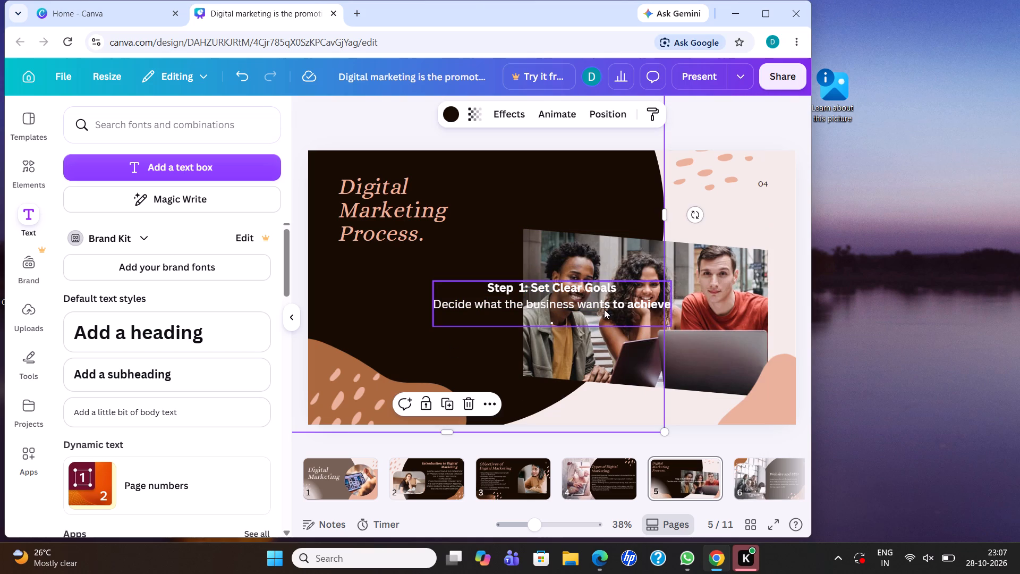
pyautogui.click(603, 306)
pyautogui.click(608, 302)
pyautogui.moveTo(603, 302); pyautogui.dragTo(666, 303)
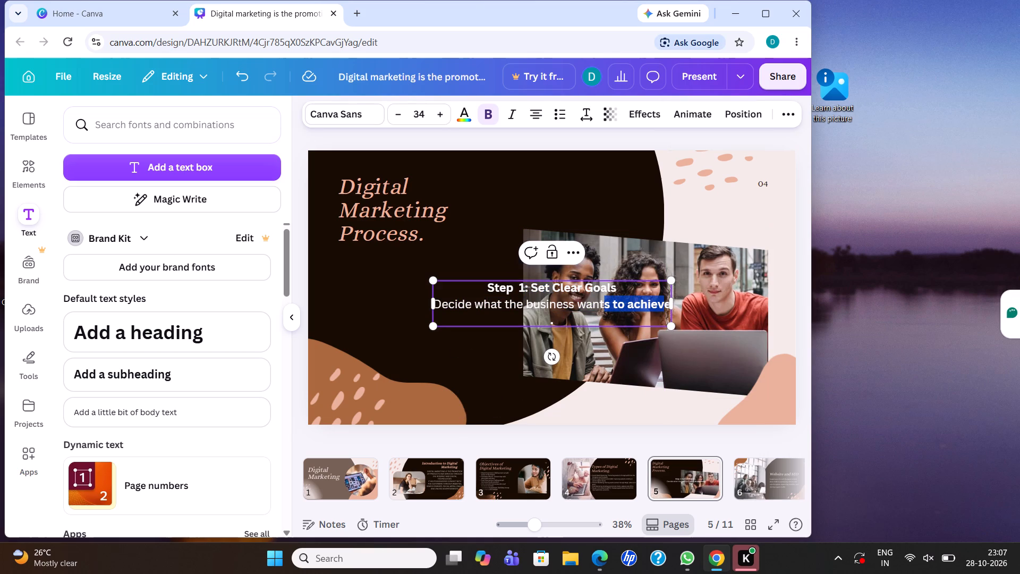
pyautogui.moveTo(666, 303); pyautogui.dragTo(670, 303)
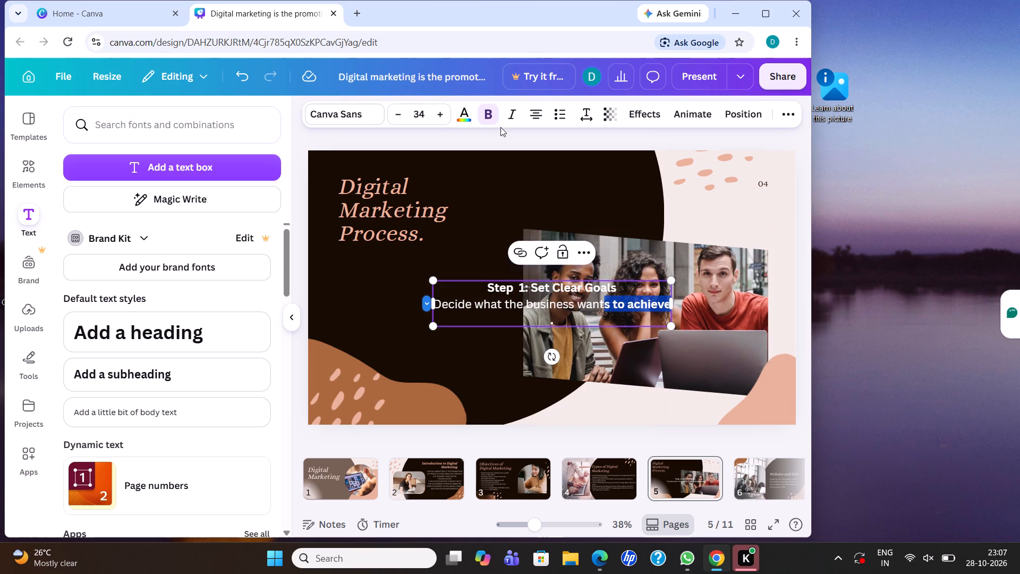
pyautogui.click(489, 117)
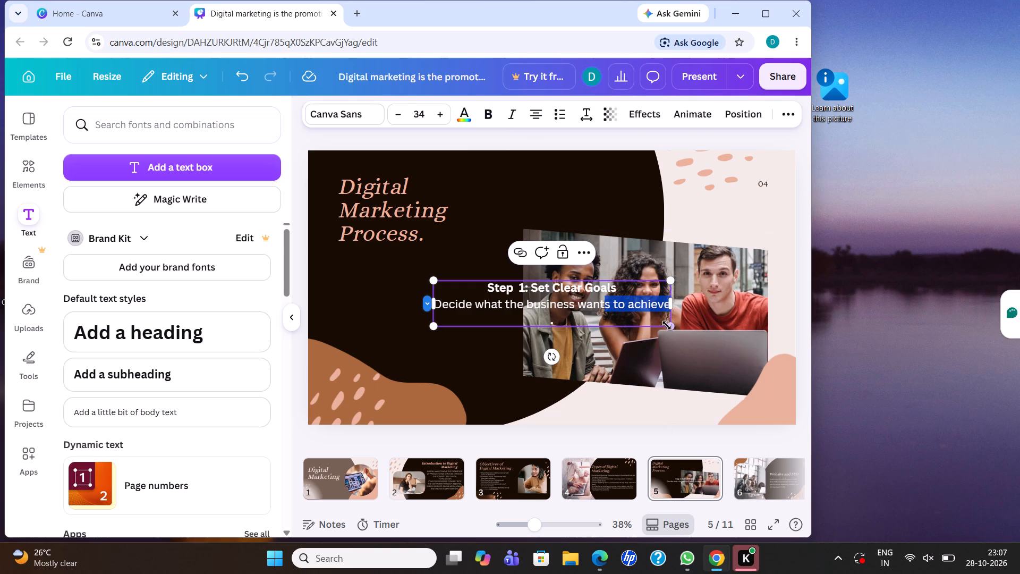
# Replace the stray period on the third line with the bold heading "Step 2: Identify the Target Audience".
pyautogui.click(557, 319)
pyautogui.press('BackSpace')
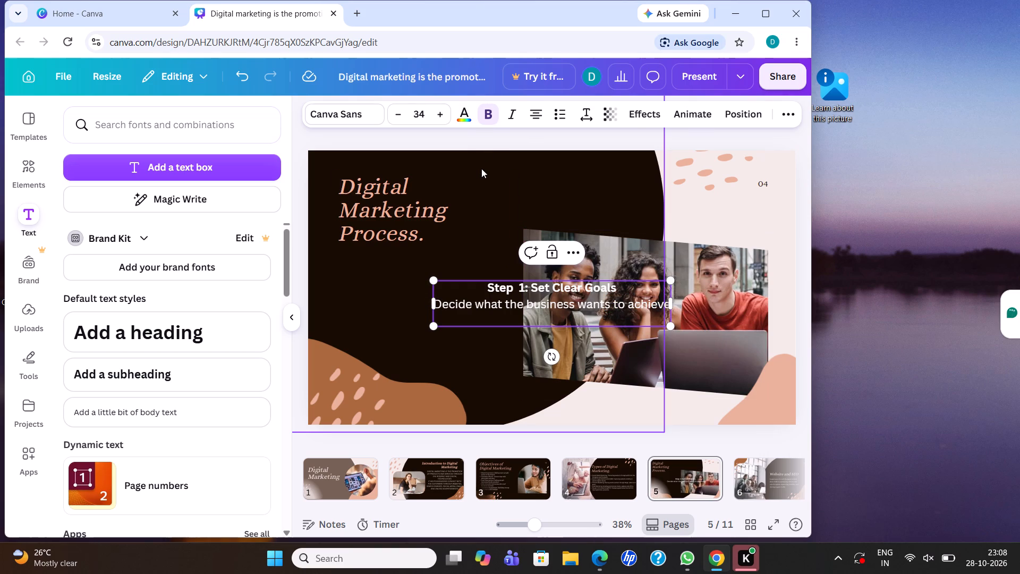
pyautogui.press('s')
pyautogui.press('t')
pyautogui.write('ep')
pyautogui.press('space')
pyautogui.press('2')
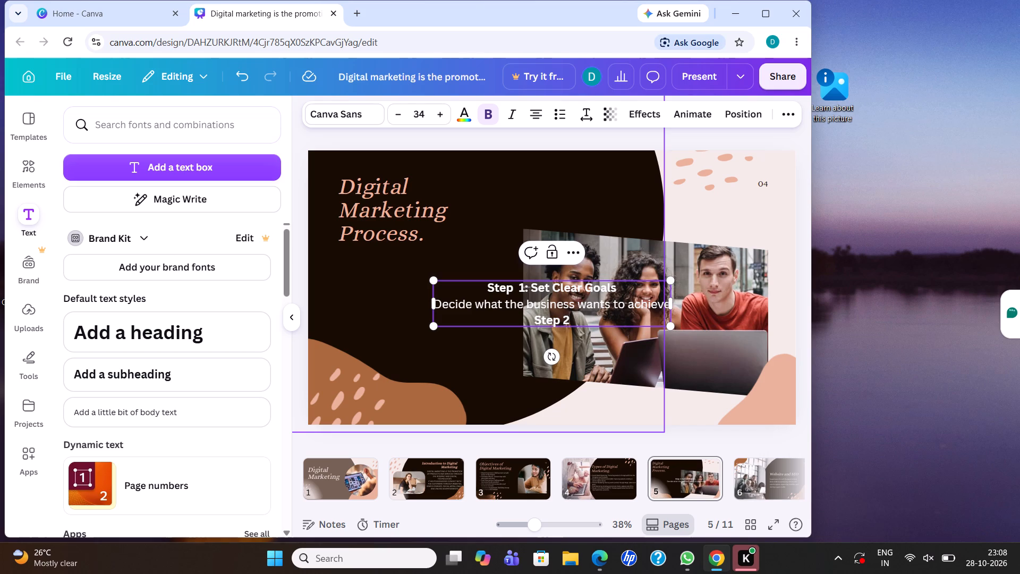
pyautogui.hotkey('shift', ':')
pyautogui.press('space')
pyautogui.write('de')
pyautogui.write('ntify')
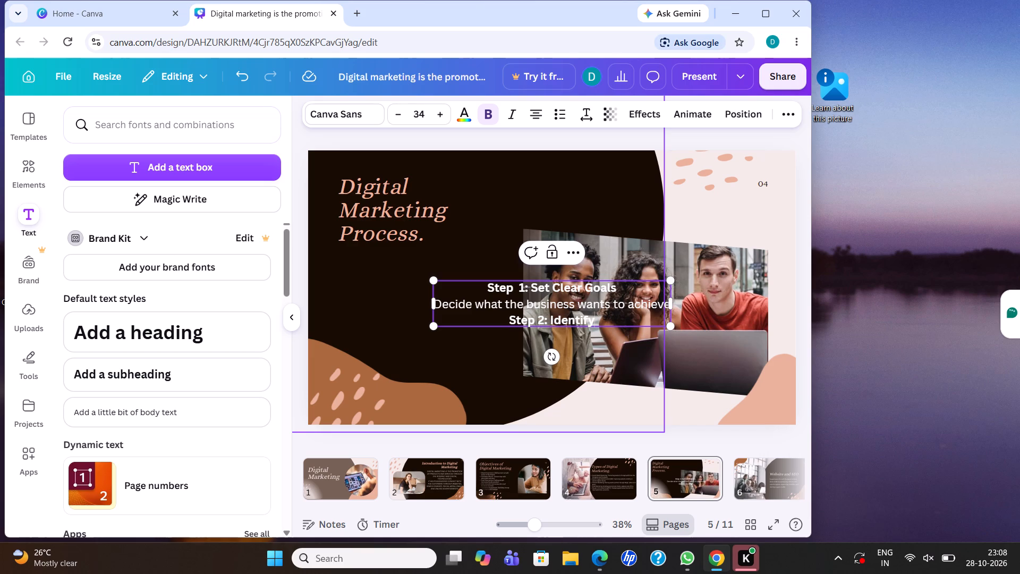
pyautogui.press('space')
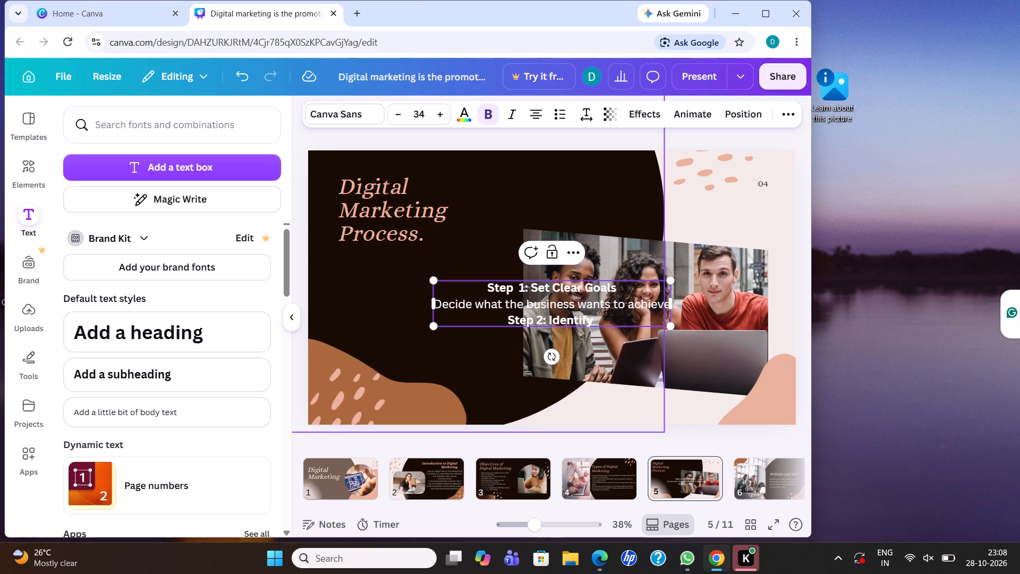
pyautogui.write('th')
pyautogui.write('e')
pyautogui.press('space')
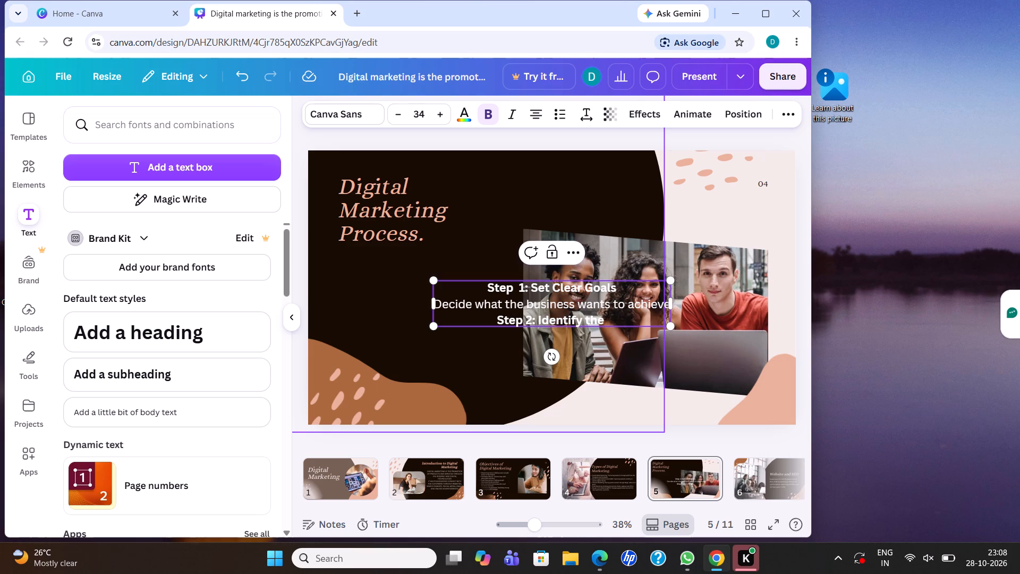
pyautogui.write('ar')
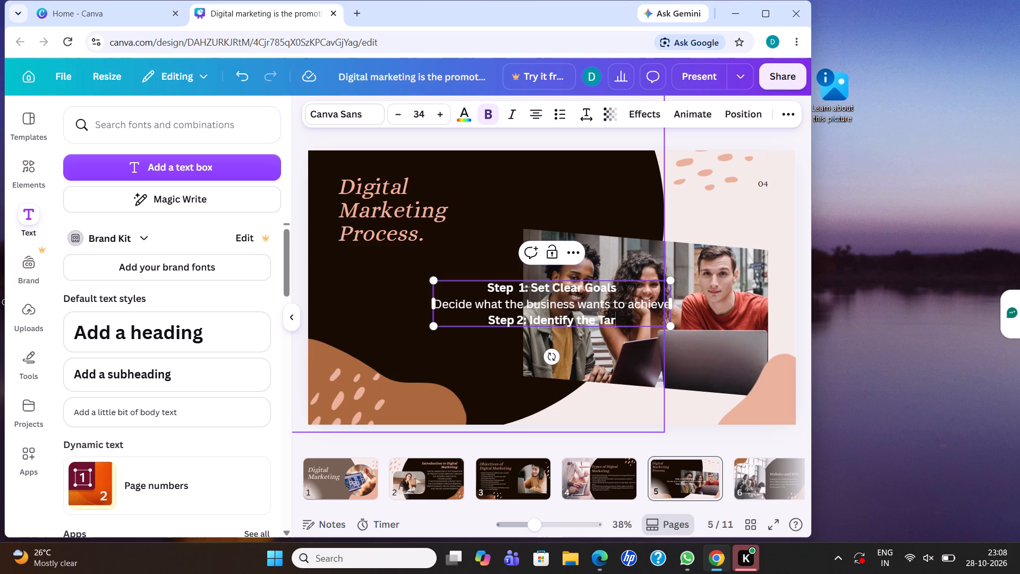
pyautogui.write('get')
pyautogui.press('space')
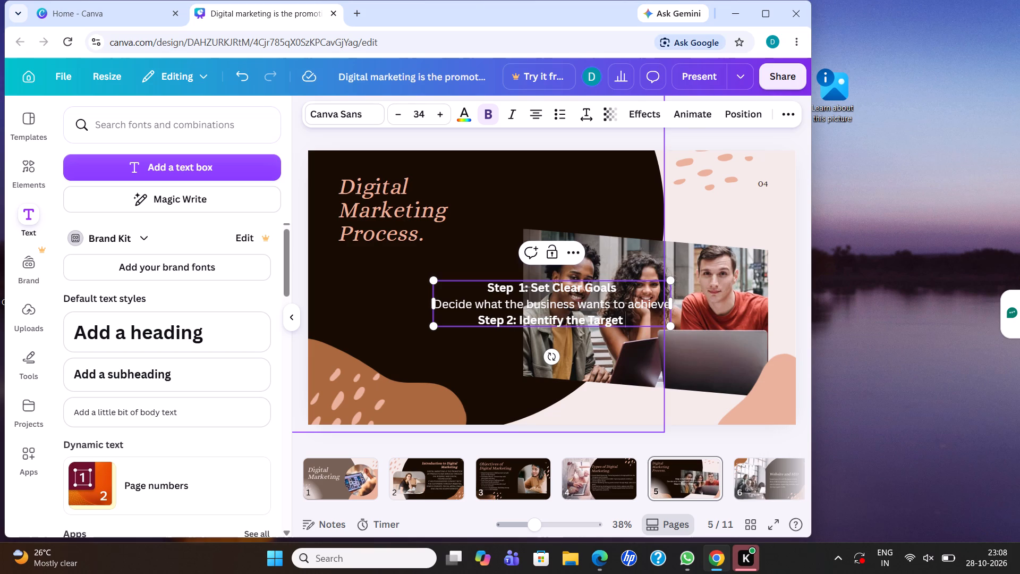
pyautogui.press('a')
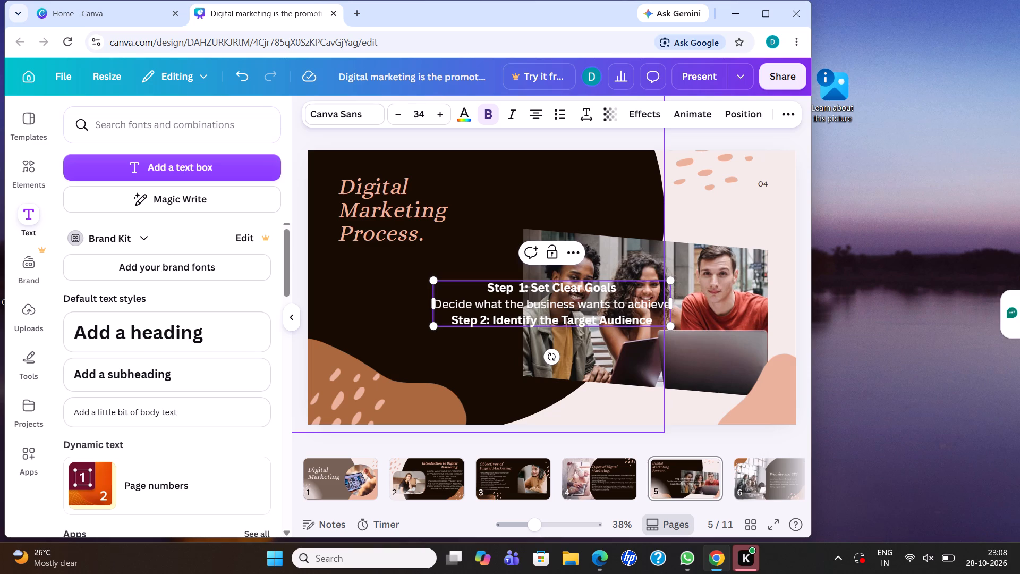
# Add a non-bold line under the Step 2 heading reading "Understand customer needs, interest and preference.".
pyautogui.press('Return')
pyautogui.click(486, 120)
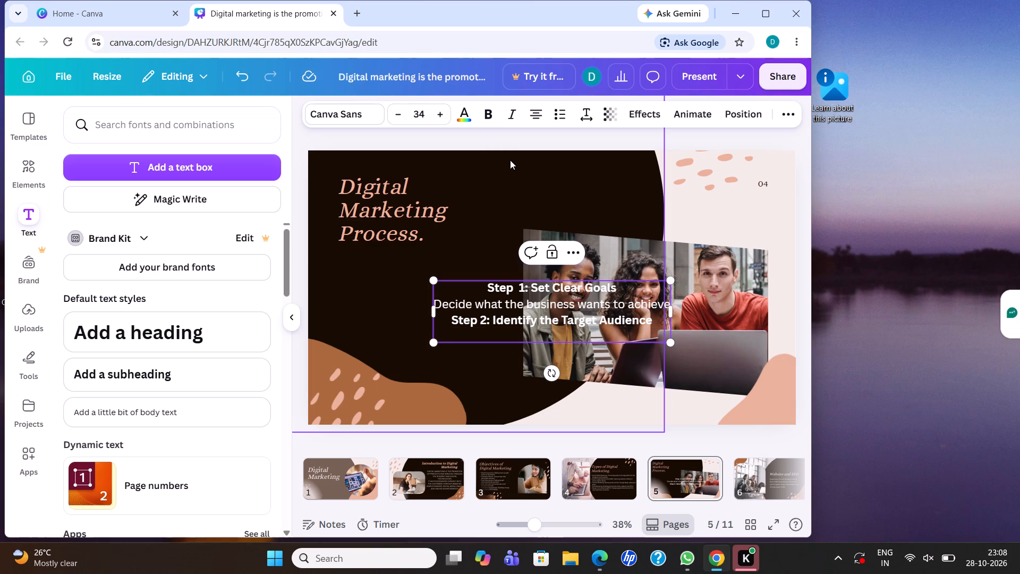
pyautogui.write('ndersta')
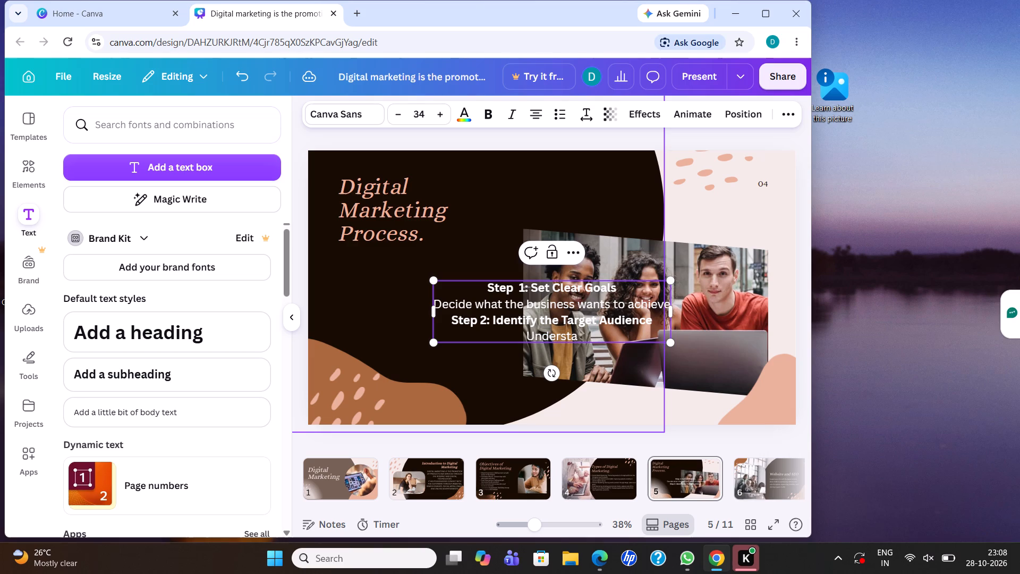
pyautogui.write('nd')
pyautogui.press('space')
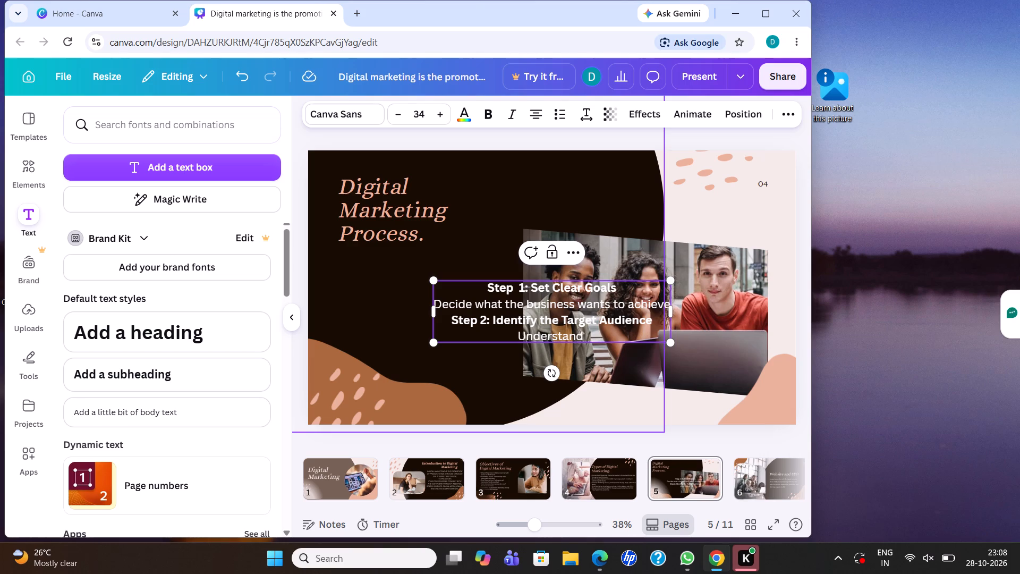
pyautogui.write('customer need')
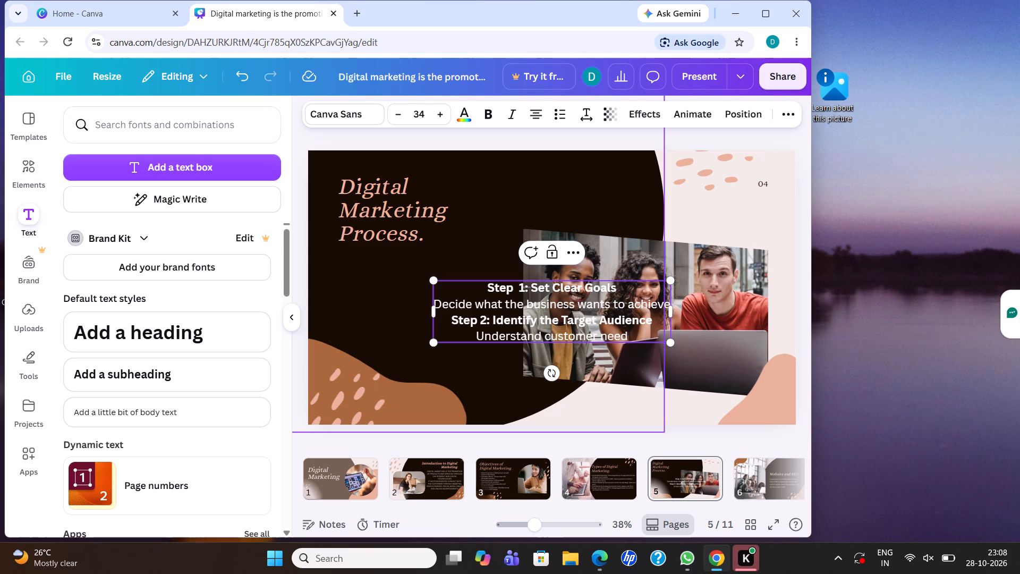
pyautogui.write('s, interest')
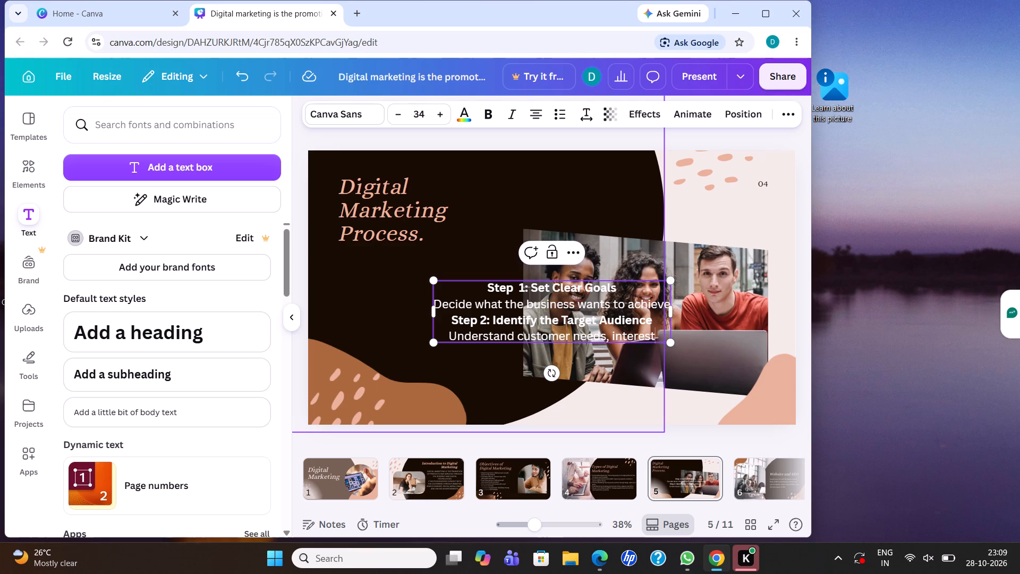
pyautogui.press('space')
pyautogui.write('and preferen')
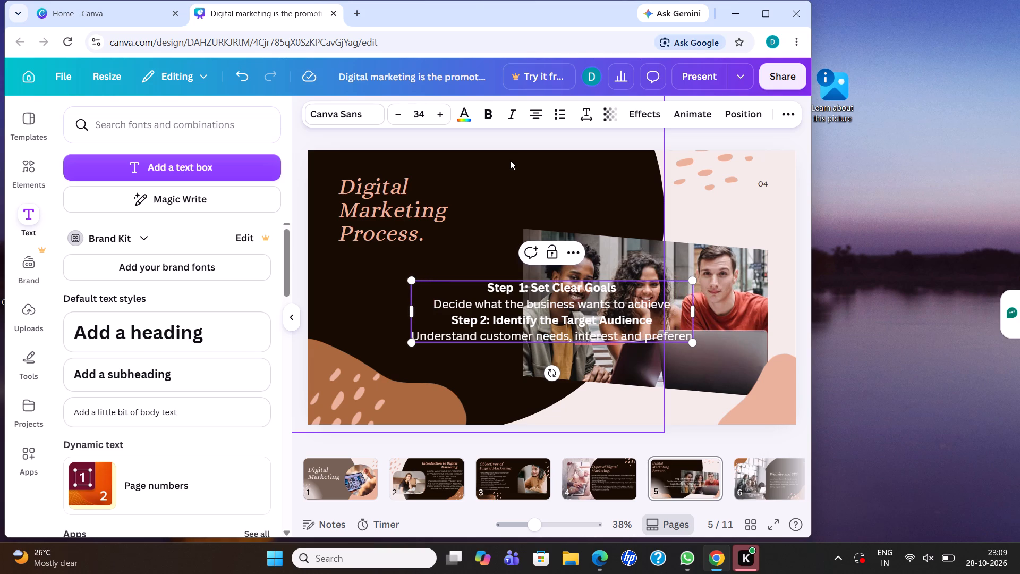
pyautogui.write('ce')
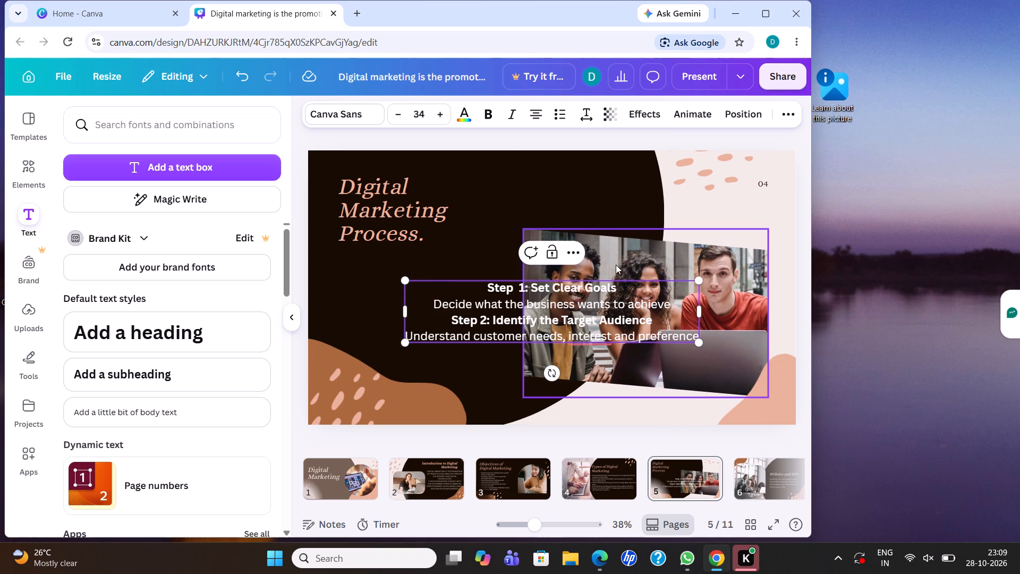
pyautogui.press('.')
# Add the bold heading "Step 3: Choose Digital Platforms" on a new line below the Step 2 description.
pyautogui.press('Return')
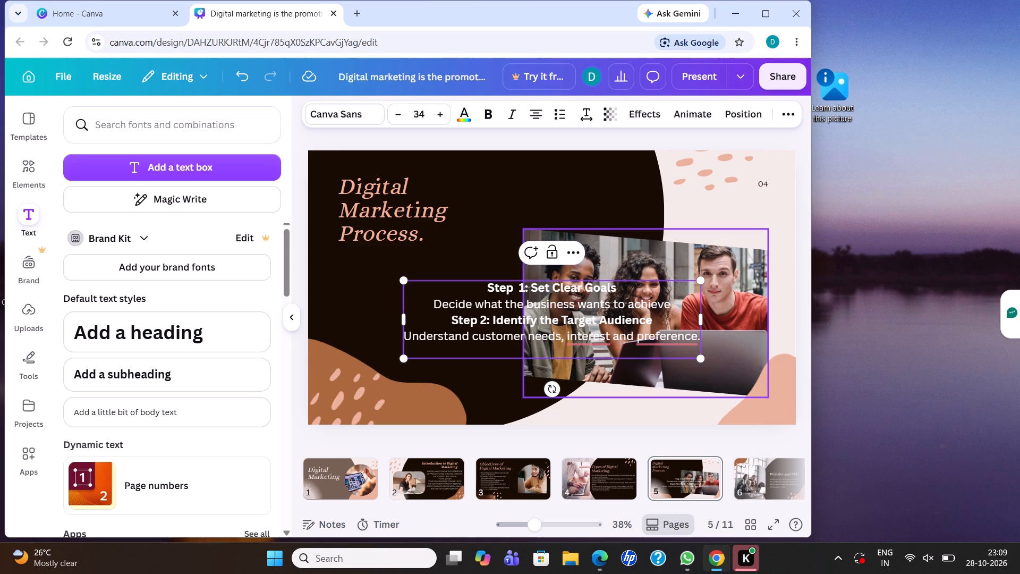
pyautogui.click(494, 112)
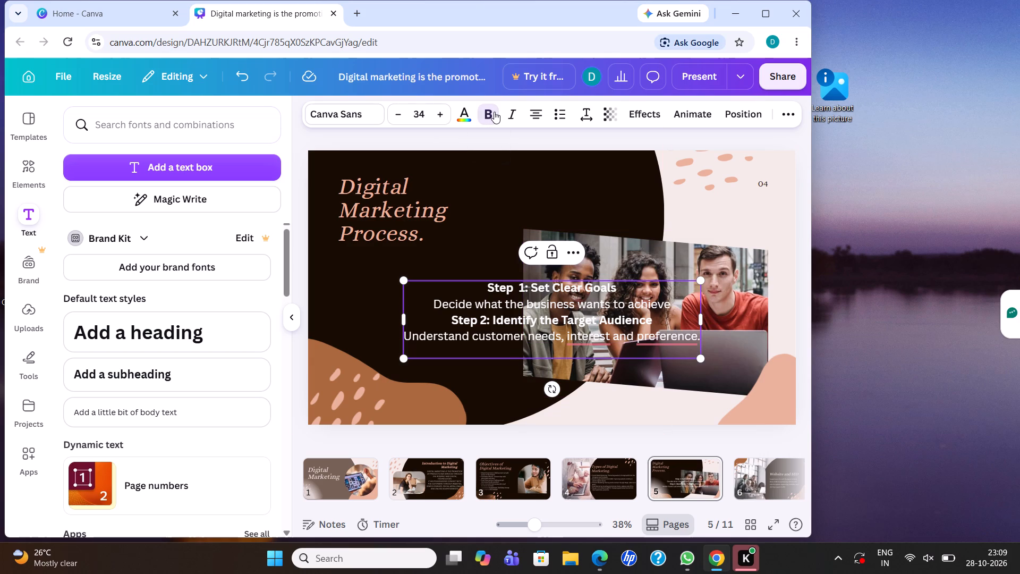
pyautogui.write('teo')
pyautogui.press('BackSpace')
pyautogui.write('p 3')
pyautogui.hotkey('shift', ':')
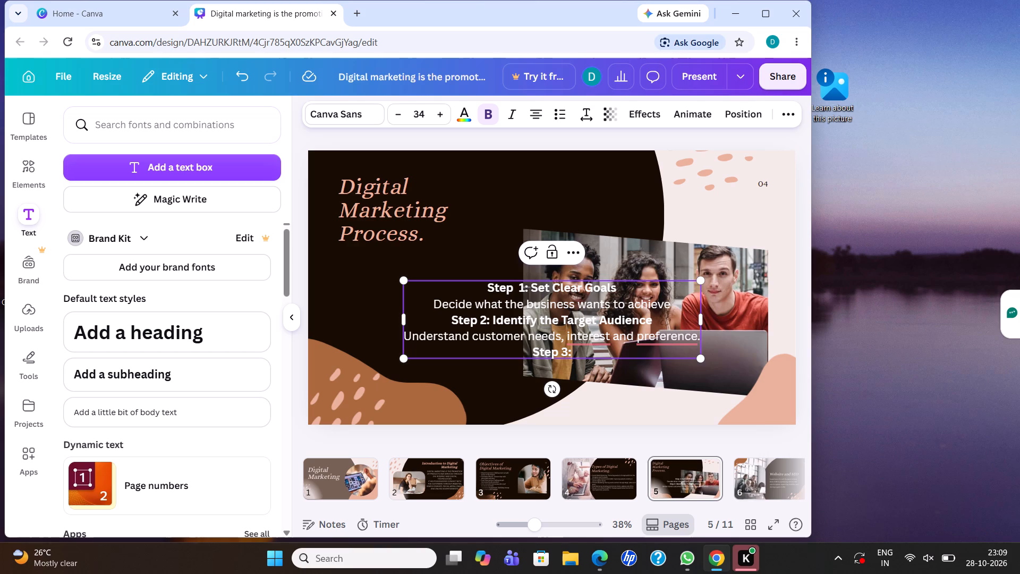
pyautogui.press('space')
pyautogui.write('hoose')
pyautogui.press('space')
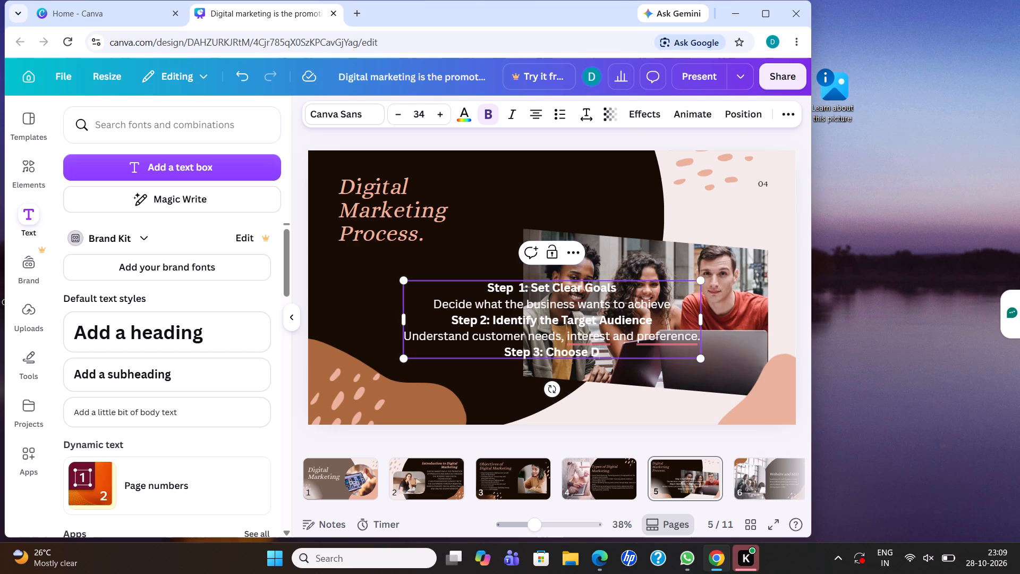
pyautogui.write('igital')
pyautogui.press('space')
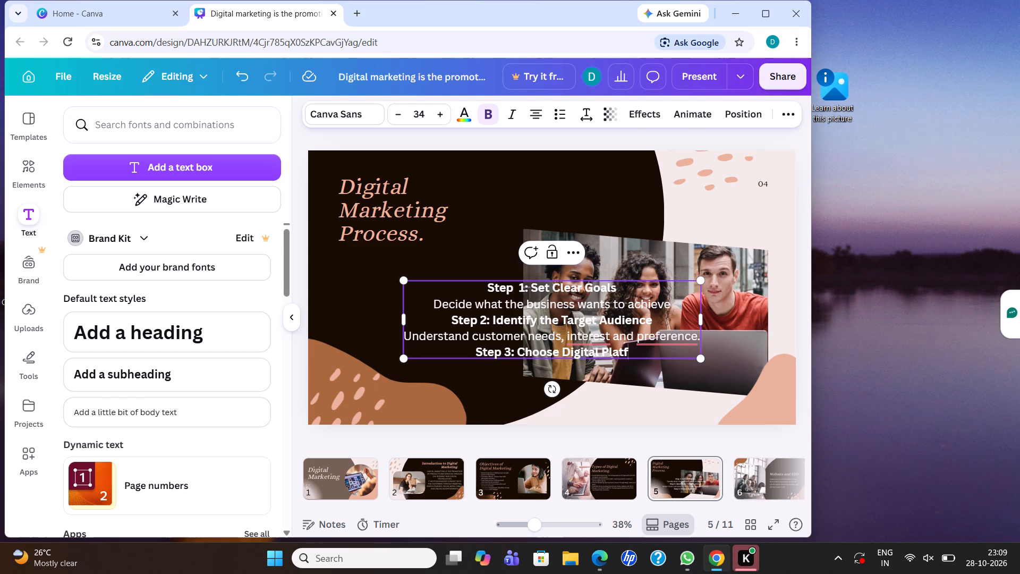
pyautogui.press('s')
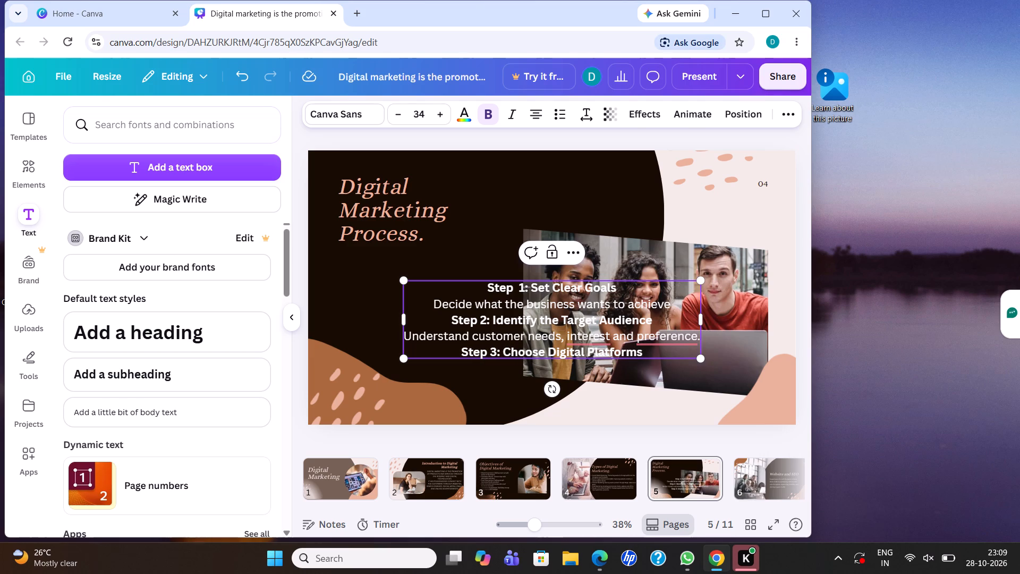
# Add a non-bold line under the Step 3 heading reading "Select suitable channels such as websites and social media.".
pyautogui.press('Return')
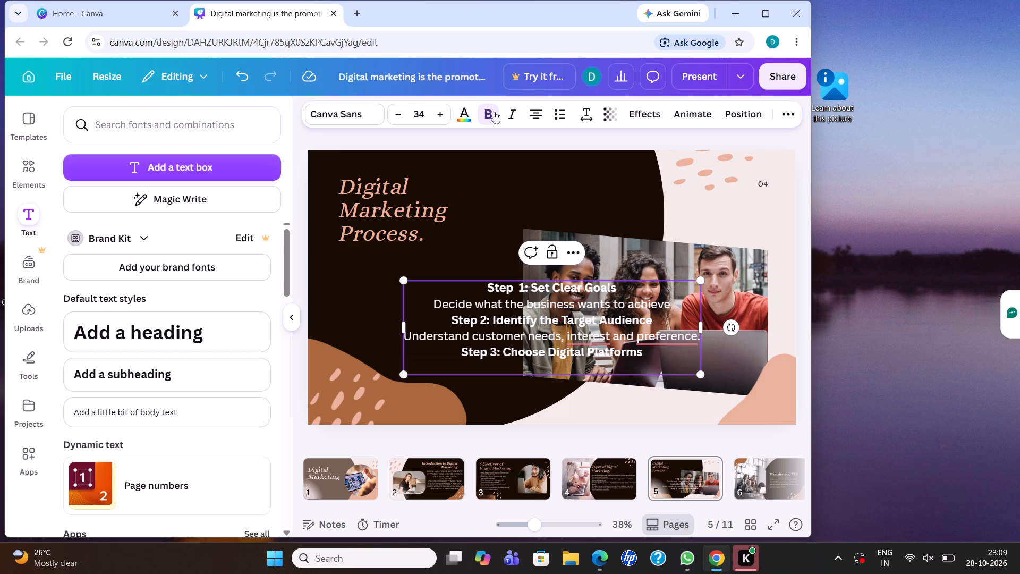
pyautogui.click(494, 112)
pyautogui.write('suitan')
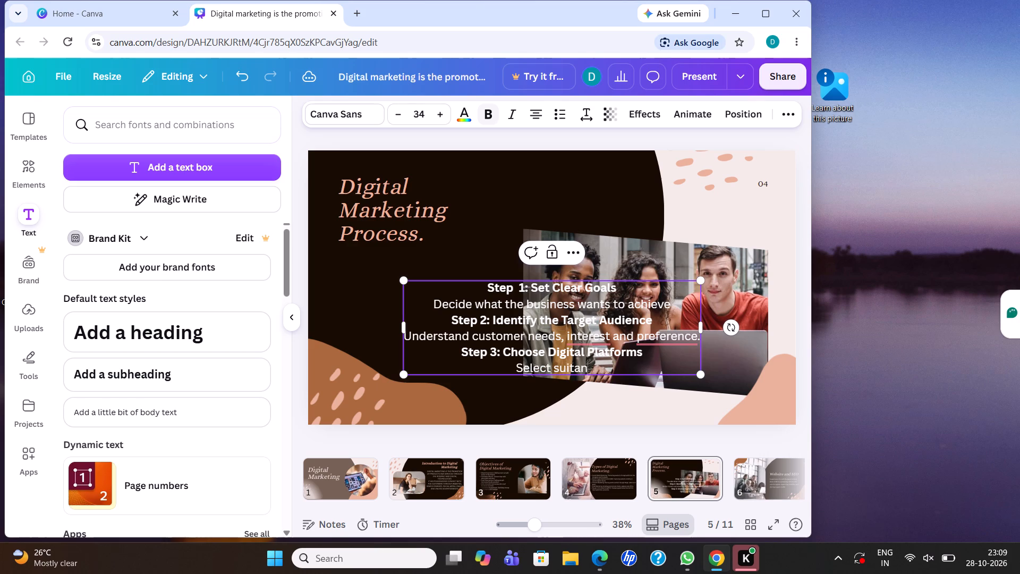
pyautogui.press('BackSpace')
pyautogui.write('ble')
pyautogui.press('space')
pyautogui.write('channels')
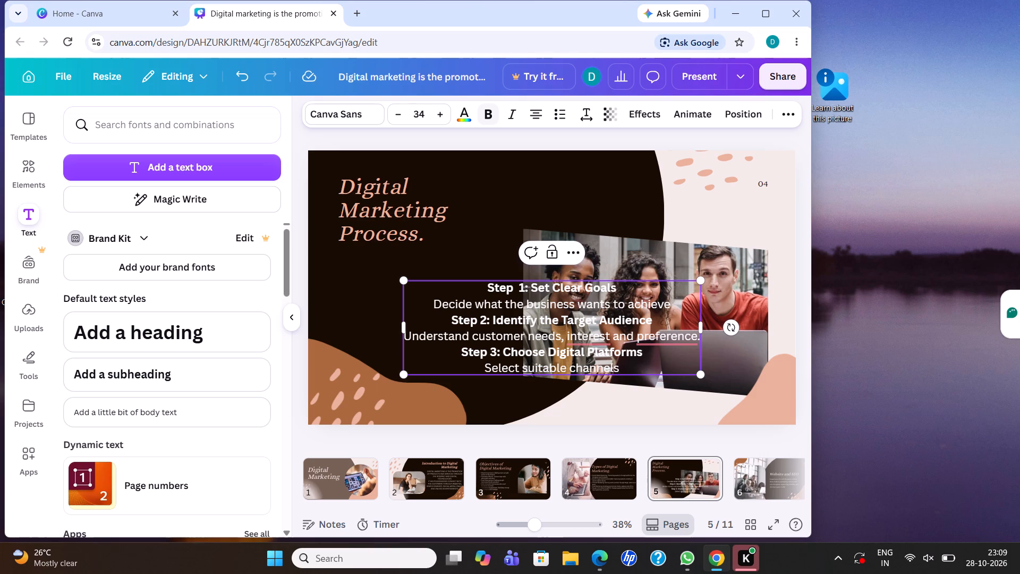
pyautogui.press('space')
pyautogui.write('such')
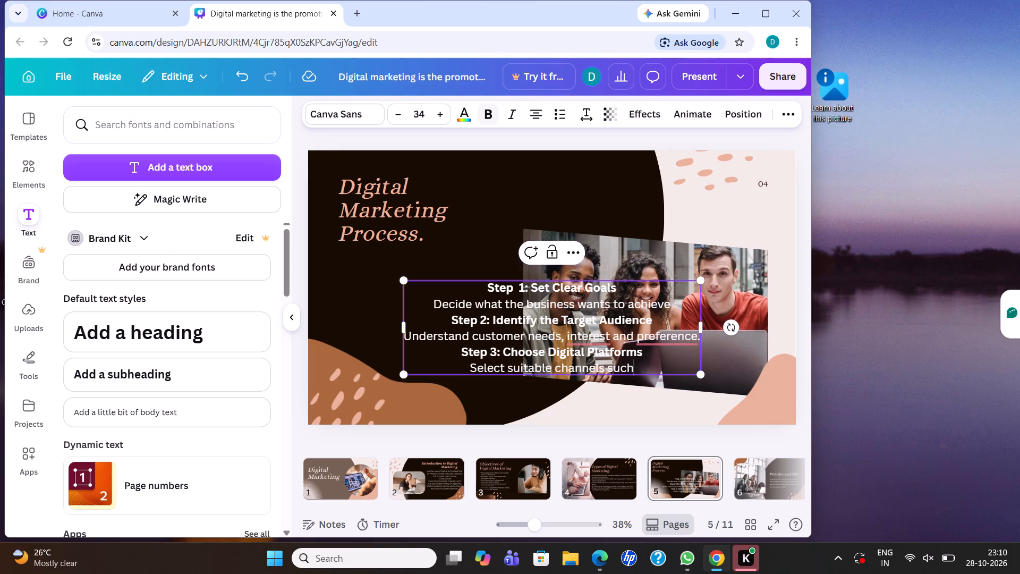
pyautogui.press('space')
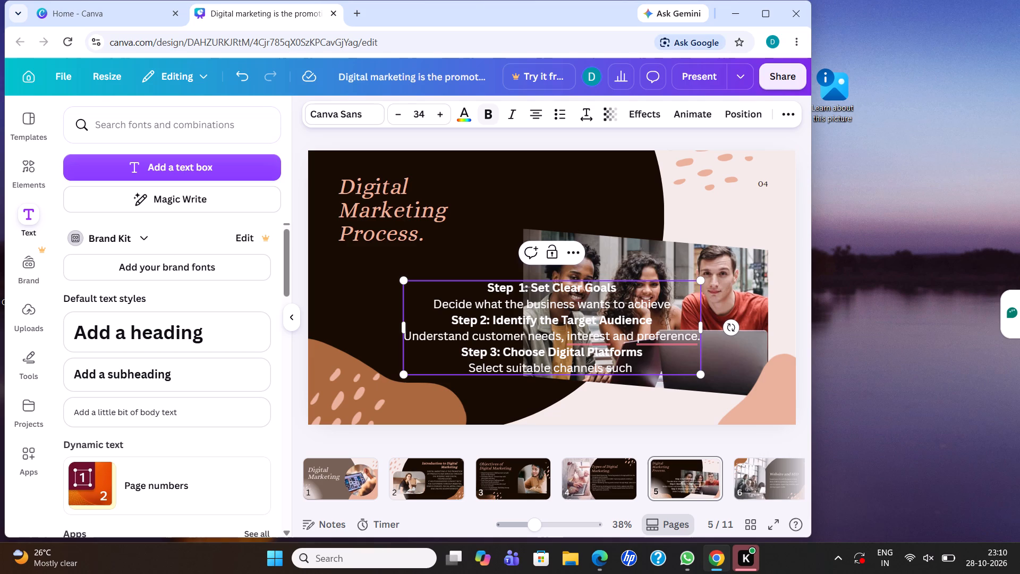
pyautogui.write('as websit')
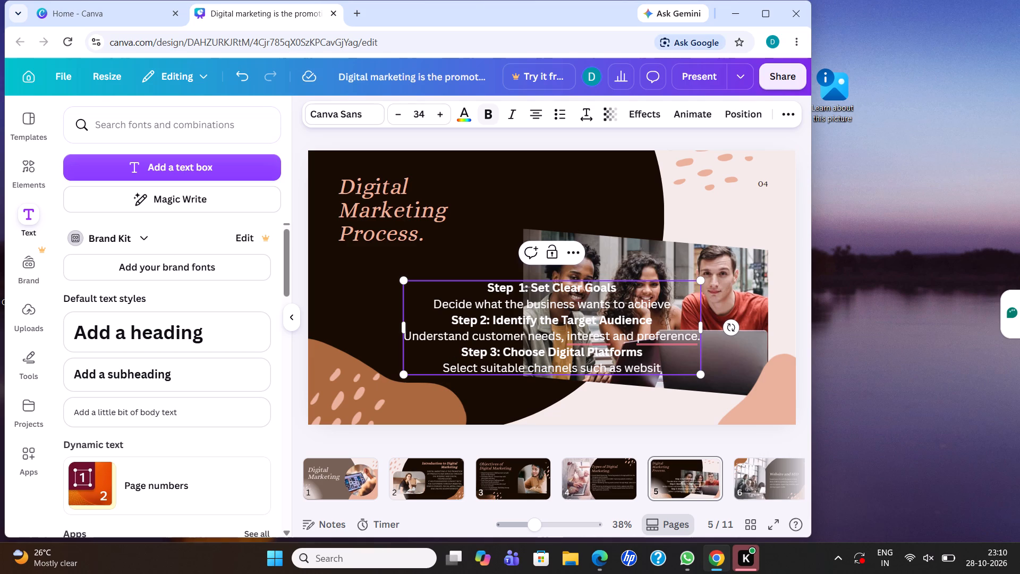
pyautogui.press('e')
pyautogui.write('s and')
pyautogui.press('space')
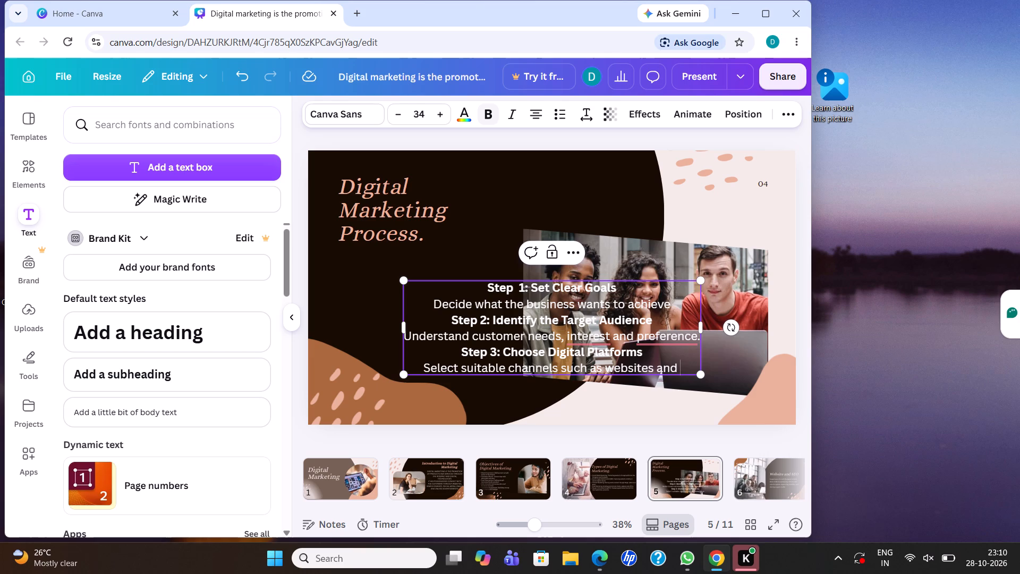
pyautogui.write('social')
pyautogui.press('space')
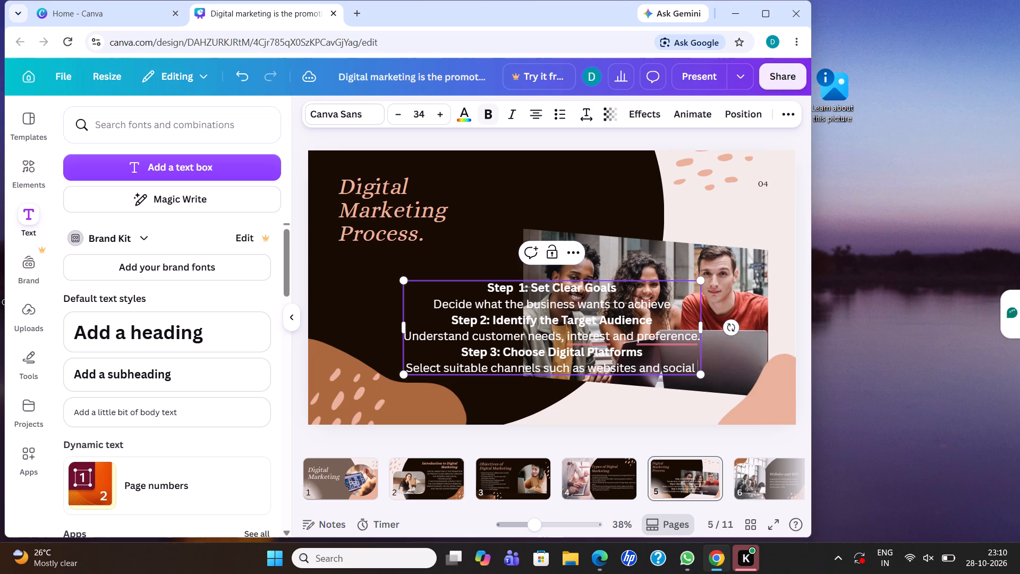
pyautogui.write('media')
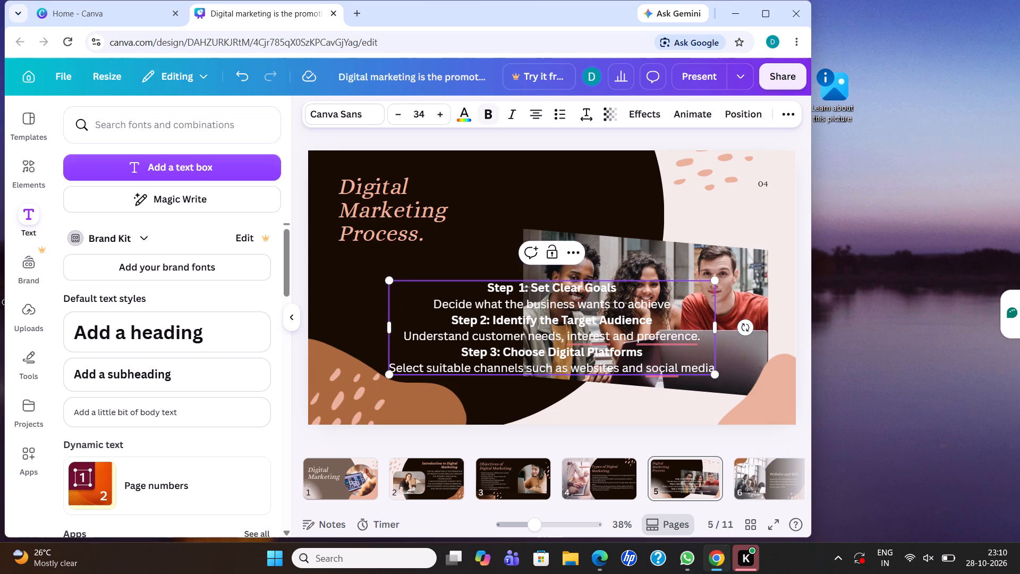
pyautogui.press('.')
# Add the bold heading "Step 4: Create Quality Platforms" on a new line below the Step 3 description.
pyautogui.press('Return')
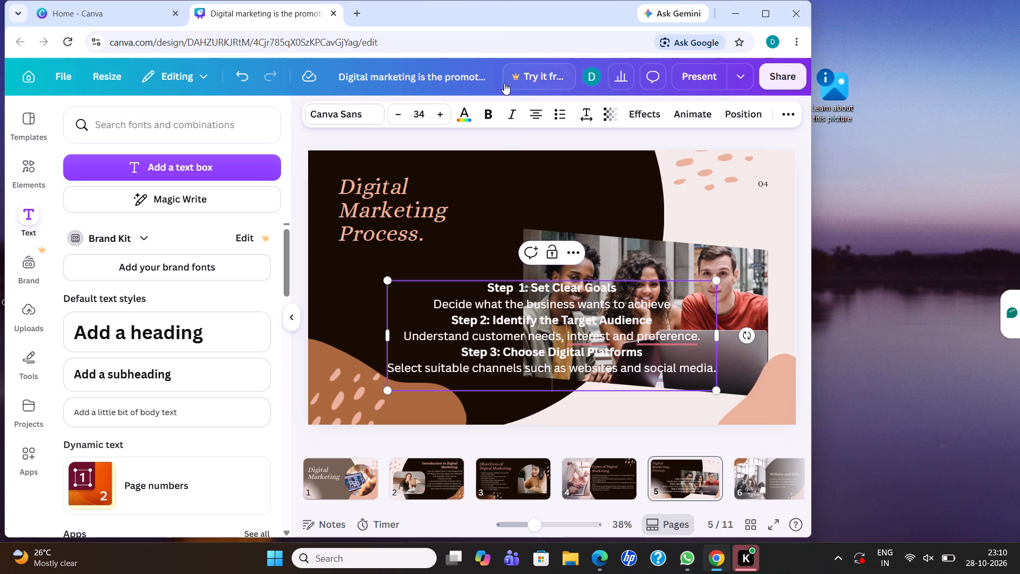
pyautogui.click(490, 116)
pyautogui.write(':')
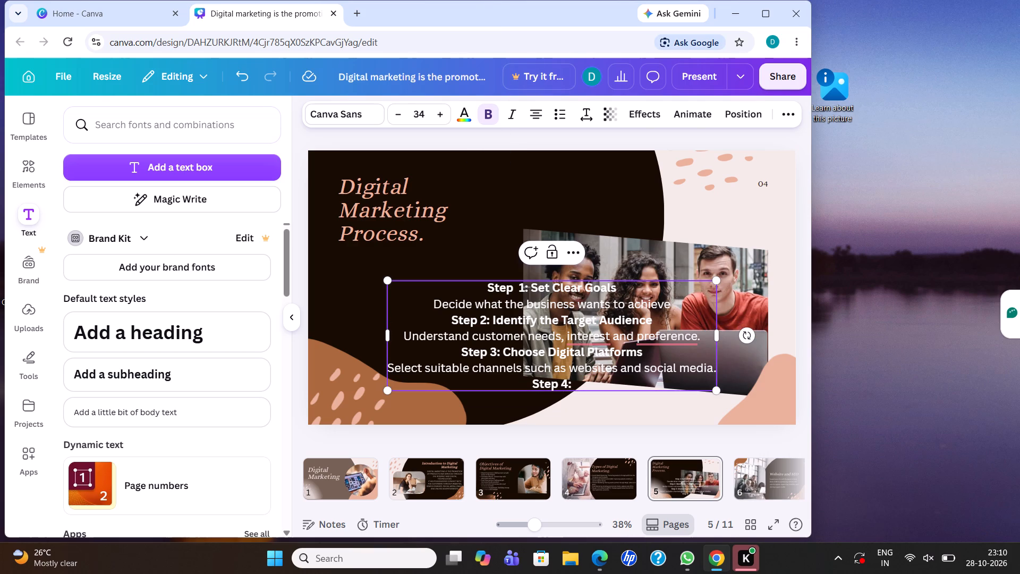
pyautogui.press('space')
pyautogui.write('reat')
pyautogui.write('e')
pyautogui.press('space')
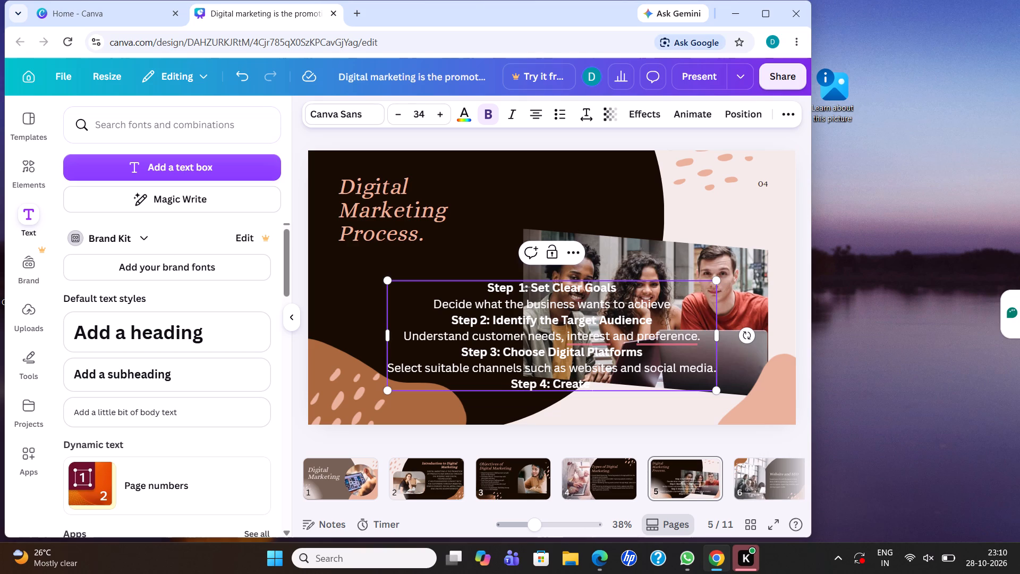
pyautogui.write('uality')
pyautogui.press('space')
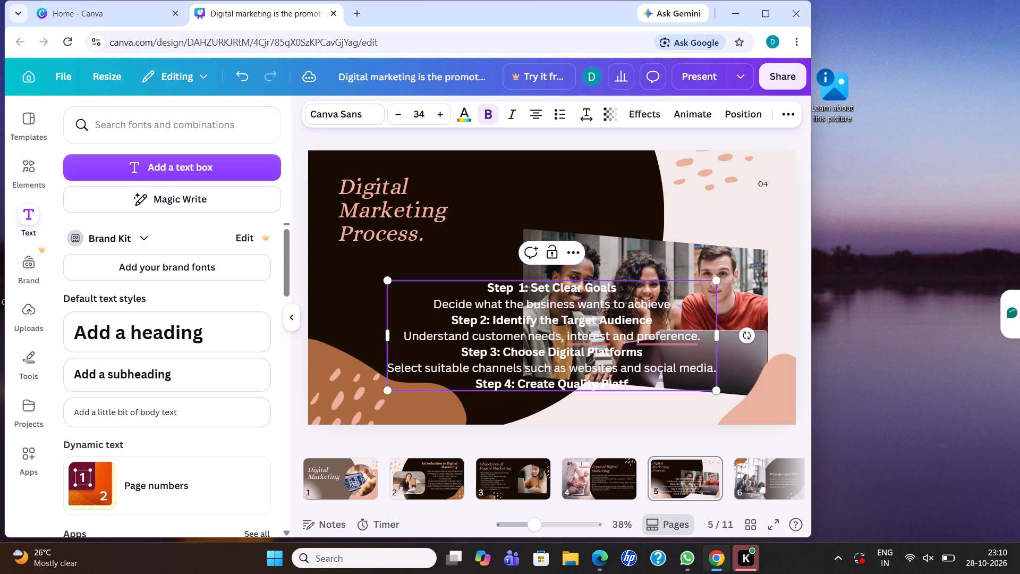
pyautogui.press('s')
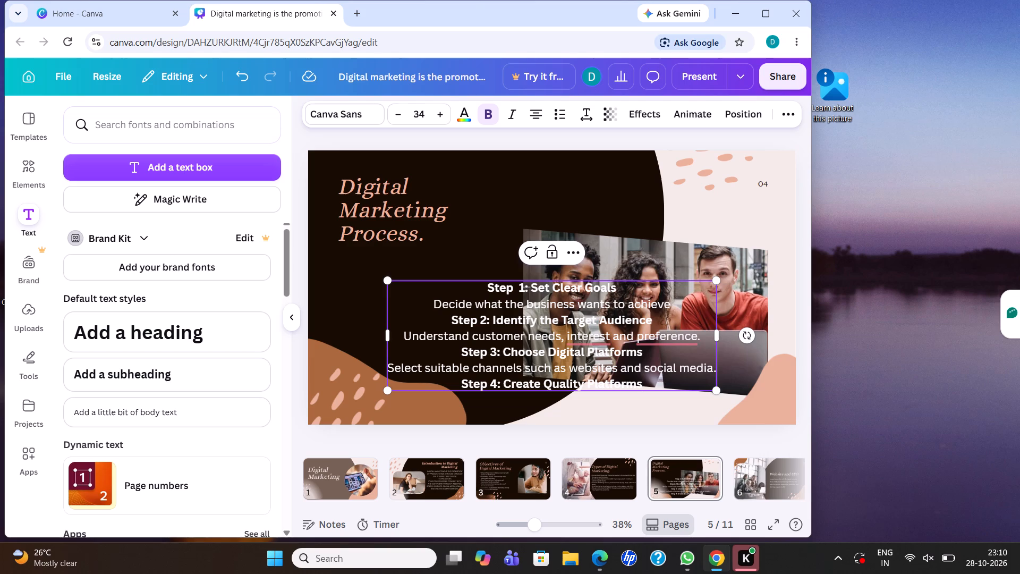
# Add a non-bold line under the Step 4 heading reading "Prepare attractive posts, videos and advertisements.".
pyautogui.press('Return')
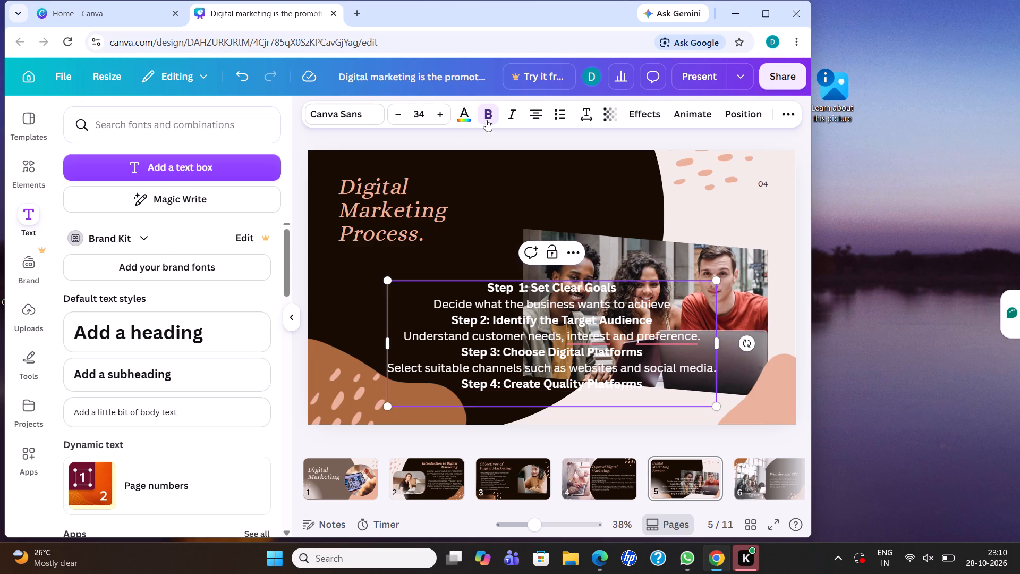
pyautogui.click(486, 120)
pyautogui.write('repare attra')
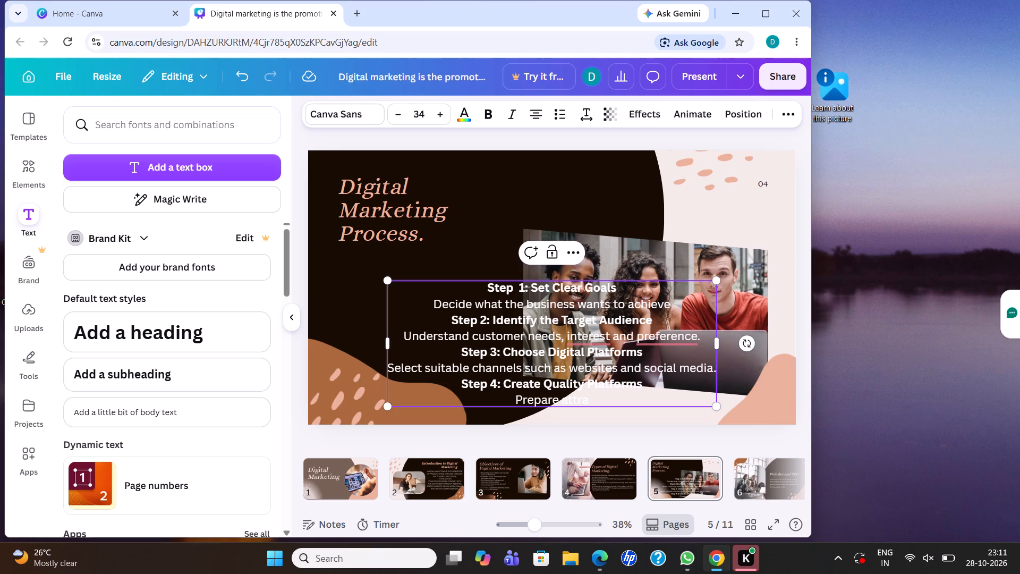
pyautogui.press('BackSpace')
pyautogui.press('BackSpace')
pyautogui.press('BackSpace')
pyautogui.press('BackSpace')
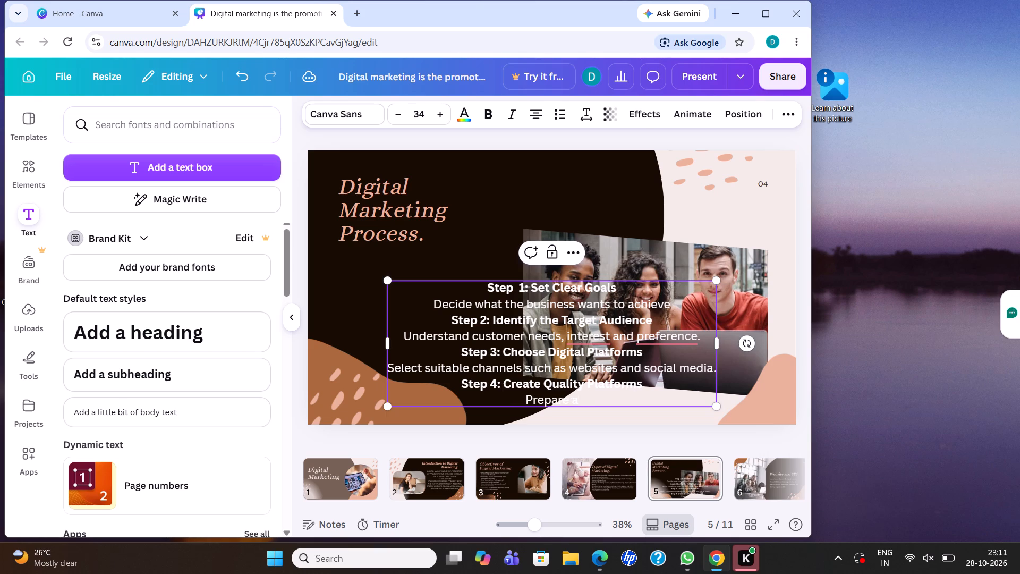
pyautogui.press('BackSpace')
pyautogui.press('space')
pyautogui.write('attr')
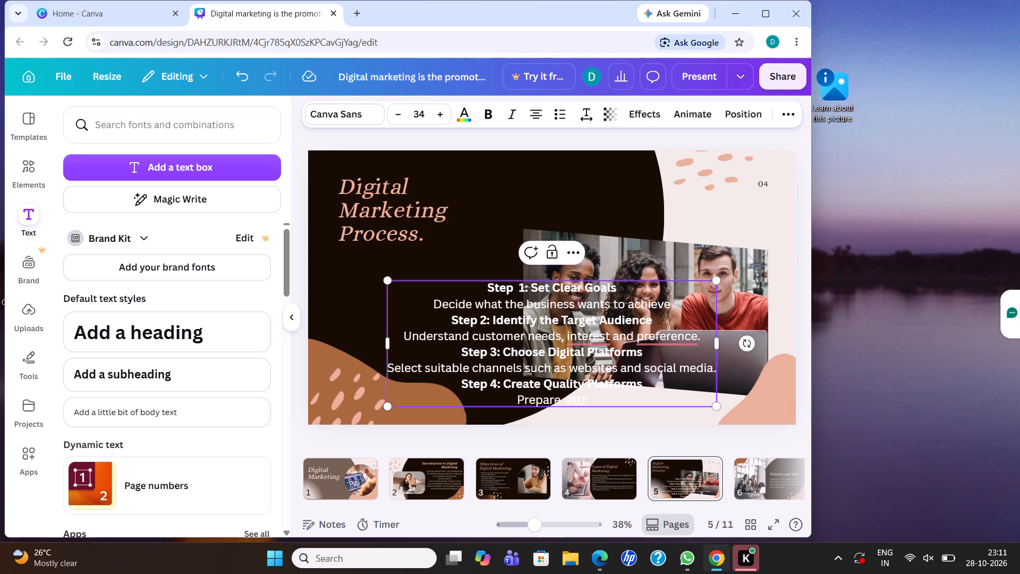
pyautogui.write('active')
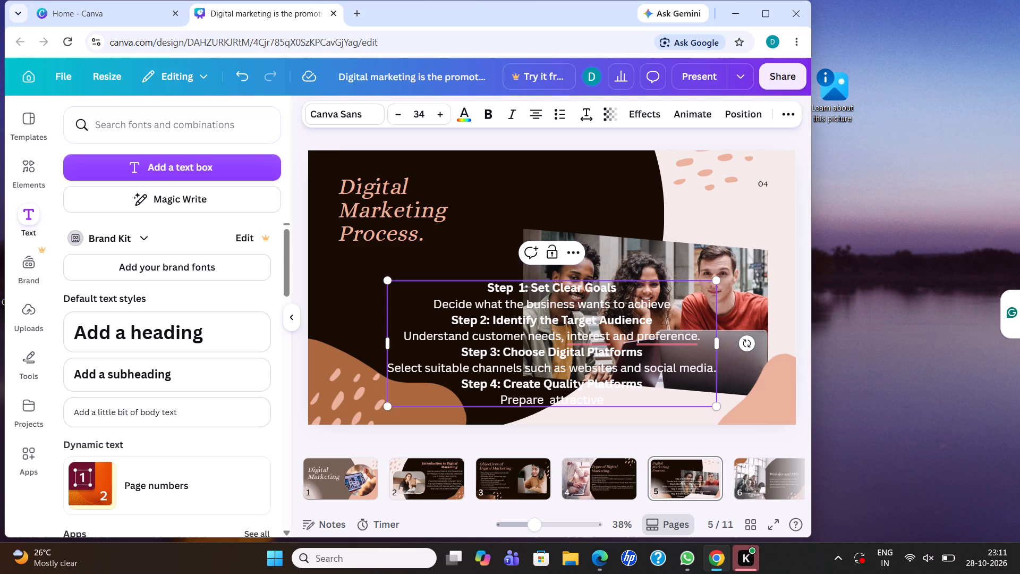
pyautogui.press('space')
pyautogui.write('posts')
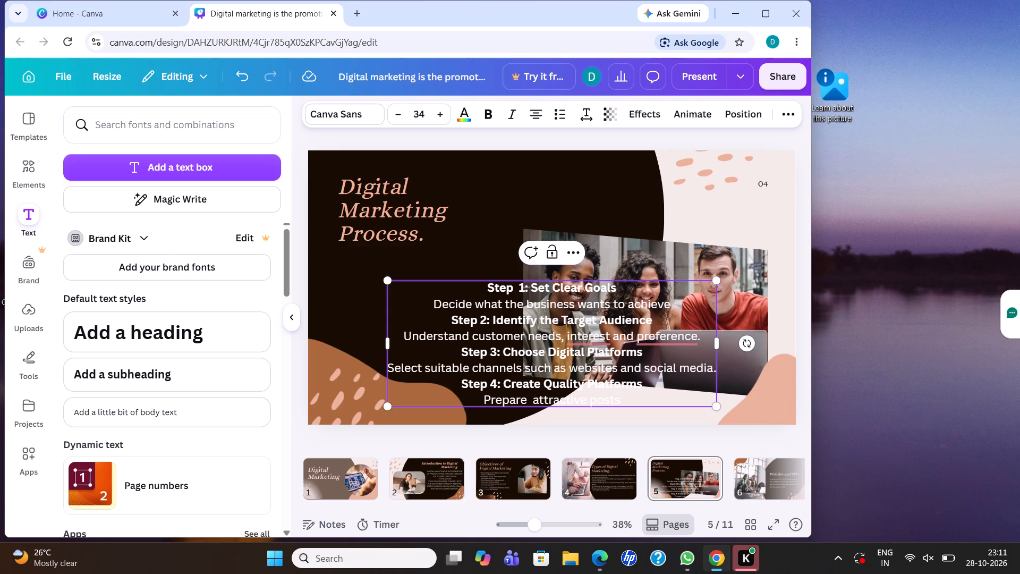
pyautogui.write(', videos')
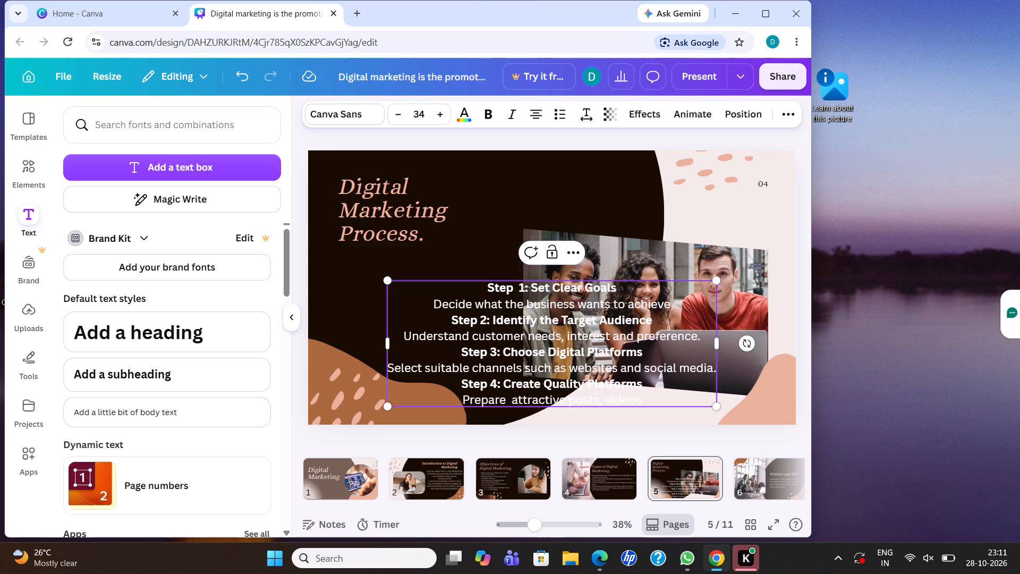
pyautogui.press('space')
pyautogui.write('and advertisemen')
pyautogui.write('ts.')
# Add the bold heading "Step 5: Measure Results" on a new line below the Step 4 description.
pyautogui.press('Return')
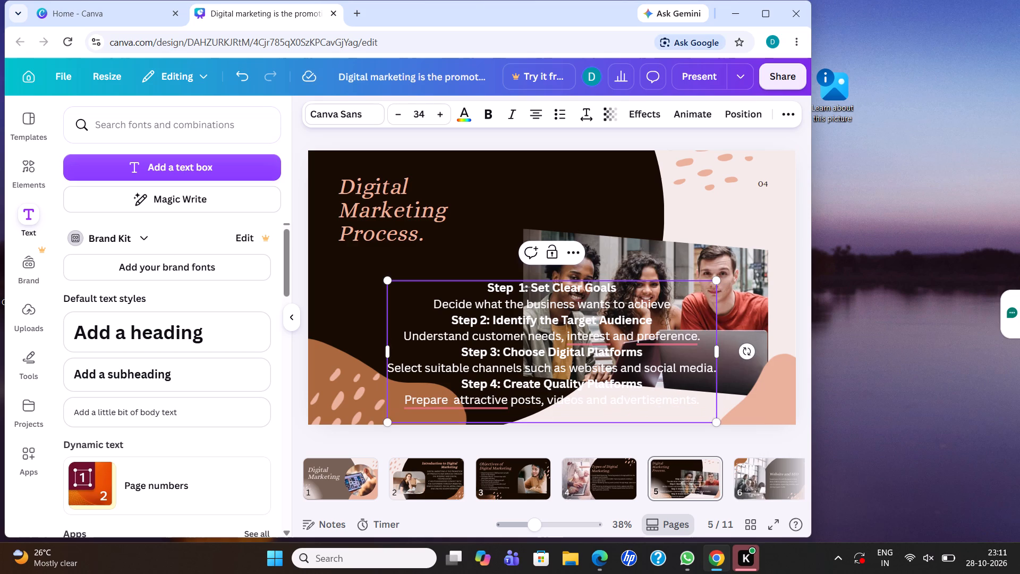
pyautogui.click(491, 112)
pyautogui.write('tep')
pyautogui.press('space')
pyautogui.press('5')
pyautogui.hotkey('shift', 'l')
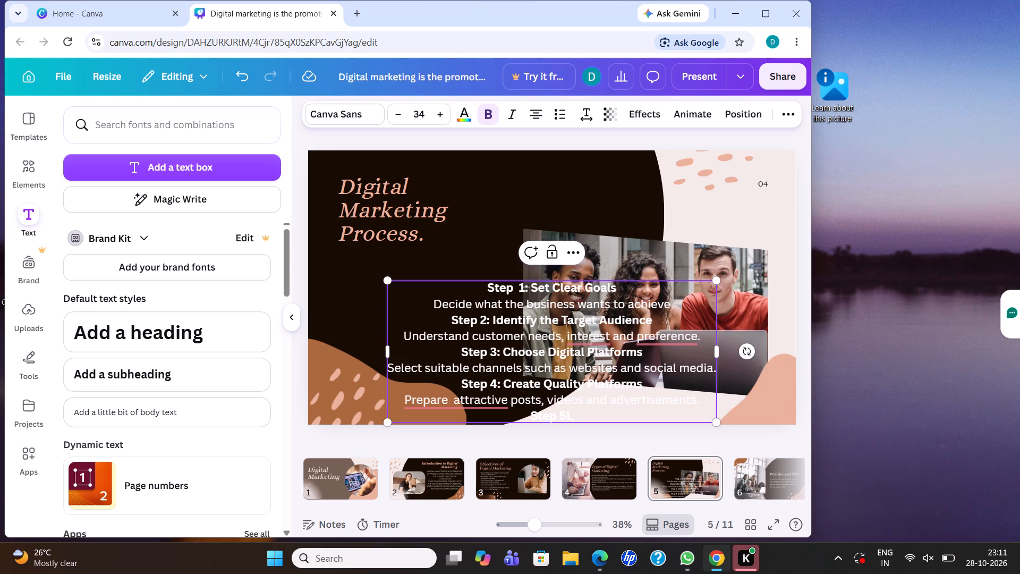
pyautogui.hotkey('shift', 'BackSpace')
pyautogui.write(':')
pyautogui.press('space')
pyautogui.write('easure')
pyautogui.press('space')
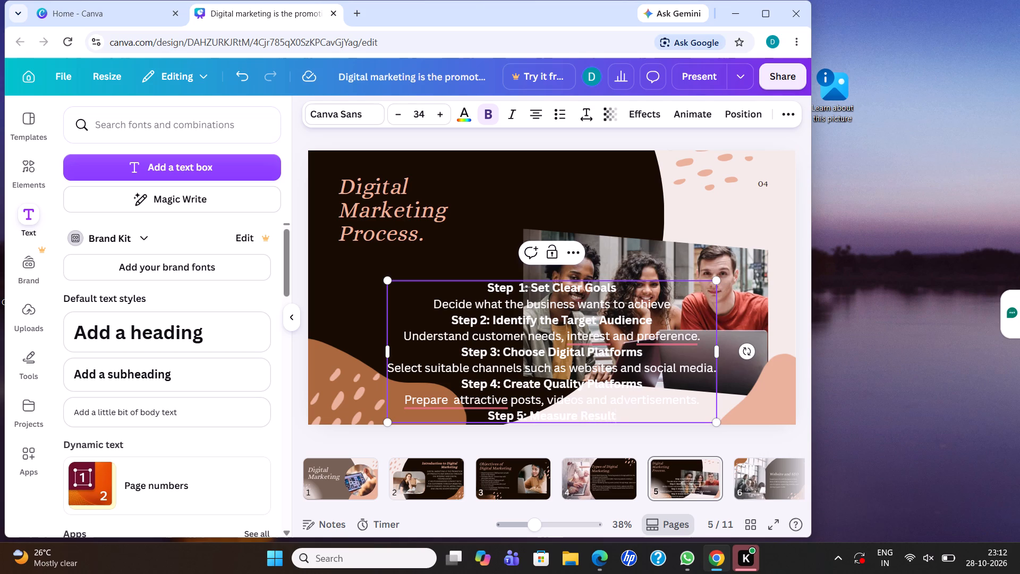
pyautogui.press('s')
# Add a line under the Step 5 heading reading "Track performance and improve the marketing strategy.".
pyautogui.press('Return')
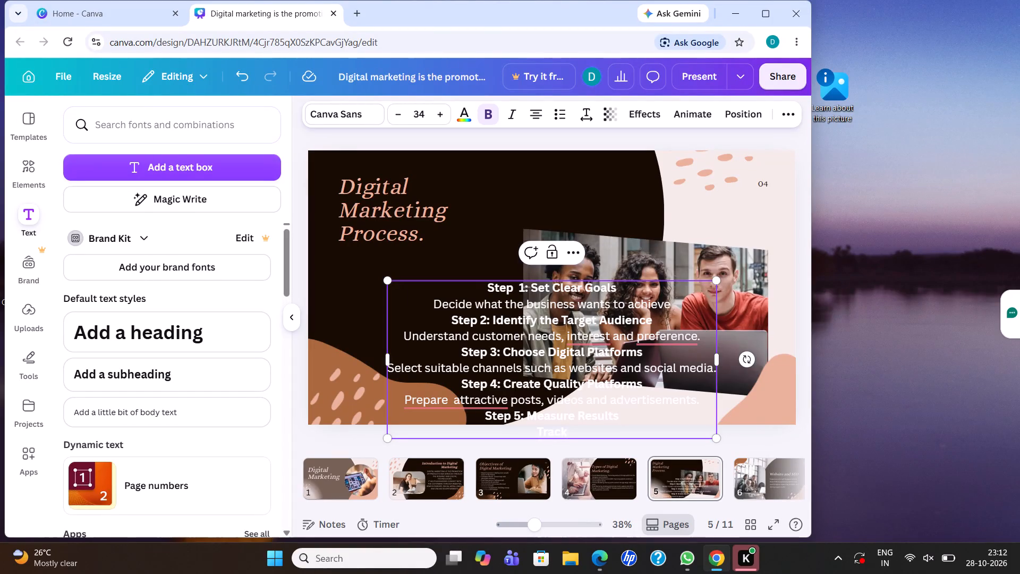
pyautogui.press('space')
pyautogui.write('performance')
pyautogui.press('space')
pyautogui.write('and improve')
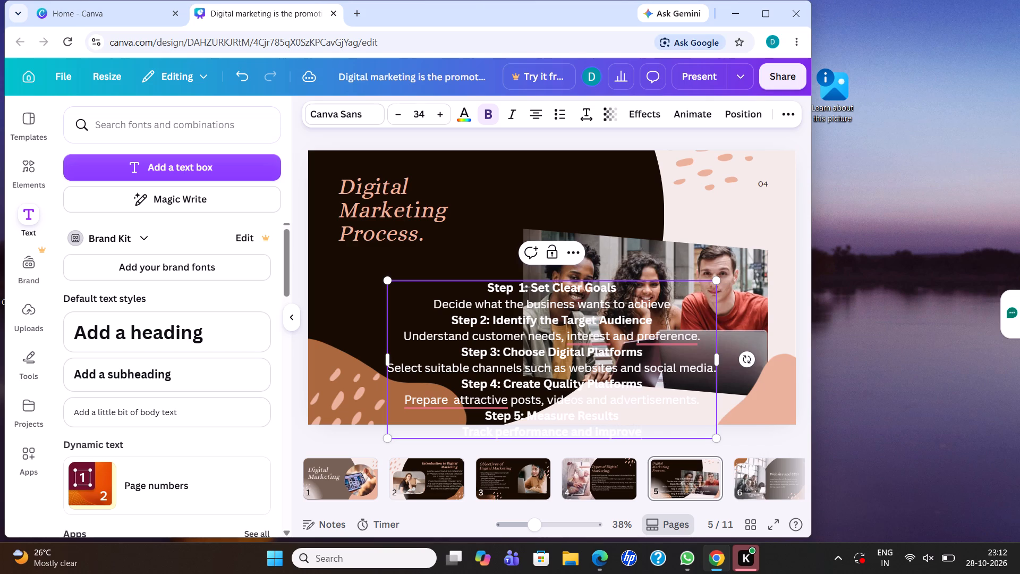
pyautogui.press('space')
pyautogui.write('the marketing')
pyautogui.press('space')
pyautogui.write('sta')
pyautogui.press('BackSpace')
pyautogui.write('rategy')
pyautogui.press('.')
# Scale the steps text box down to about font size 20.8 and move it onto the dark area left of the photo.
pyautogui.moveTo(717, 444); pyautogui.dragTo(582, 399)
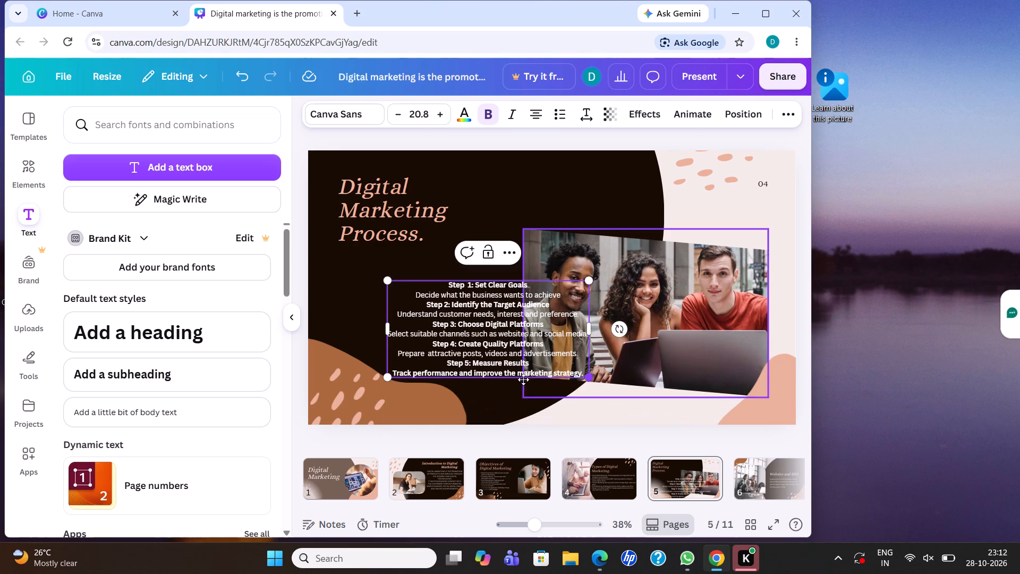
pyautogui.moveTo(536, 356); pyautogui.dragTo(500, 348)
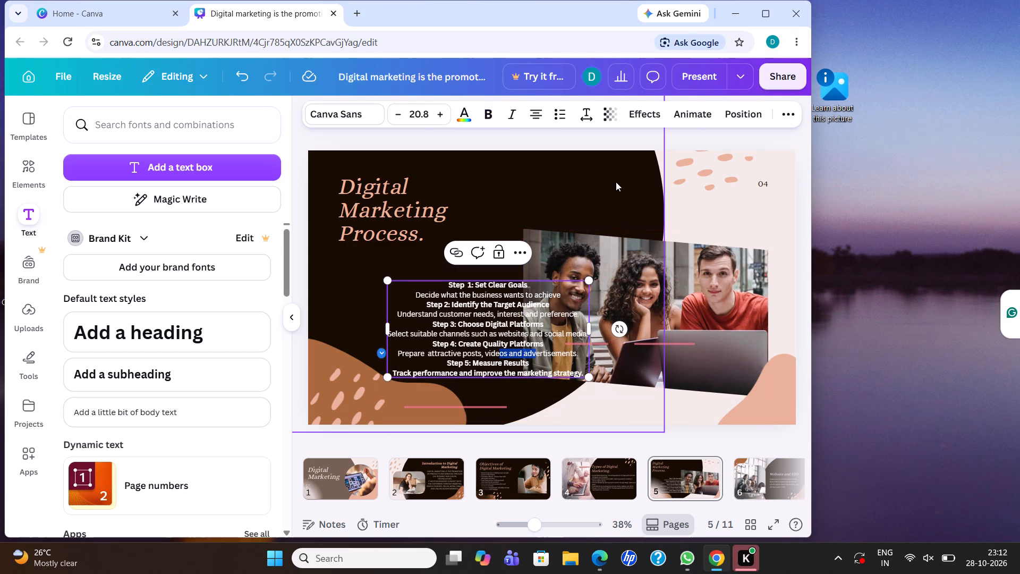
pyautogui.click(616, 182)
pyautogui.moveTo(455, 305); pyautogui.dragTo(418, 300)
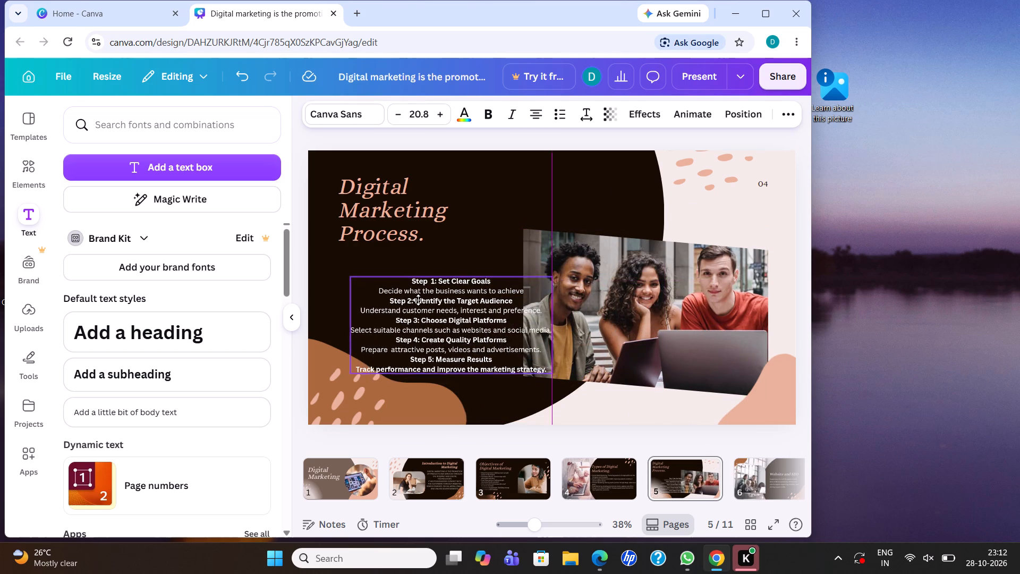
pyautogui.moveTo(418, 300); pyautogui.dragTo(380, 283)
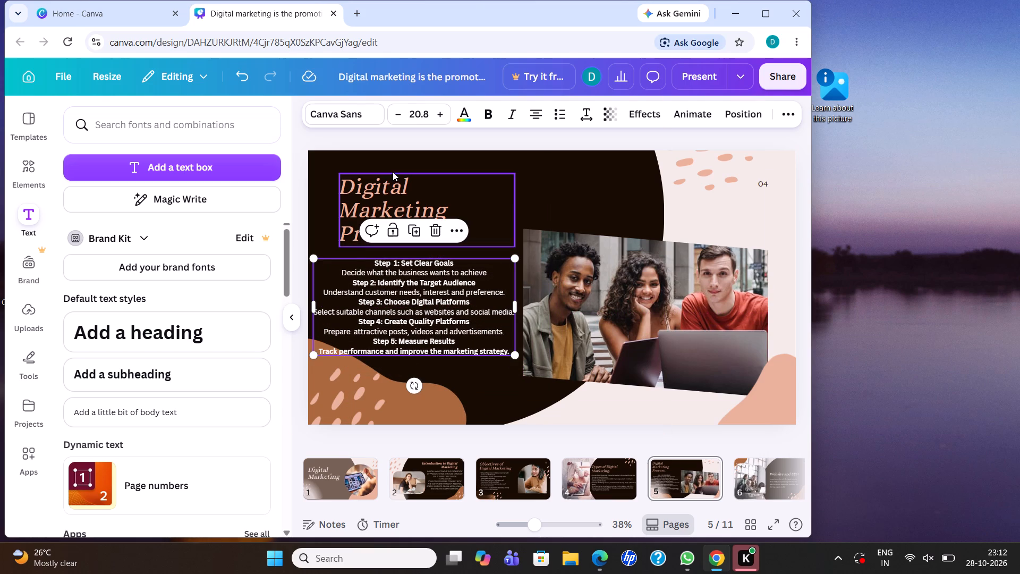
# Move the "Digital Marketing Process." title nearer the slide's upper-left corner and raise the steps text to just beneath it.
pyautogui.moveTo(390, 196); pyautogui.dragTo(373, 181)
pyautogui.moveTo(420, 297); pyautogui.dragTo(418, 283)
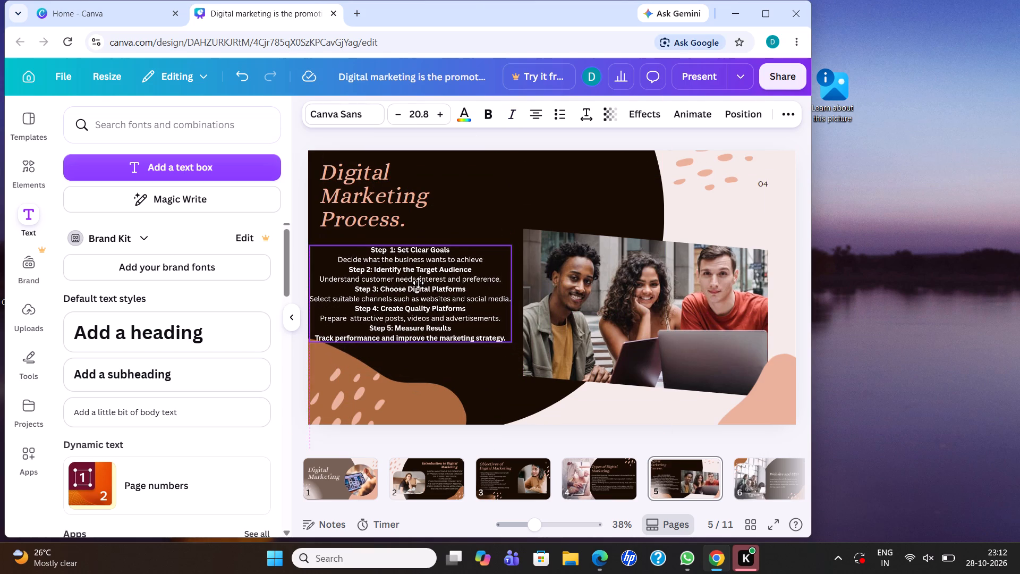
pyautogui.moveTo(418, 283); pyautogui.dragTo(419, 283)
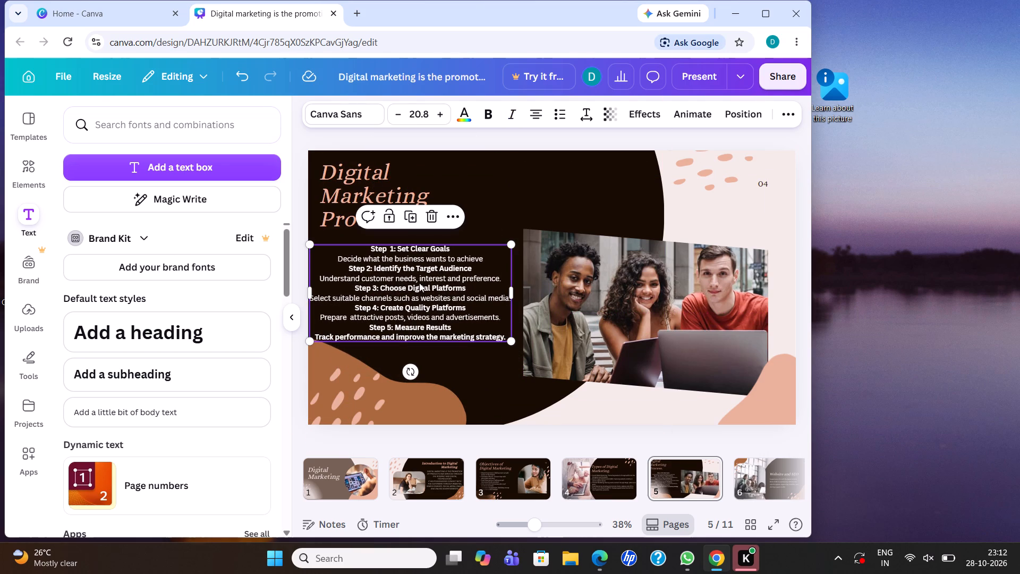
# Shift the brown shape and its peach dashes slightly lower in the slide's bottom-left corner, away from the steps text.
pyautogui.moveTo(404, 402); pyautogui.dragTo(407, 406)
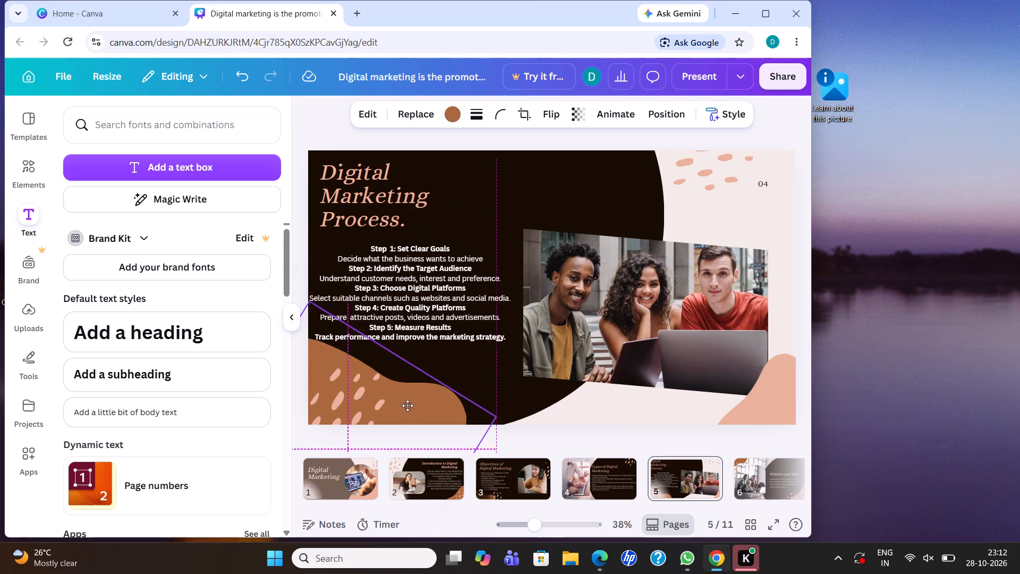
pyautogui.moveTo(407, 406); pyautogui.dragTo(409, 410)
pyautogui.moveTo(361, 399); pyautogui.dragTo(365, 420)
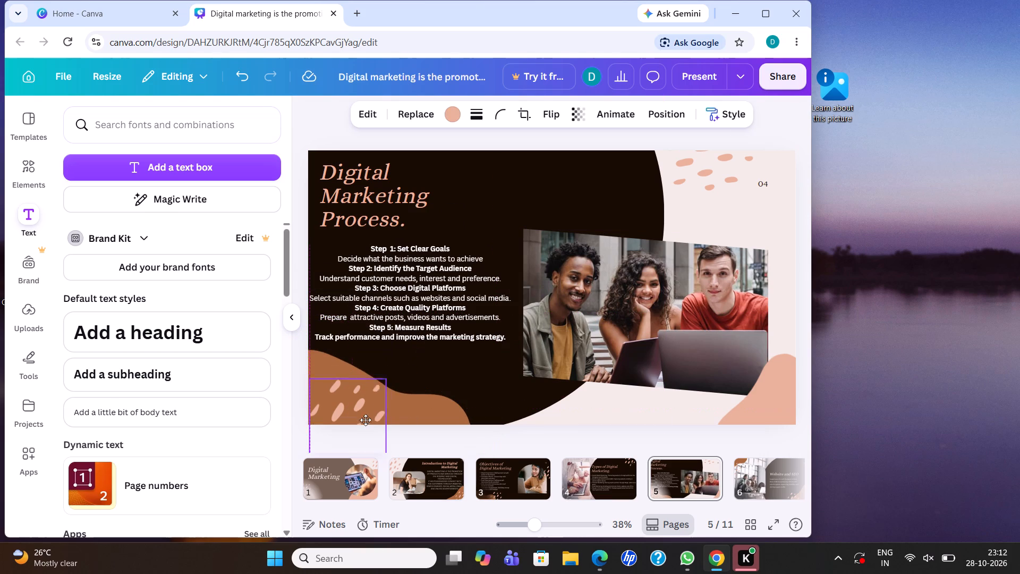
pyautogui.moveTo(365, 420); pyautogui.dragTo(362, 411)
# Move the team photo slightly up and toward the slide's right edge.
pyautogui.moveTo(668, 290); pyautogui.dragTo(691, 282)
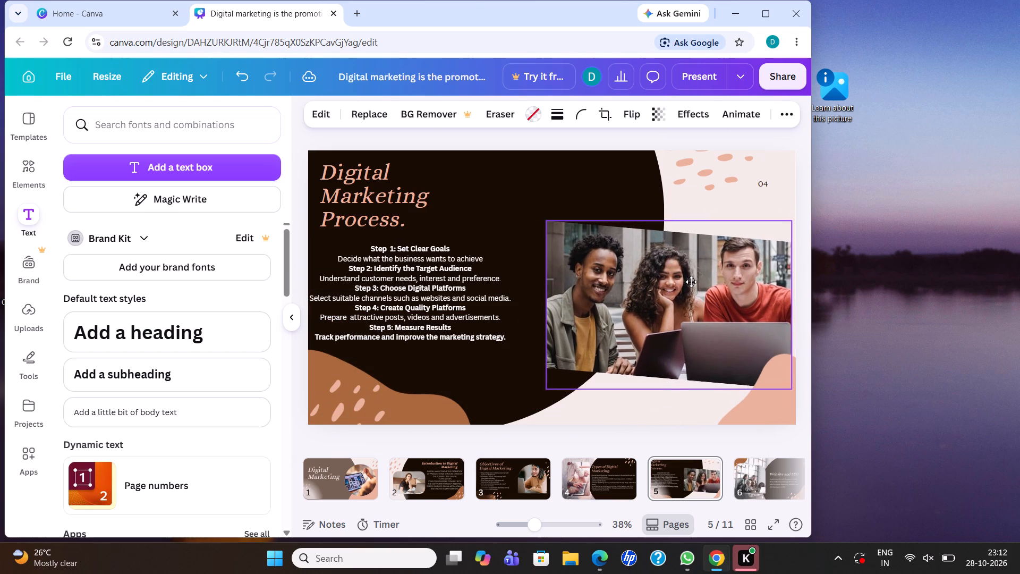
pyautogui.moveTo(691, 282); pyautogui.dragTo(691, 282)
# Line up the steps text box with the title's left edge and enlarge it to about font size 21.4.
pyautogui.moveTo(468, 293); pyautogui.dragTo(481, 293)
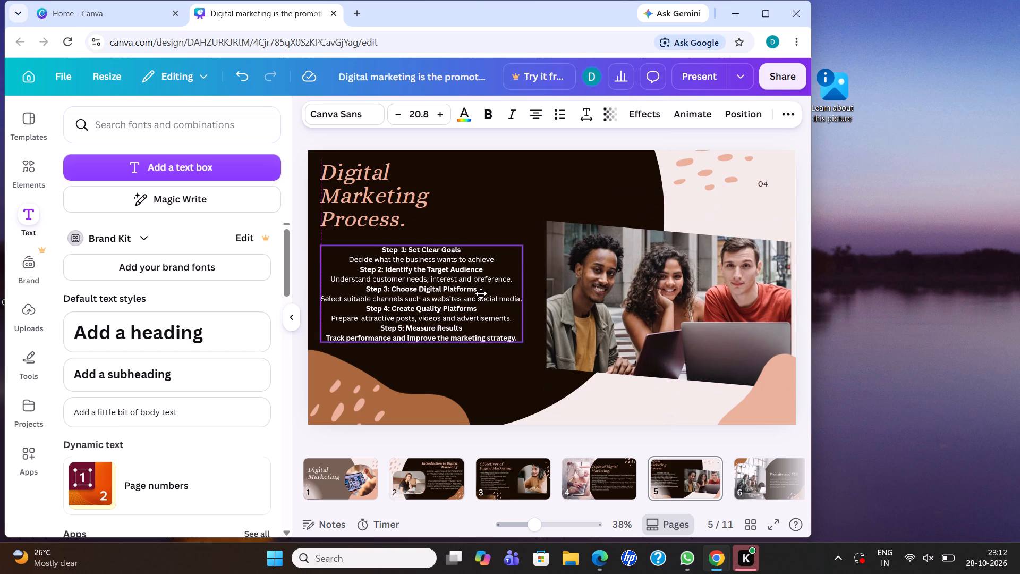
pyautogui.moveTo(481, 293); pyautogui.dragTo(481, 293)
pyautogui.moveTo(525, 343); pyautogui.dragTo(529, 352)
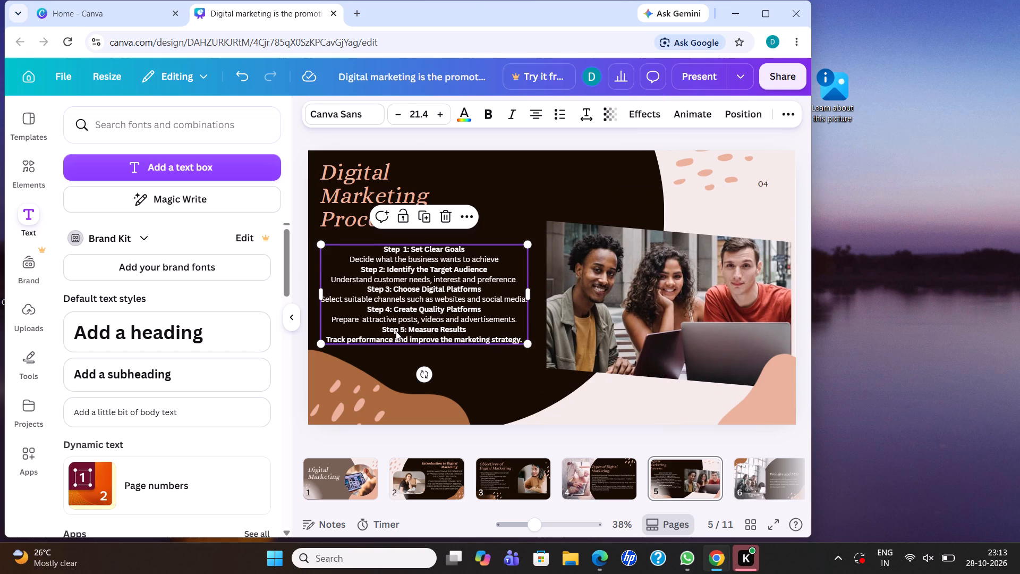
# Remove bold from the line "Track performance and improve the marketing strategy.".
pyautogui.click(327, 337)
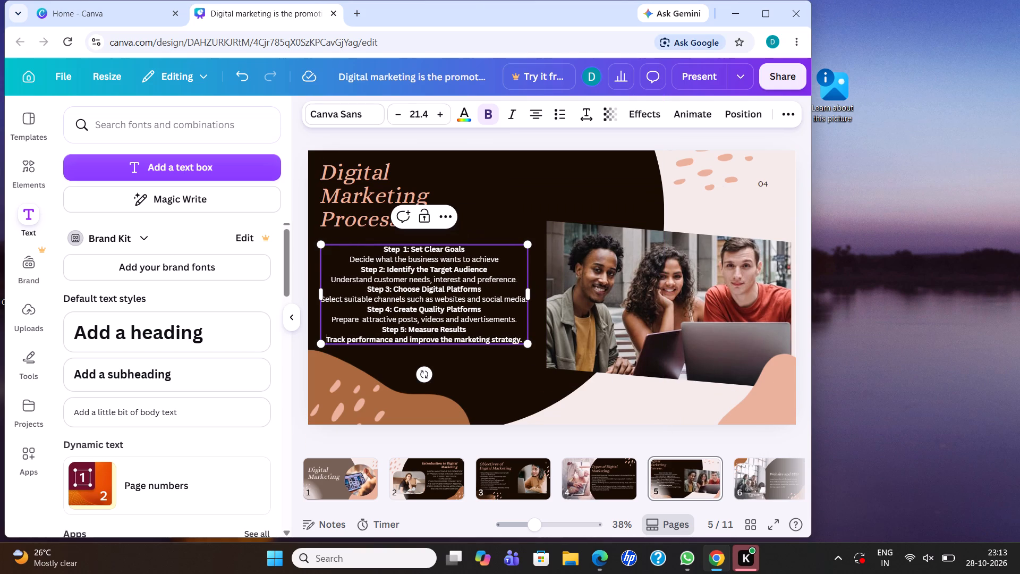
pyautogui.moveTo(327, 337); pyautogui.dragTo(497, 338)
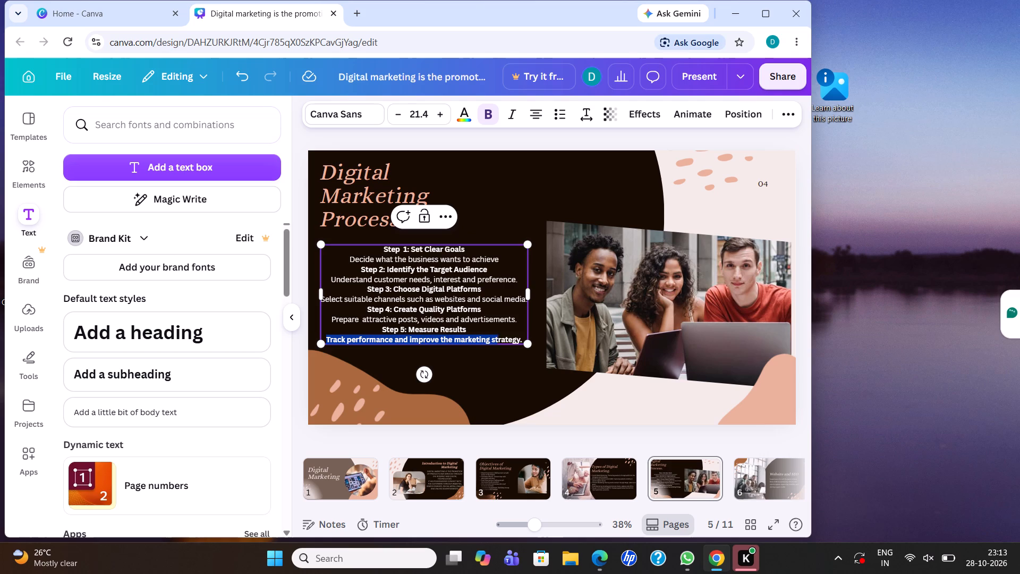
pyautogui.moveTo(497, 338); pyautogui.dragTo(524, 342)
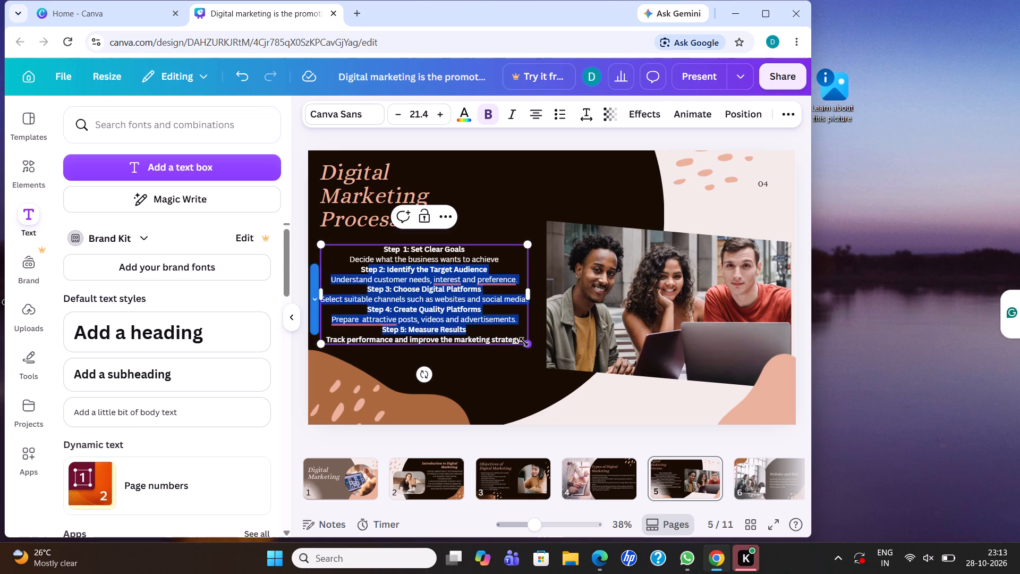
pyautogui.moveTo(524, 342); pyautogui.dragTo(522, 343)
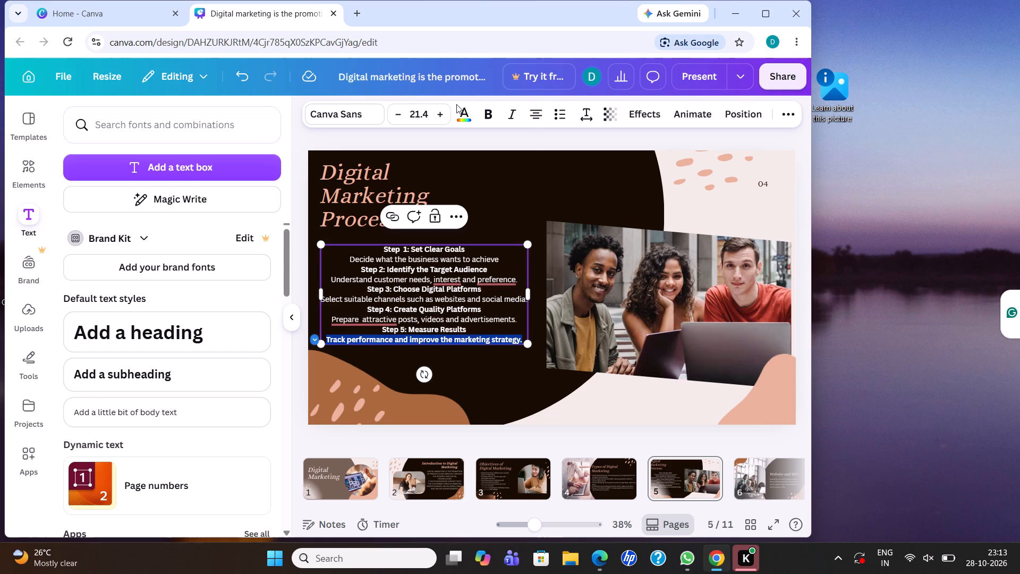
pyautogui.click(490, 119)
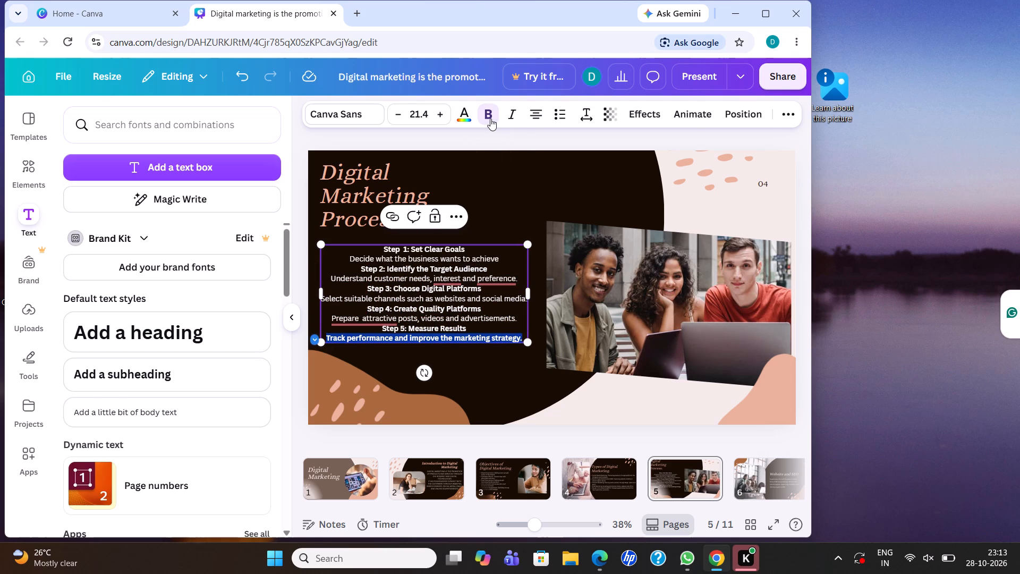
pyautogui.click(490, 119)
pyautogui.click(543, 223)
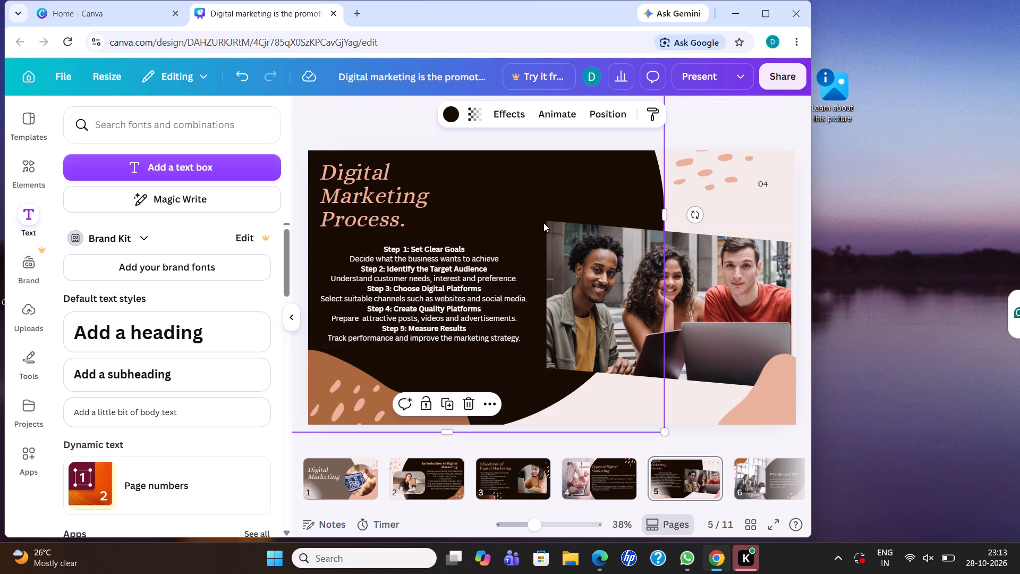
# Enlarge the whole steps text to font size 24.4.
pyautogui.click(335, 250)
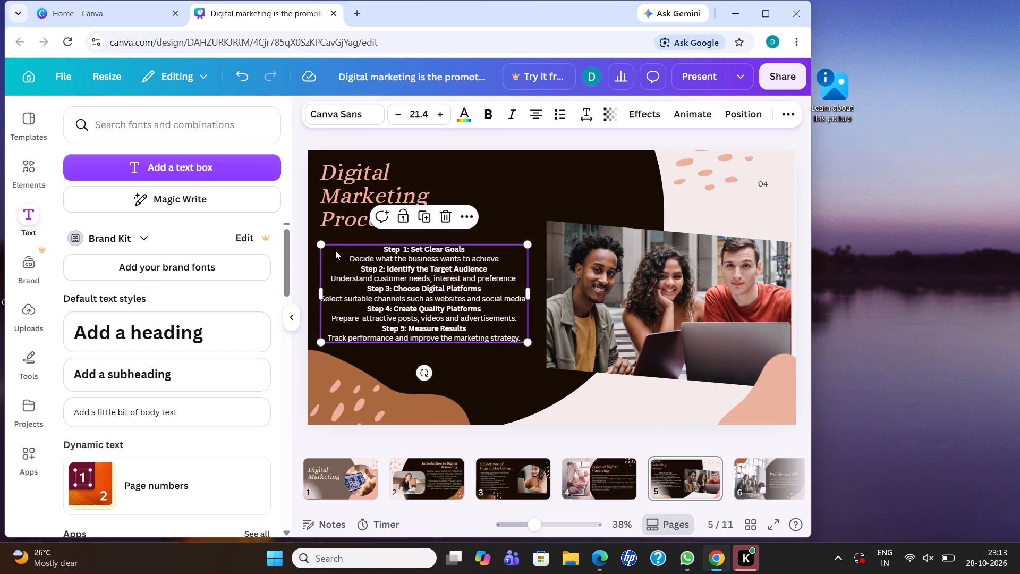
pyautogui.click(321, 244)
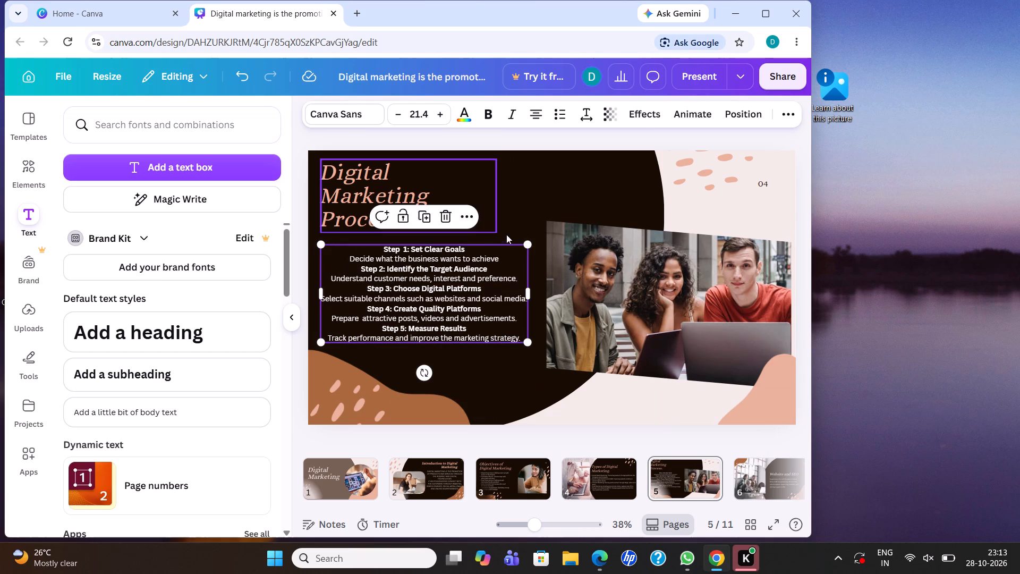
pyautogui.moveTo(528, 243); pyautogui.dragTo(529, 233)
pyautogui.moveTo(531, 340); pyautogui.dragTo(531, 357)
pyautogui.click(444, 114)
pyautogui.click(444, 114)
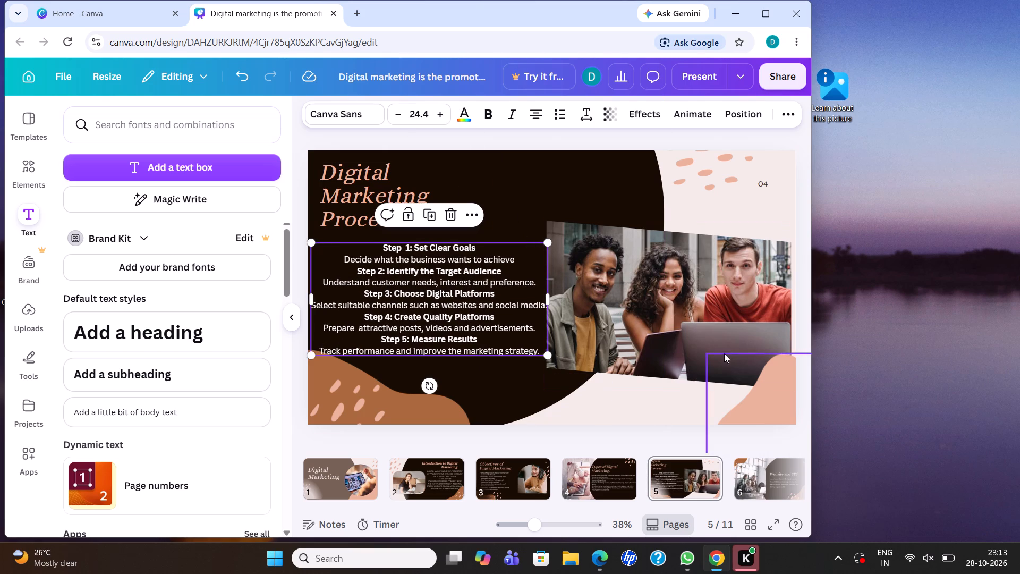
# Push the peach corner shape and the team photo further toward the slide's right edge to clear the enlarged text.
pyautogui.moveTo(724, 353); pyautogui.dragTo(751, 356)
pyautogui.moveTo(642, 316); pyautogui.dragTo(664, 322)
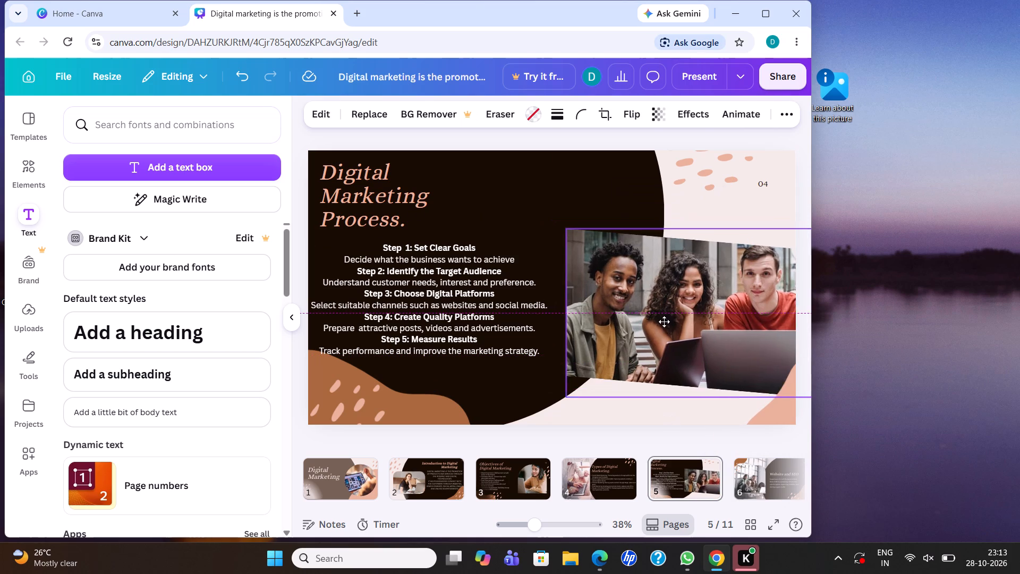
pyautogui.moveTo(664, 322); pyautogui.dragTo(668, 319)
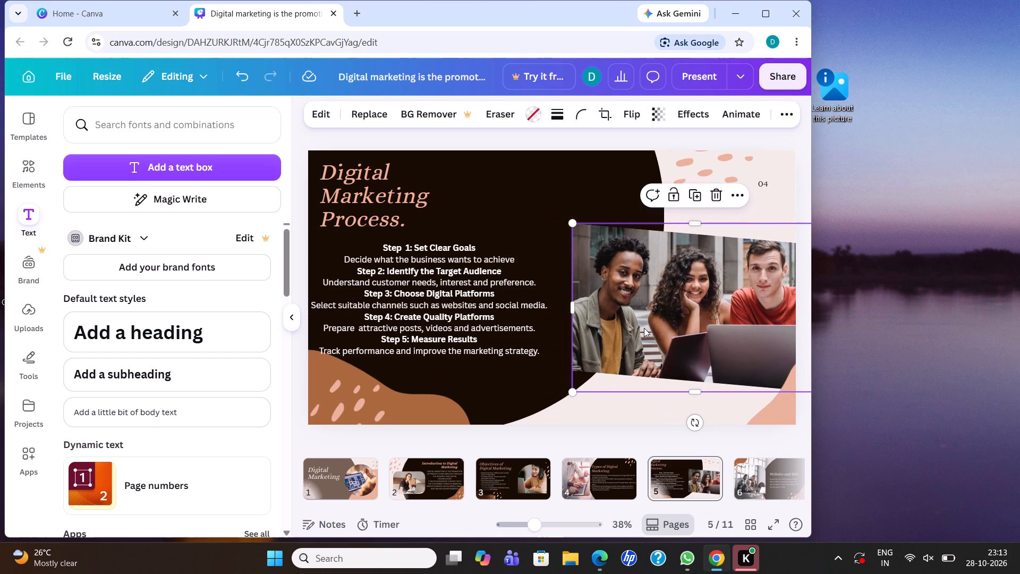
# Left-align the steps text and place it directly beneath the title, flush with the title's left edge.
pyautogui.moveTo(523, 329); pyautogui.dragTo(529, 327)
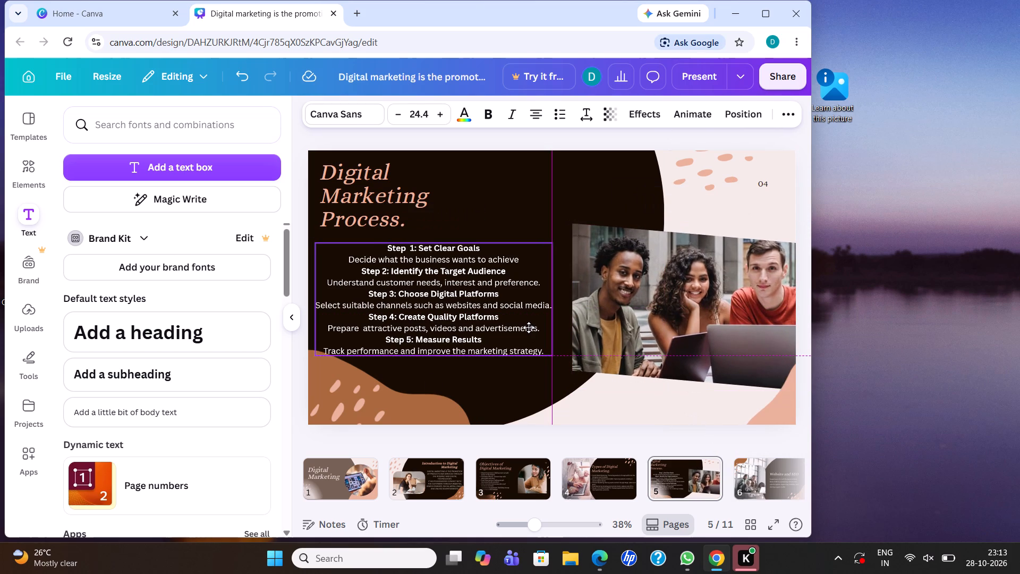
pyautogui.moveTo(529, 327); pyautogui.dragTo(529, 327)
pyautogui.click(534, 111)
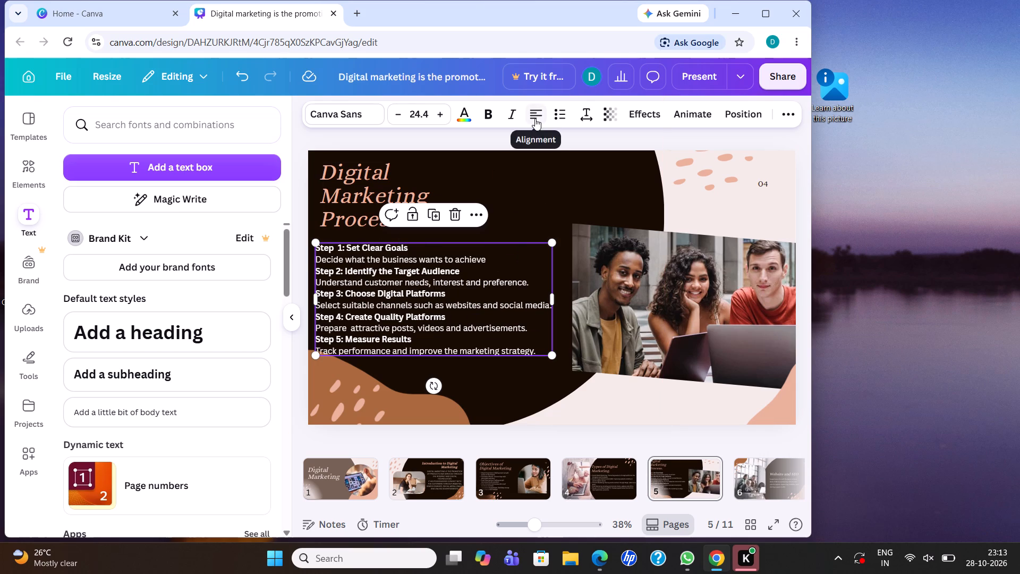
pyautogui.click(649, 173)
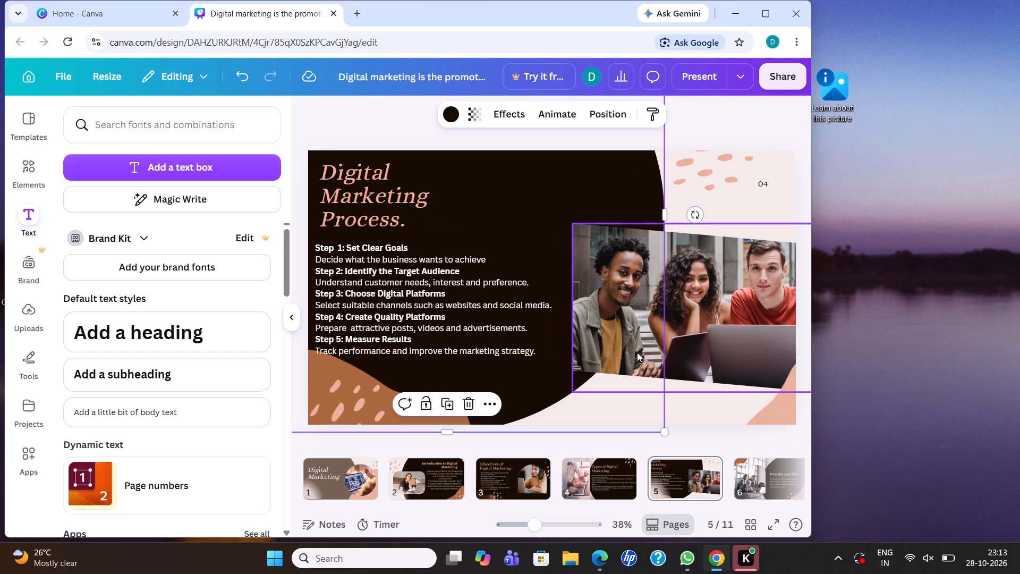
pyautogui.moveTo(469, 332); pyautogui.dragTo(472, 326)
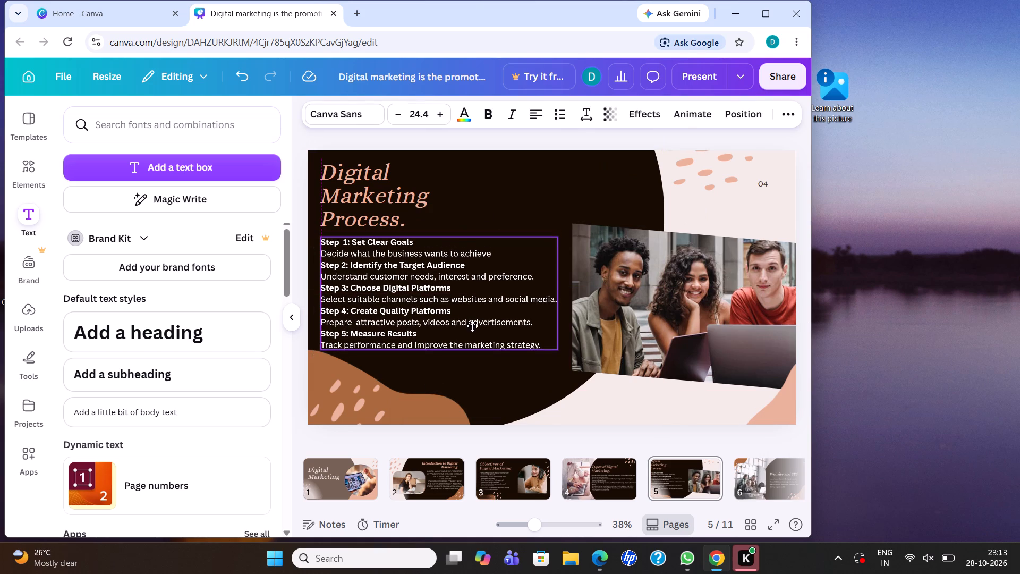
pyautogui.moveTo(472, 326); pyautogui.dragTo(472, 325)
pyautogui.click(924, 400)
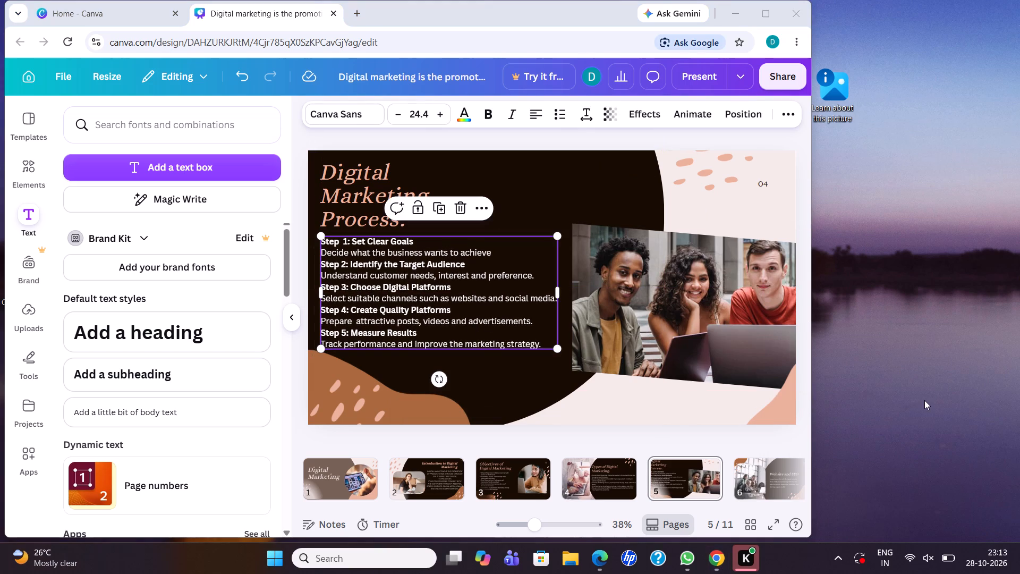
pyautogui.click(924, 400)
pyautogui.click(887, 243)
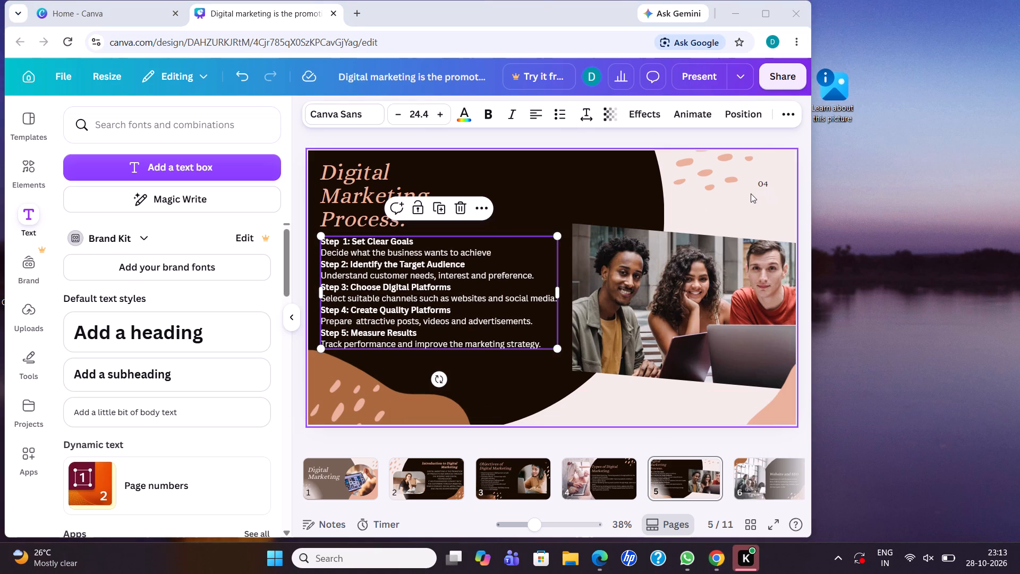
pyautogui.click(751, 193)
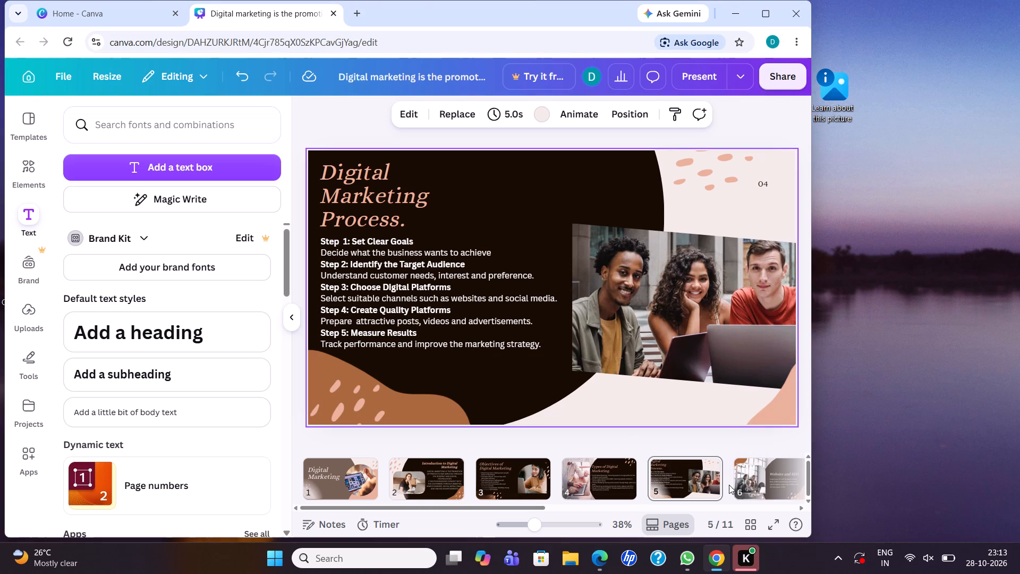
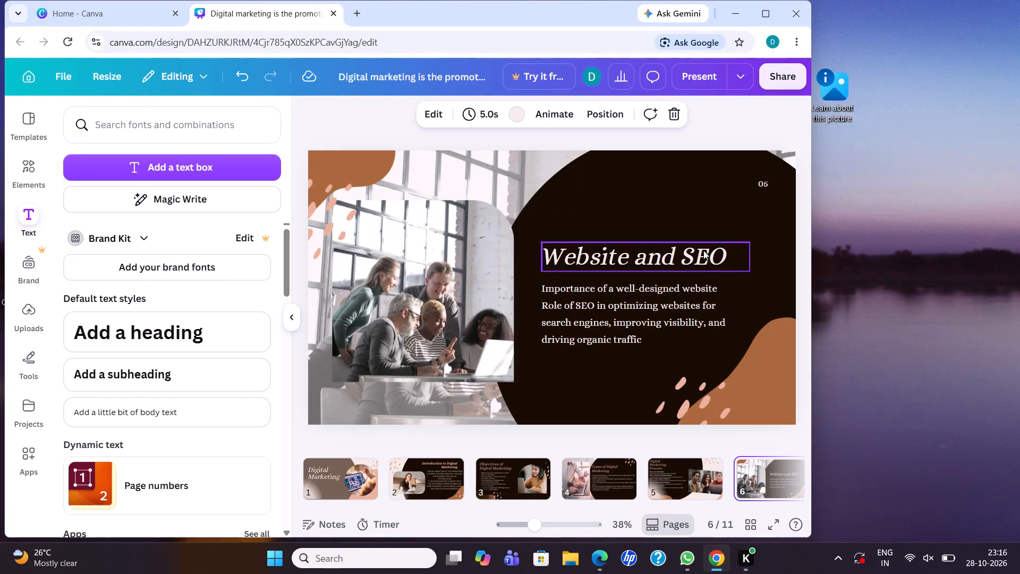
# Move the "Website and SEO" title up to the top of slide 6's dark area, near the page number.
pyautogui.click(707, 249)
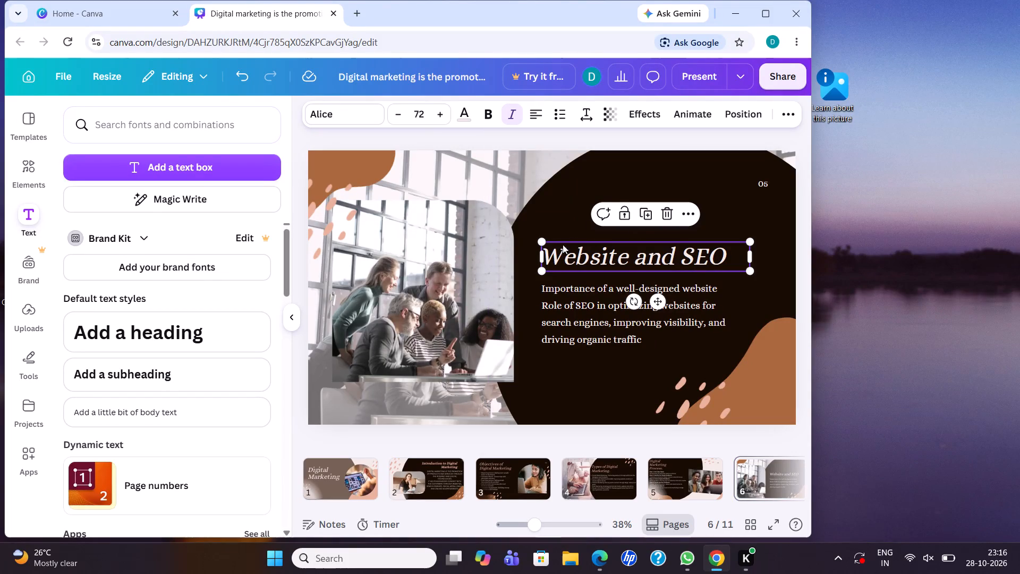
pyautogui.moveTo(551, 254); pyautogui.dragTo(569, 190)
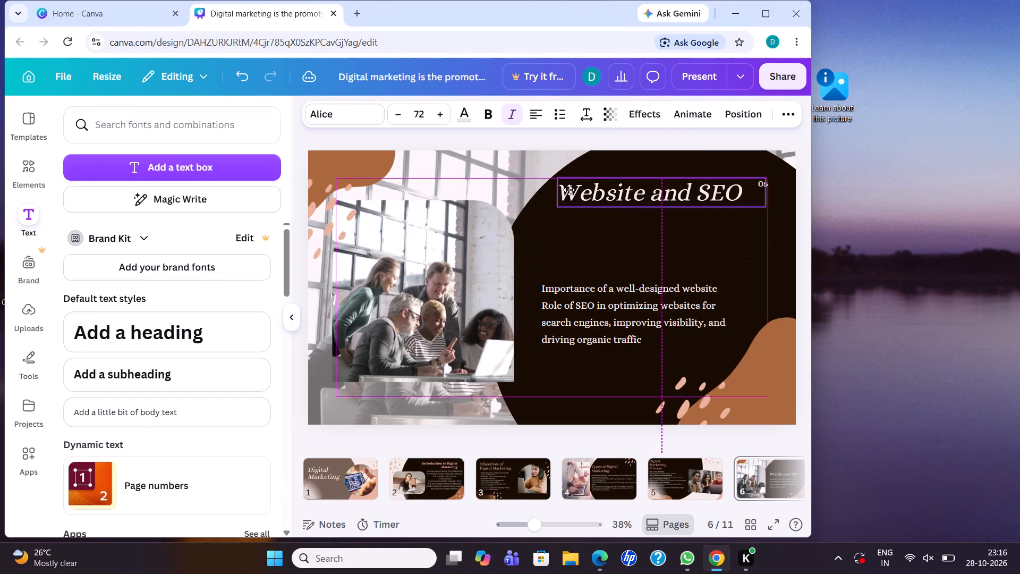
pyautogui.moveTo(569, 190); pyautogui.dragTo(576, 187)
# Replace slide 6's title text with "Importance and Benefits".
pyautogui.click(581, 190)
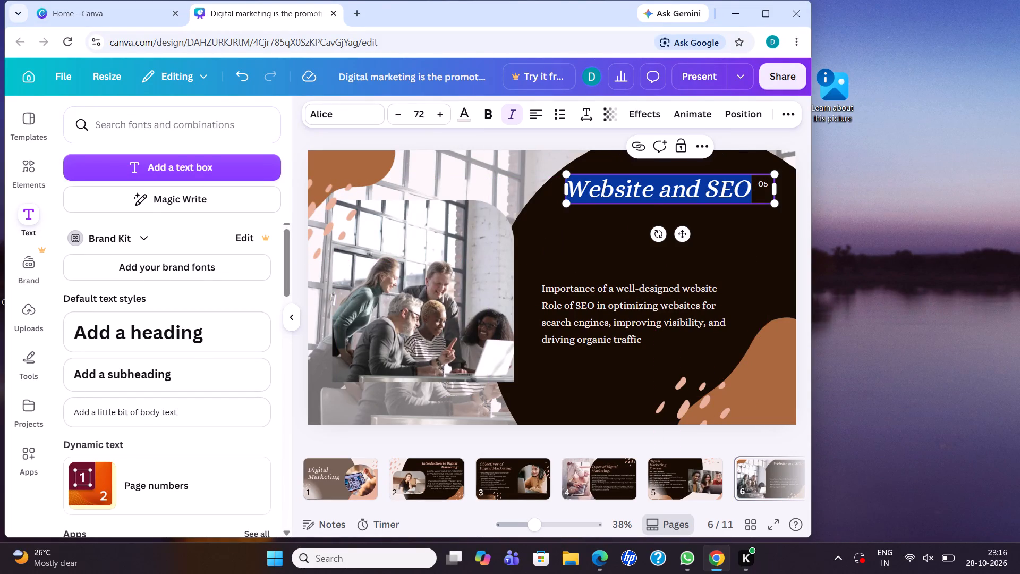
pyautogui.press('BackSpace')
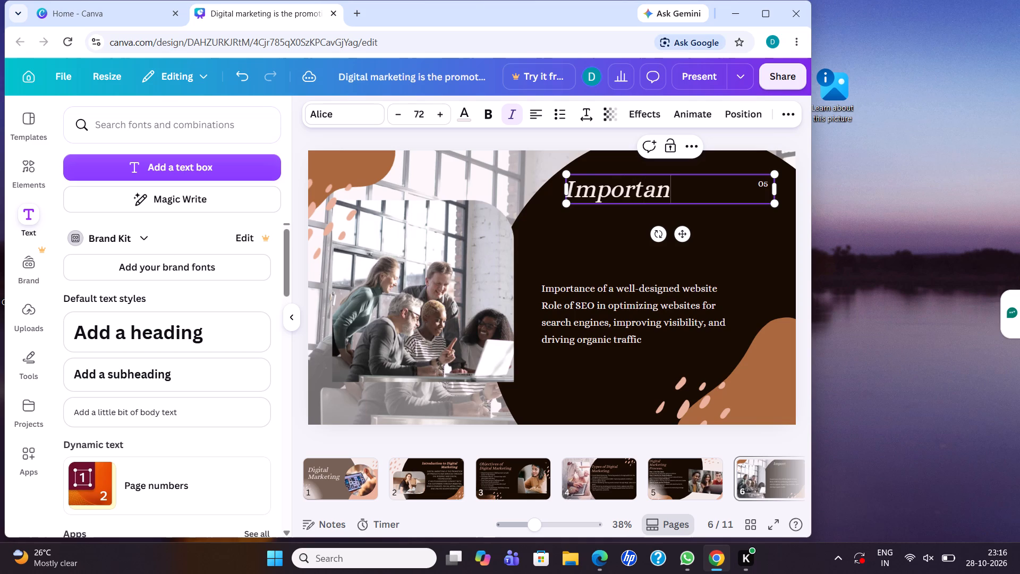
pyautogui.write('and')
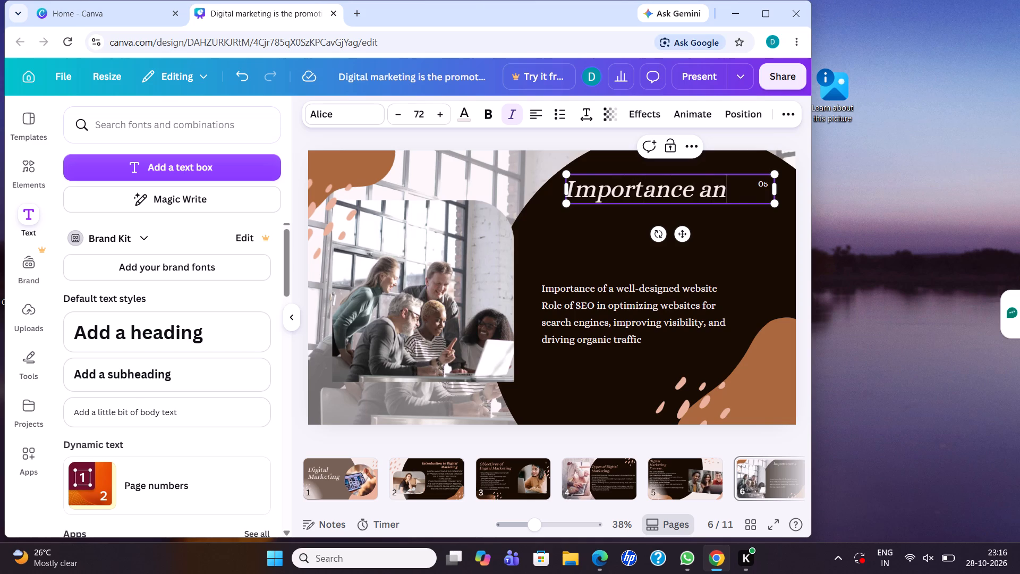
pyautogui.press('space')
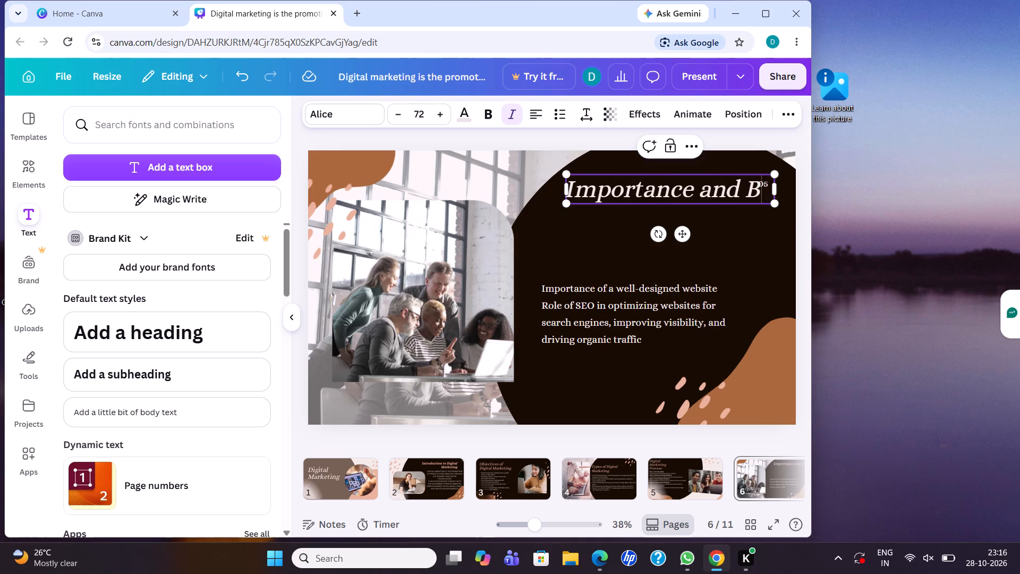
pyautogui.write('enef')
pyautogui.write('its')
# Delete the body paragraph about well-designed websites and SEO beneath slide 6's title.
pyautogui.click(574, 290)
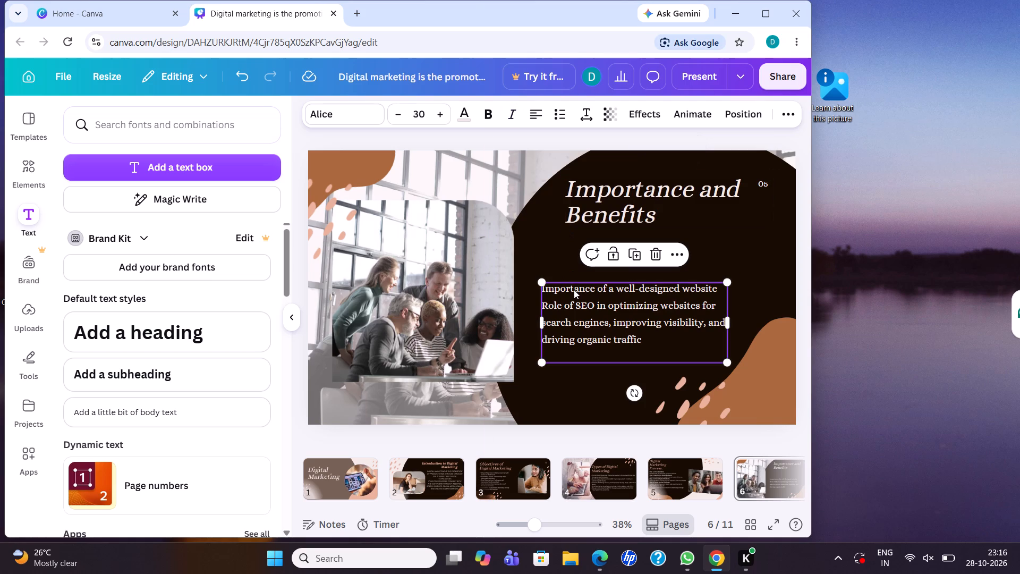
pyautogui.click(652, 252)
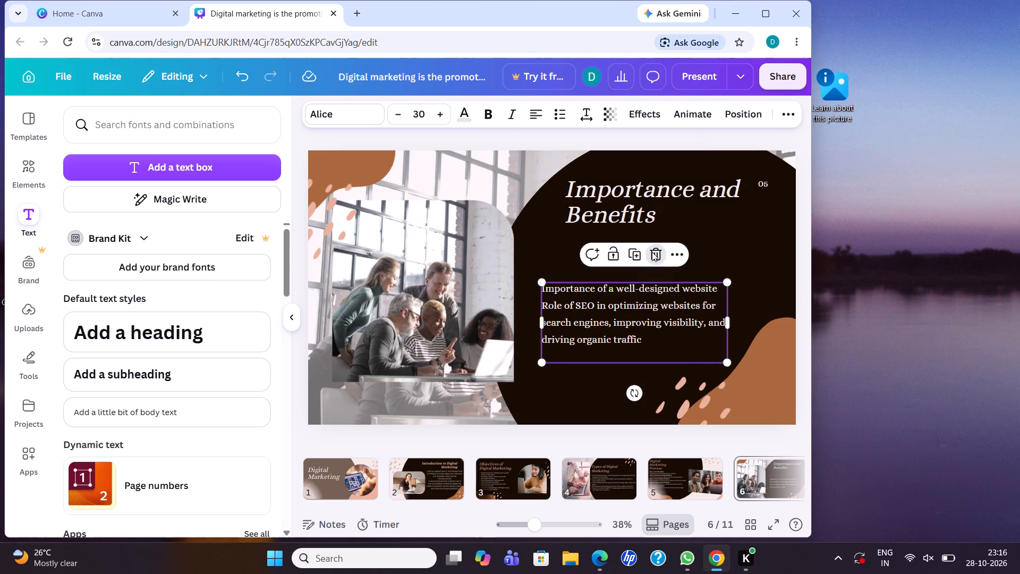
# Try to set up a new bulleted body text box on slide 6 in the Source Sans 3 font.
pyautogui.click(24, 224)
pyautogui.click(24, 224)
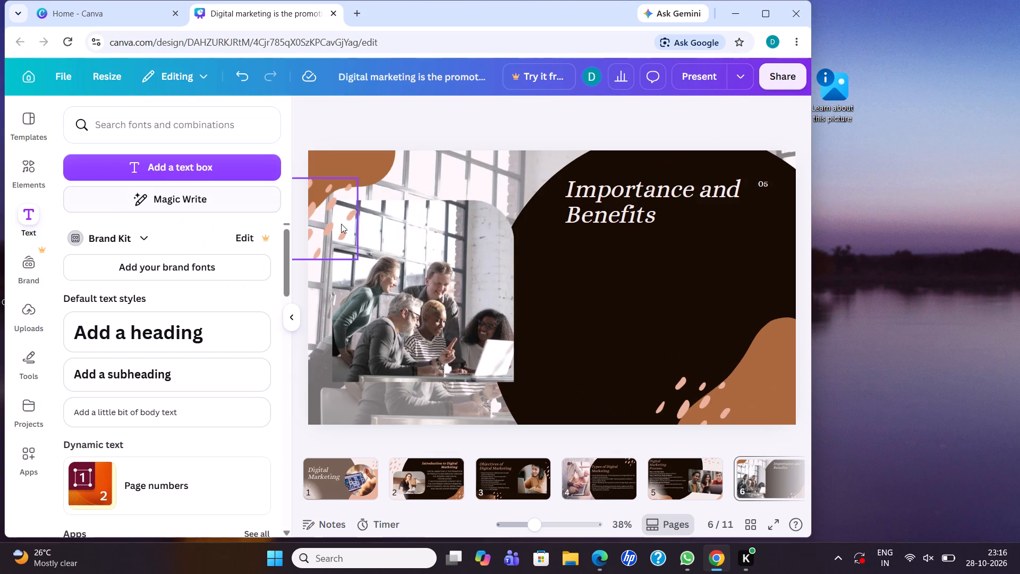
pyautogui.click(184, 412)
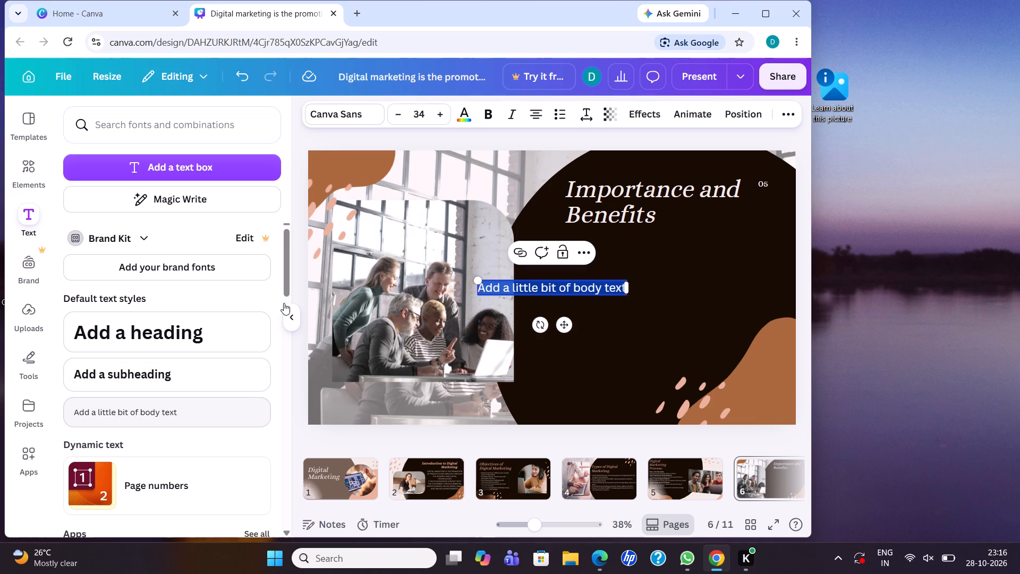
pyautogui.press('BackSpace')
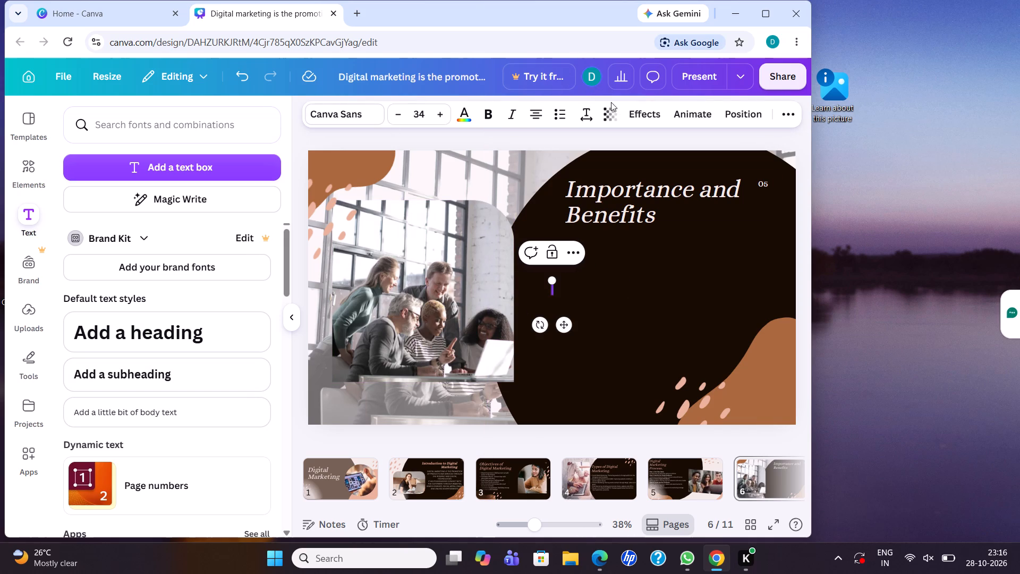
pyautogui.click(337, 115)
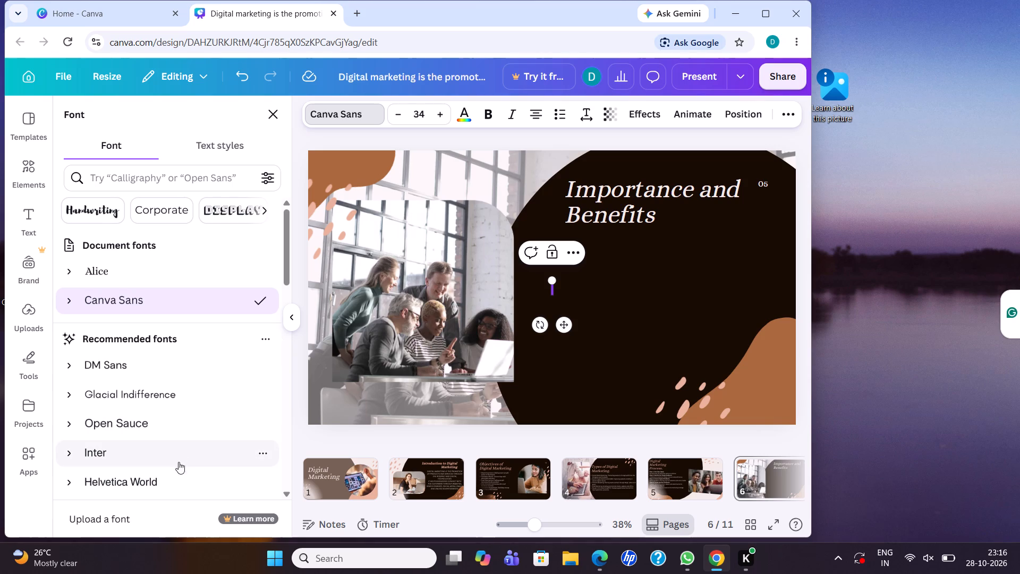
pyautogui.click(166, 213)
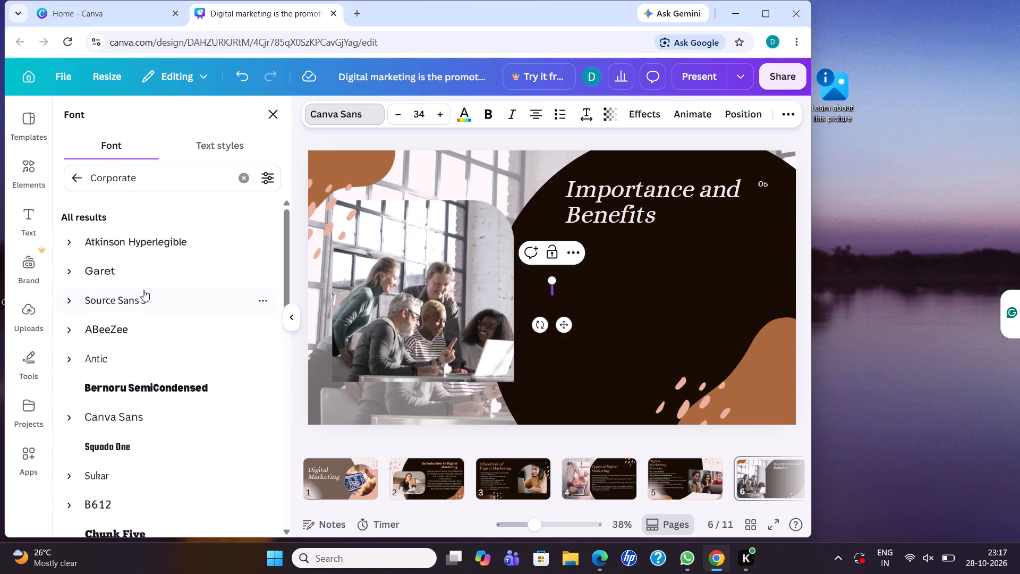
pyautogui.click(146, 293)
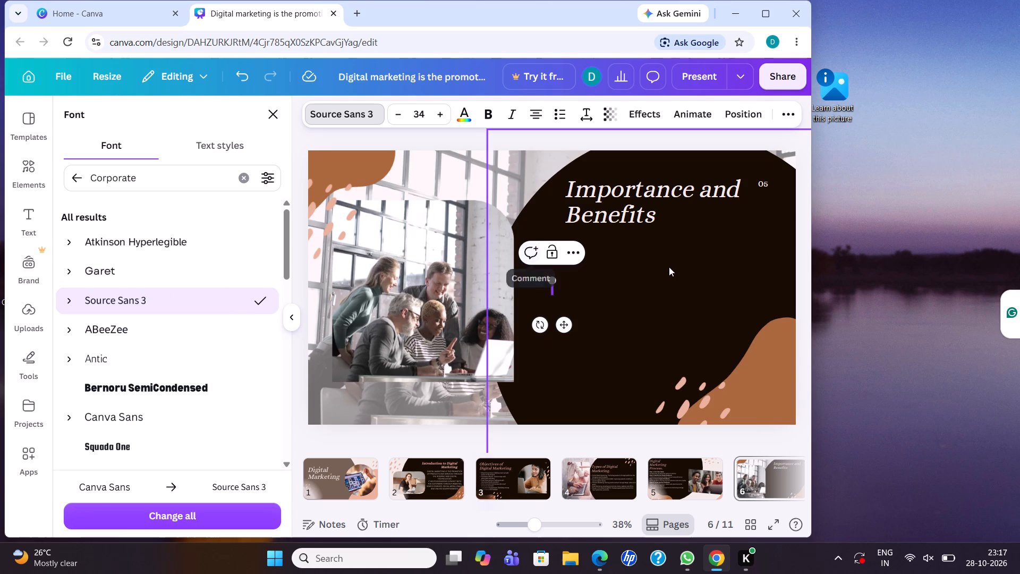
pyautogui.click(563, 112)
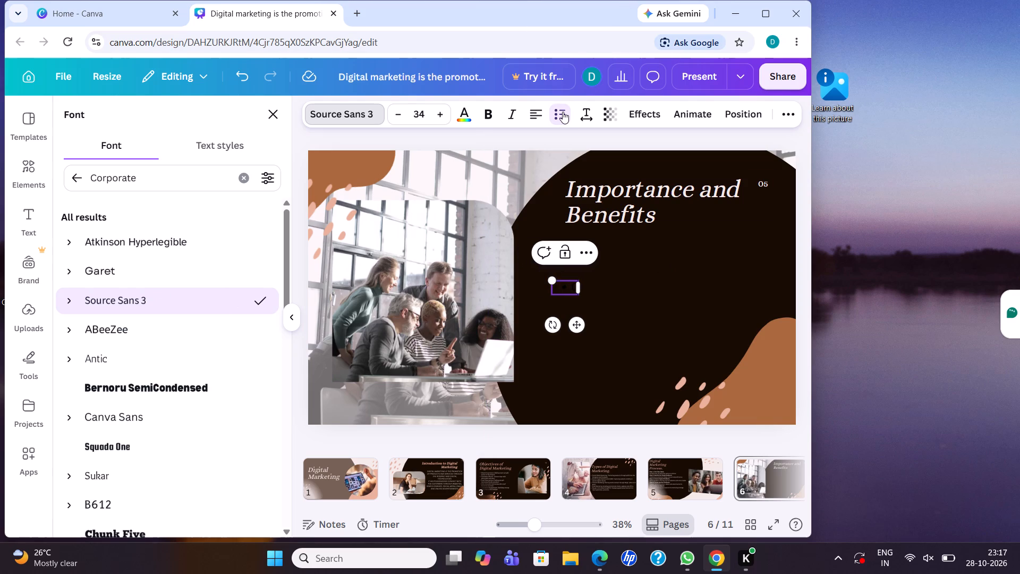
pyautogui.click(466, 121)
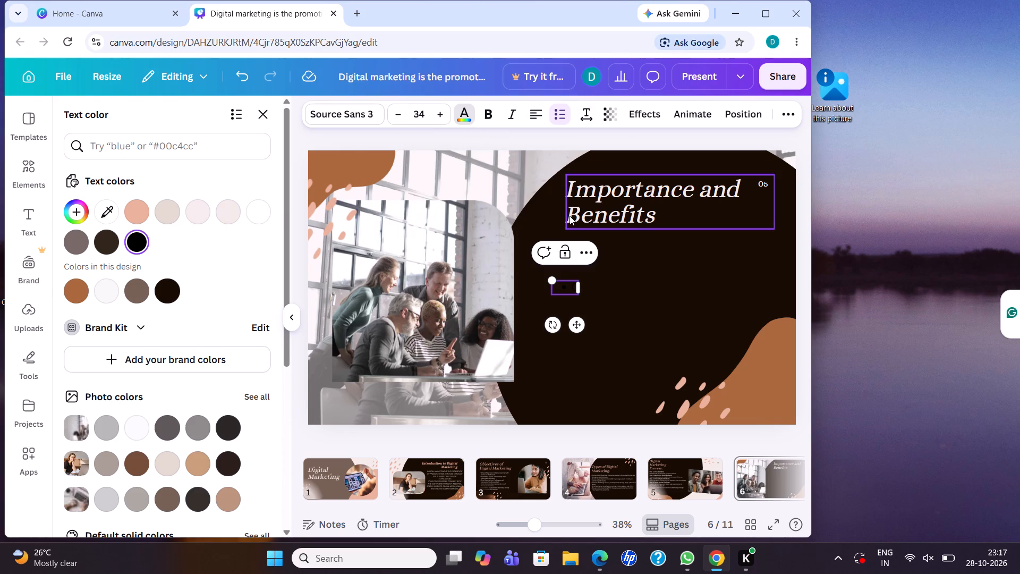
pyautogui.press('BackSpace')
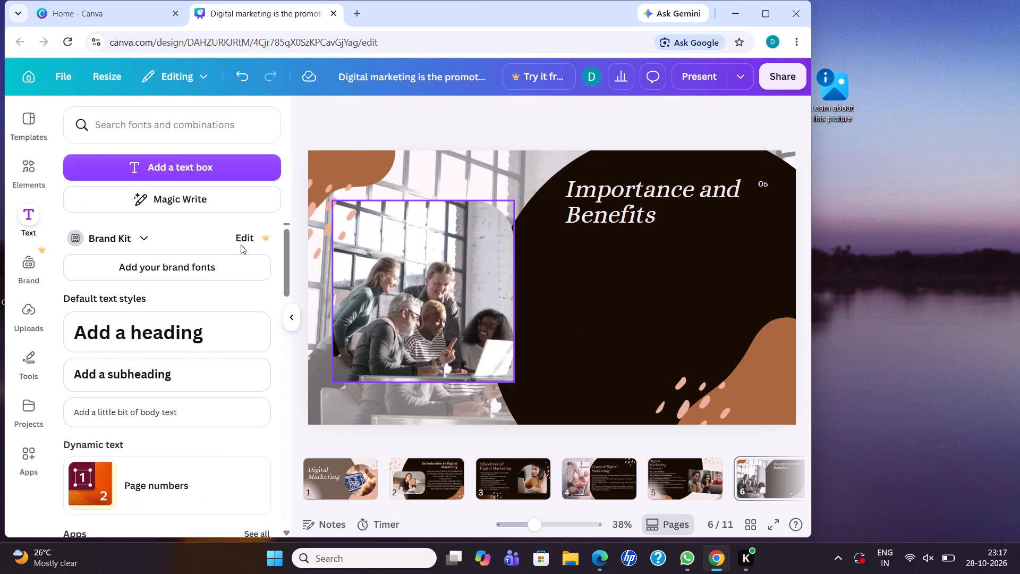
# Add a body text box to slide 6 beneath the title and clear its placeholder text.
pyautogui.rightClick(167, 415)
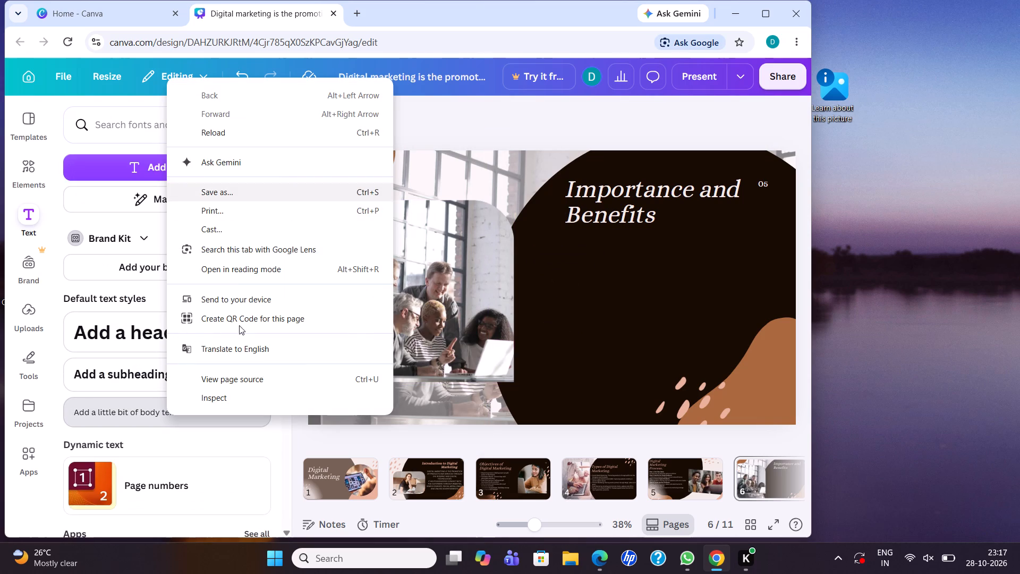
pyautogui.click(605, 307)
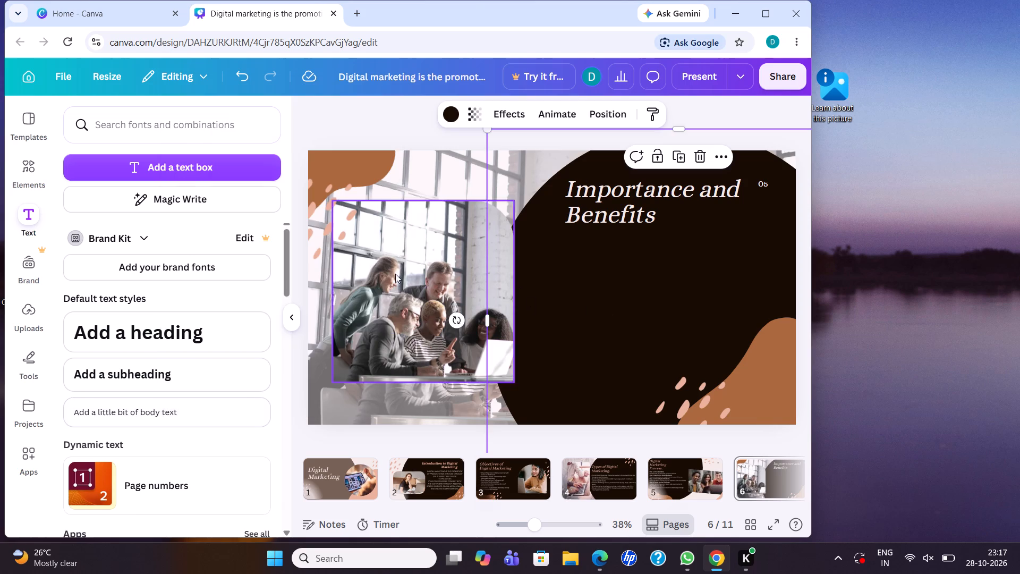
pyautogui.click(201, 418)
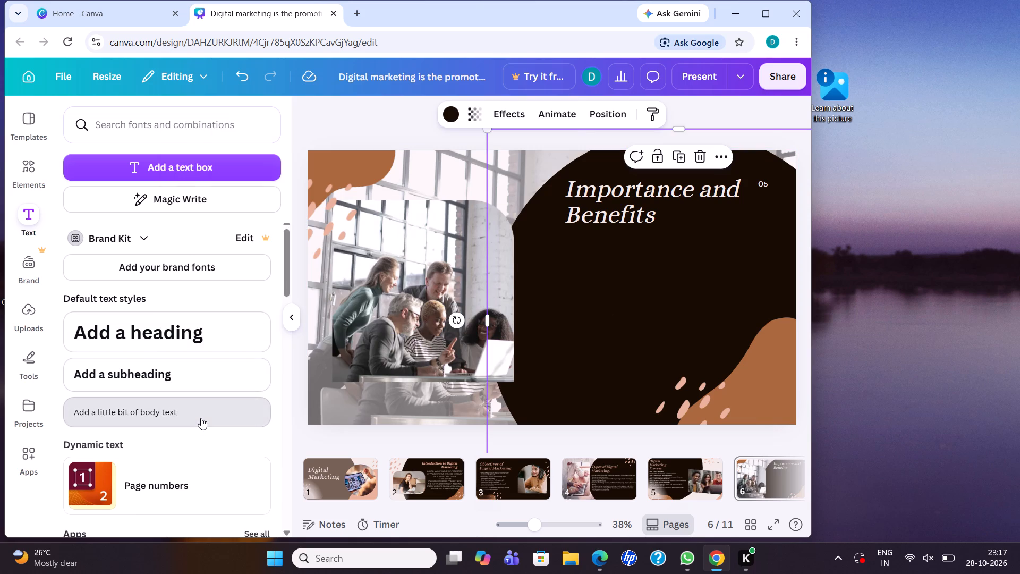
pyautogui.press('BackSpace')
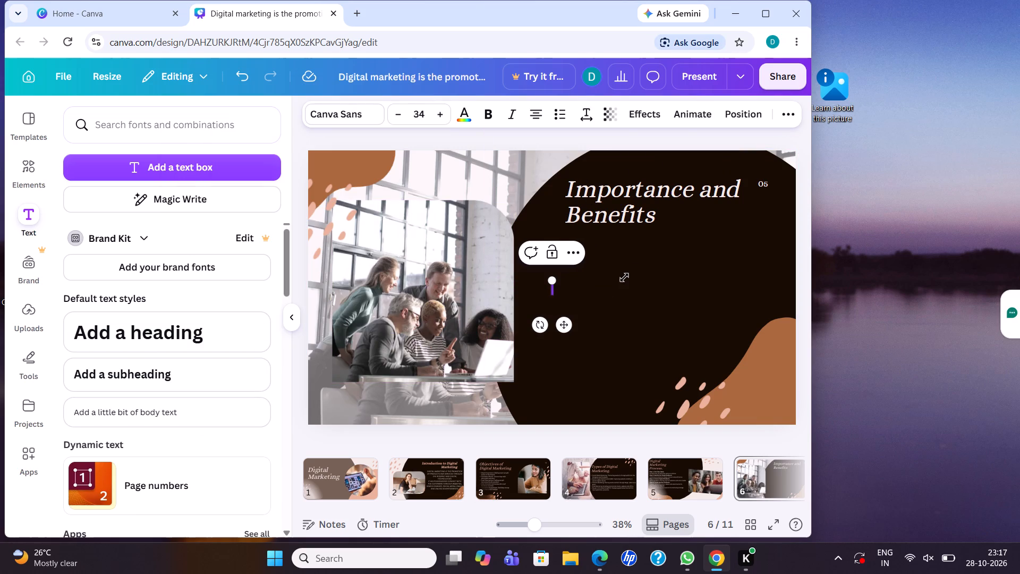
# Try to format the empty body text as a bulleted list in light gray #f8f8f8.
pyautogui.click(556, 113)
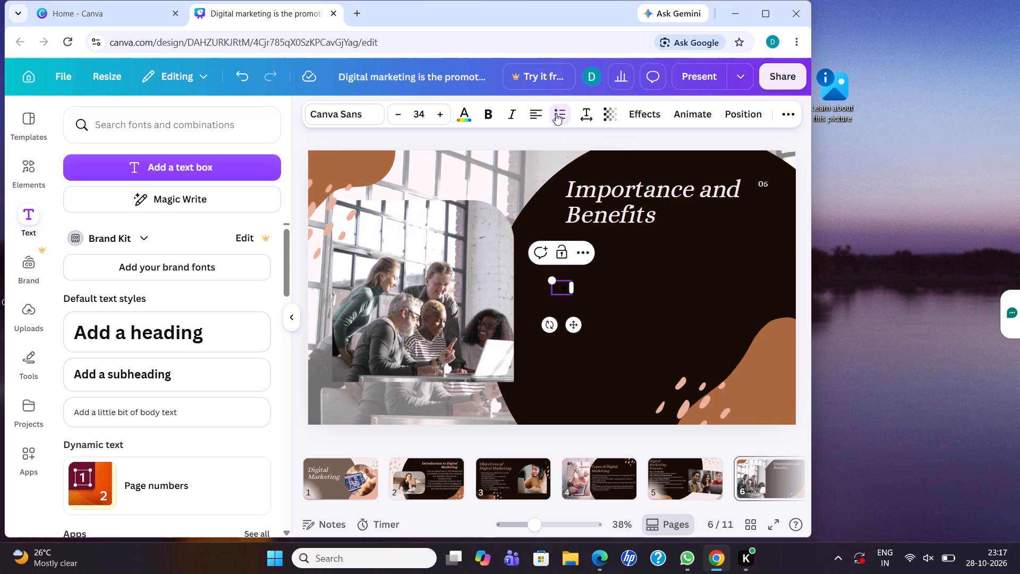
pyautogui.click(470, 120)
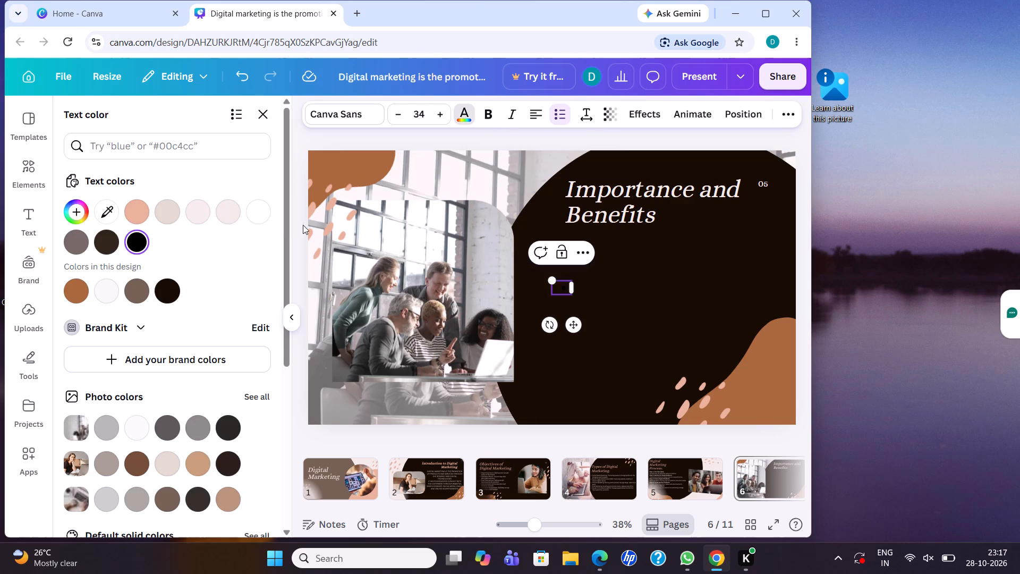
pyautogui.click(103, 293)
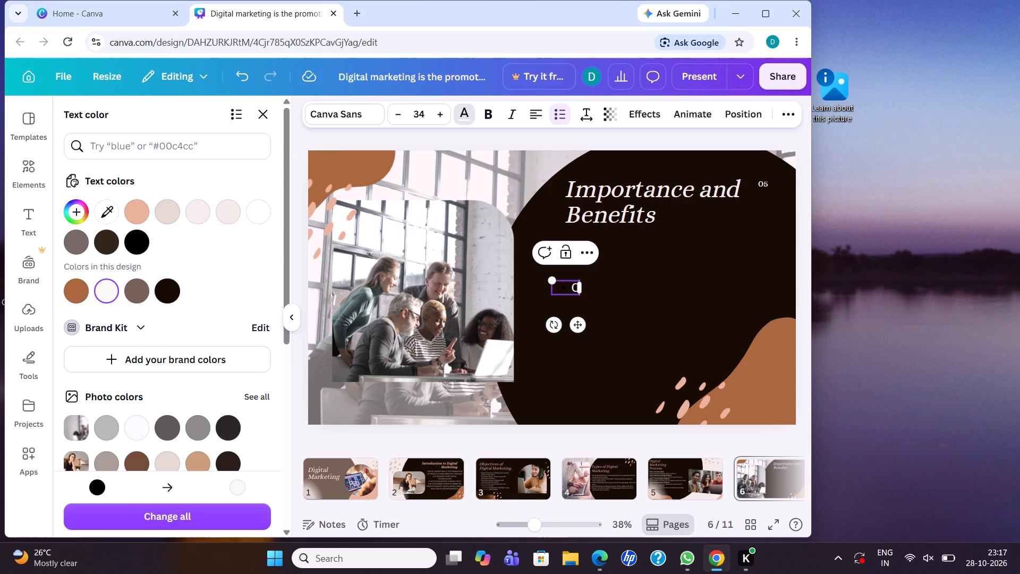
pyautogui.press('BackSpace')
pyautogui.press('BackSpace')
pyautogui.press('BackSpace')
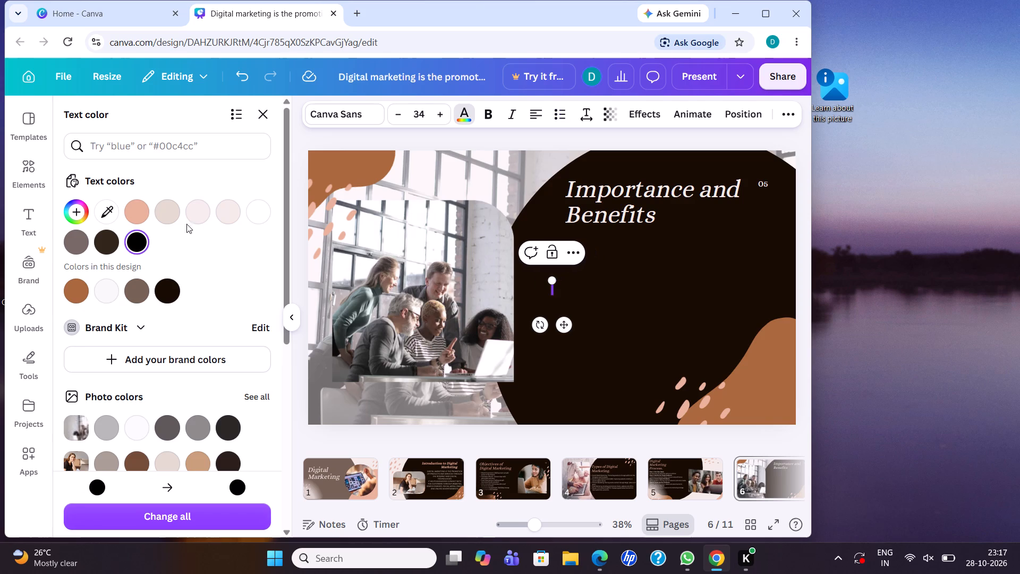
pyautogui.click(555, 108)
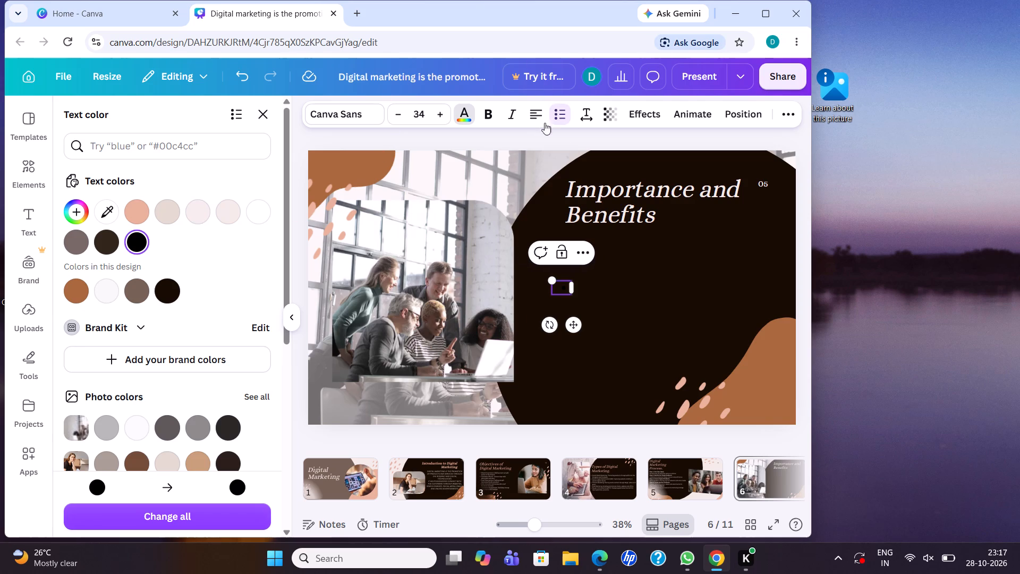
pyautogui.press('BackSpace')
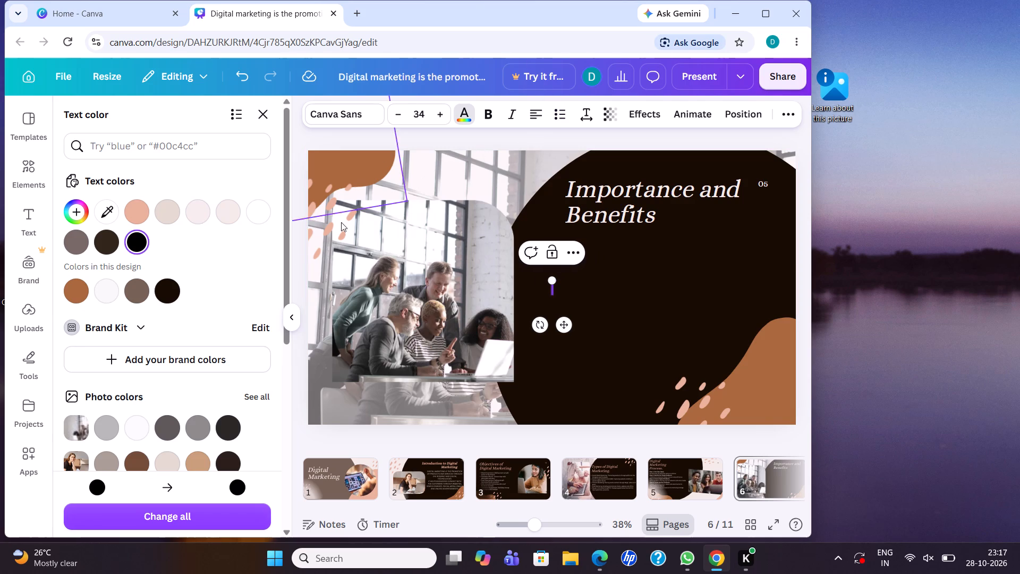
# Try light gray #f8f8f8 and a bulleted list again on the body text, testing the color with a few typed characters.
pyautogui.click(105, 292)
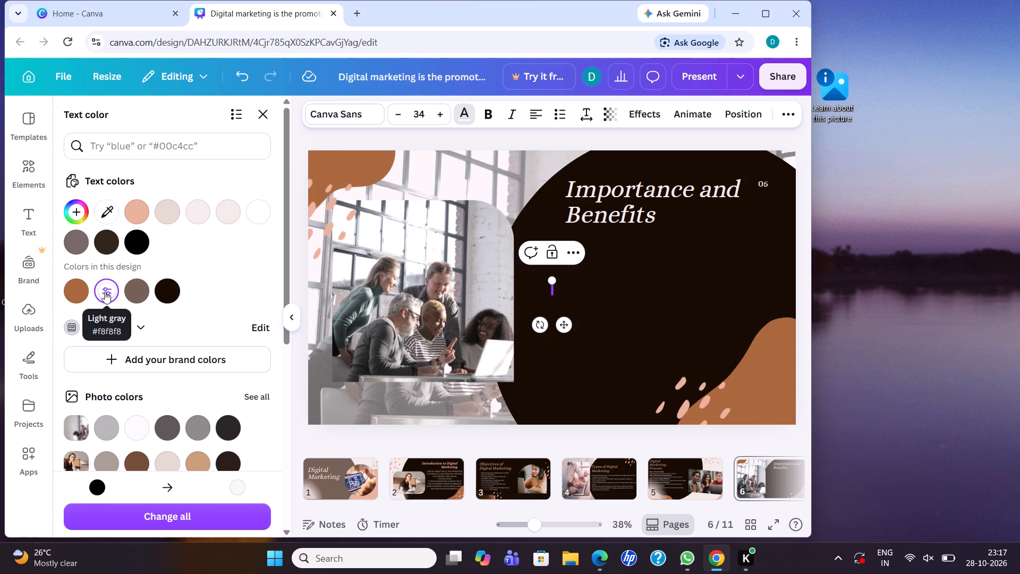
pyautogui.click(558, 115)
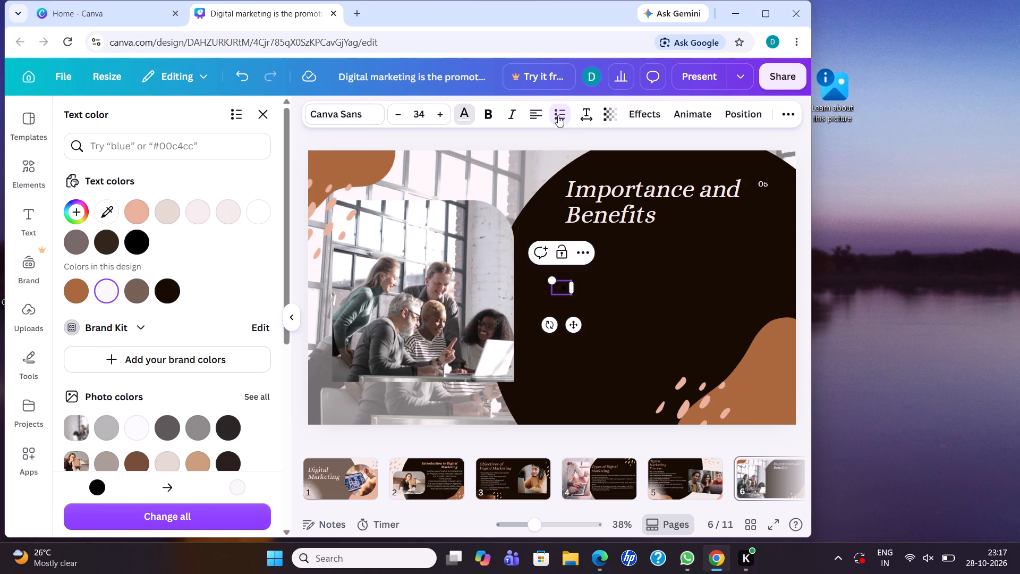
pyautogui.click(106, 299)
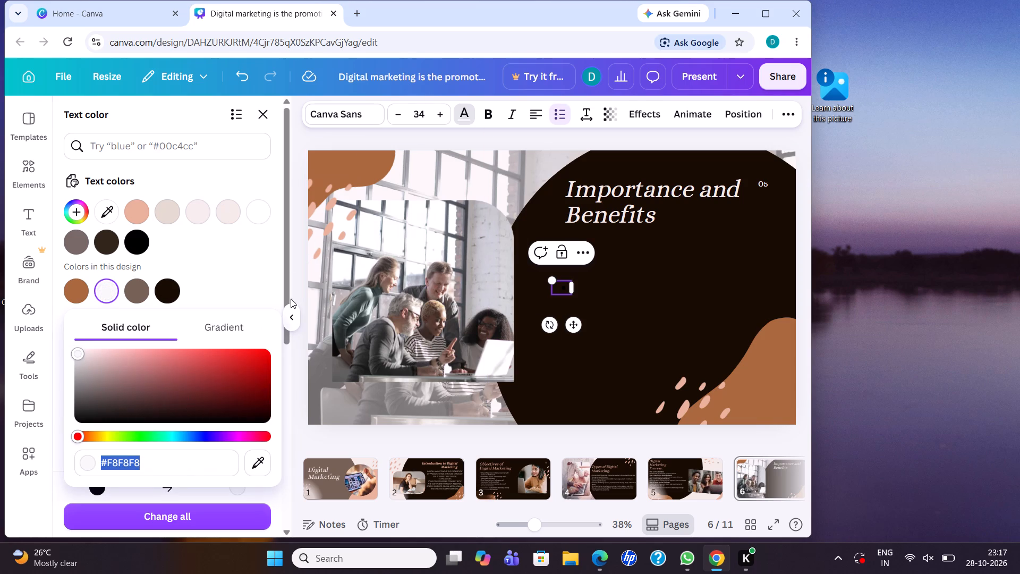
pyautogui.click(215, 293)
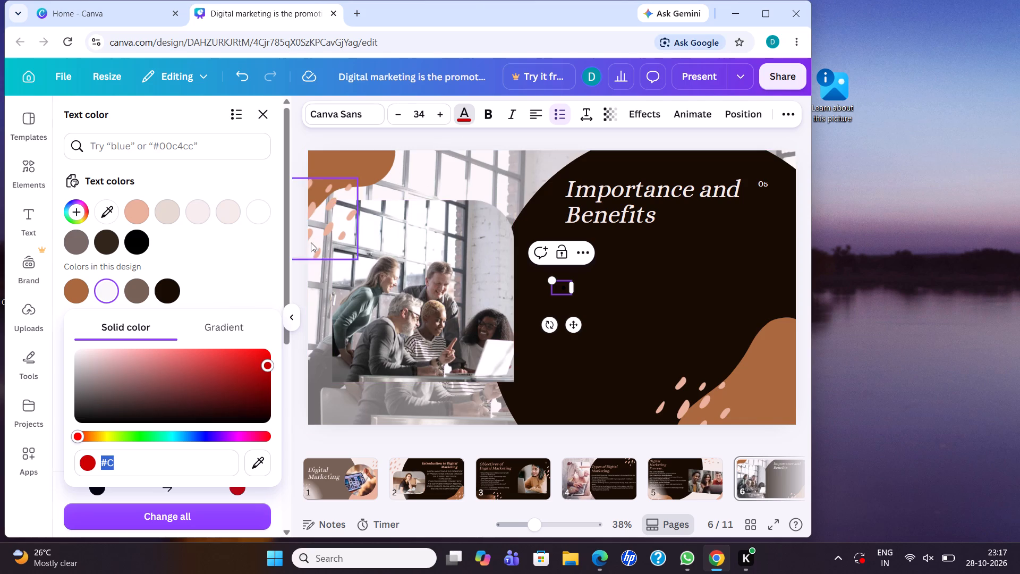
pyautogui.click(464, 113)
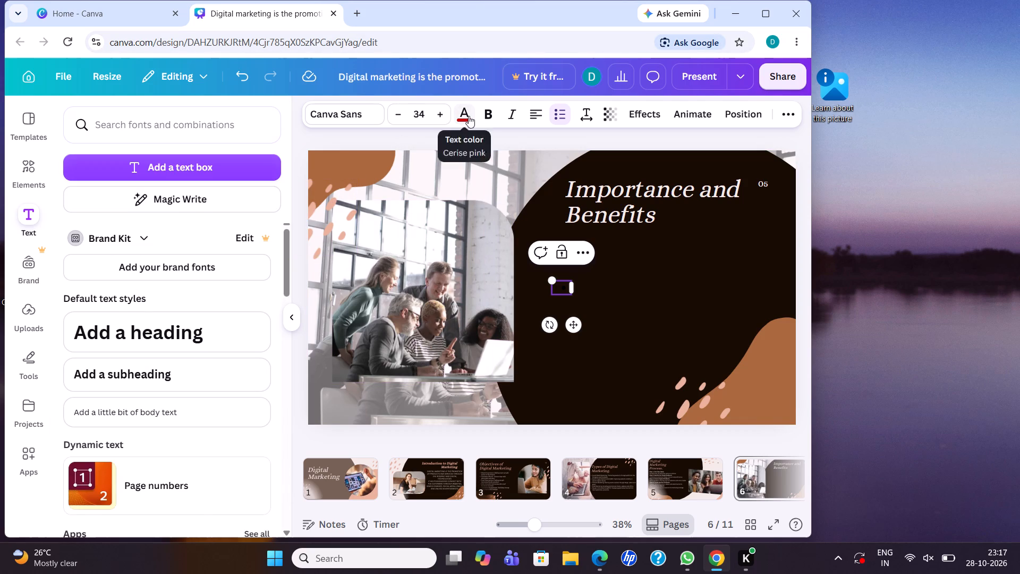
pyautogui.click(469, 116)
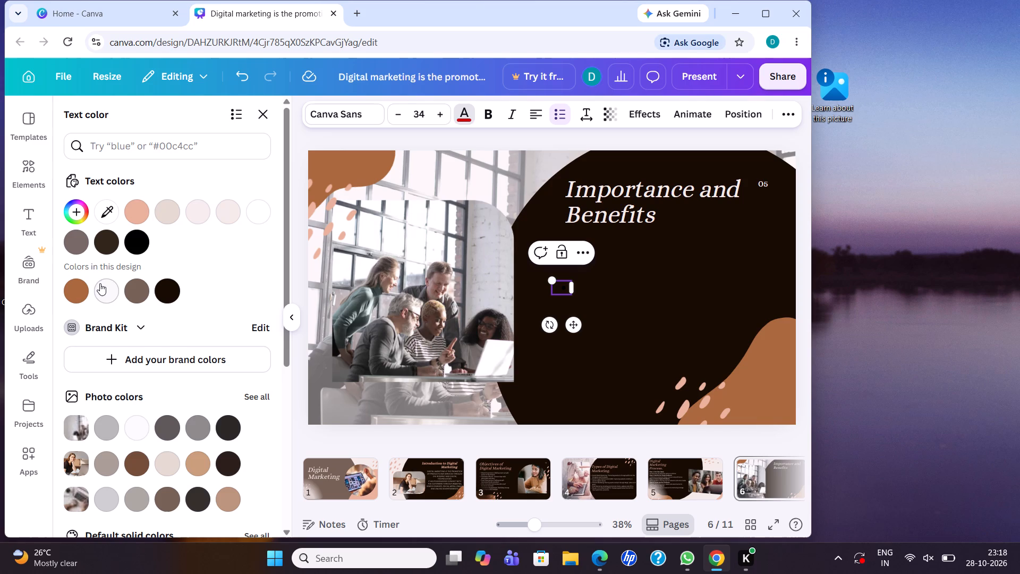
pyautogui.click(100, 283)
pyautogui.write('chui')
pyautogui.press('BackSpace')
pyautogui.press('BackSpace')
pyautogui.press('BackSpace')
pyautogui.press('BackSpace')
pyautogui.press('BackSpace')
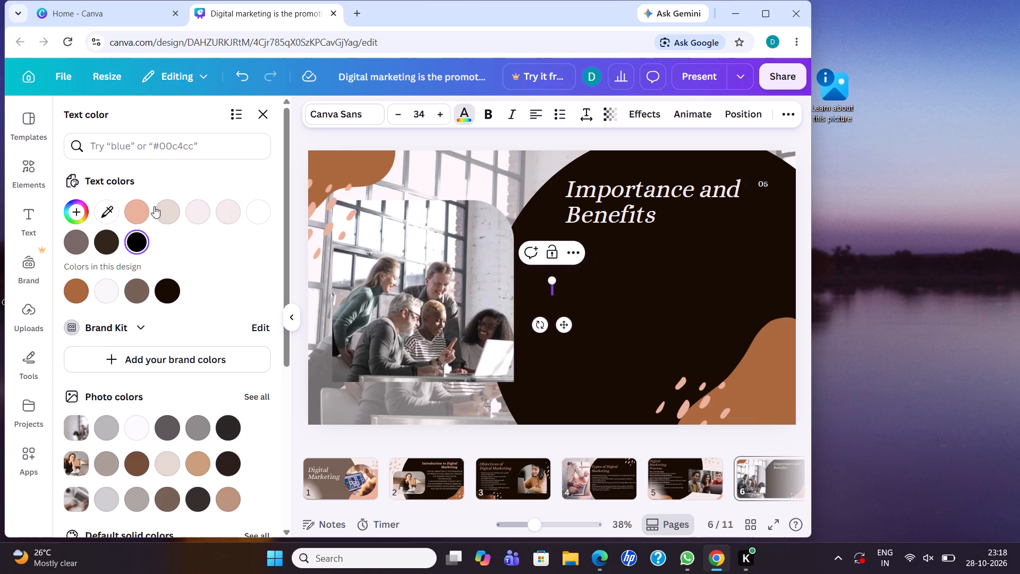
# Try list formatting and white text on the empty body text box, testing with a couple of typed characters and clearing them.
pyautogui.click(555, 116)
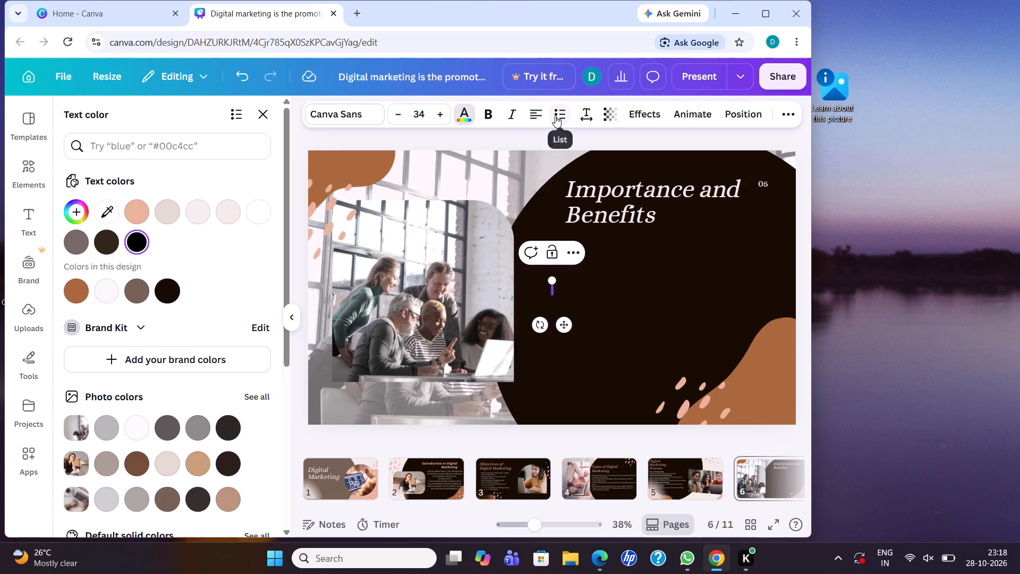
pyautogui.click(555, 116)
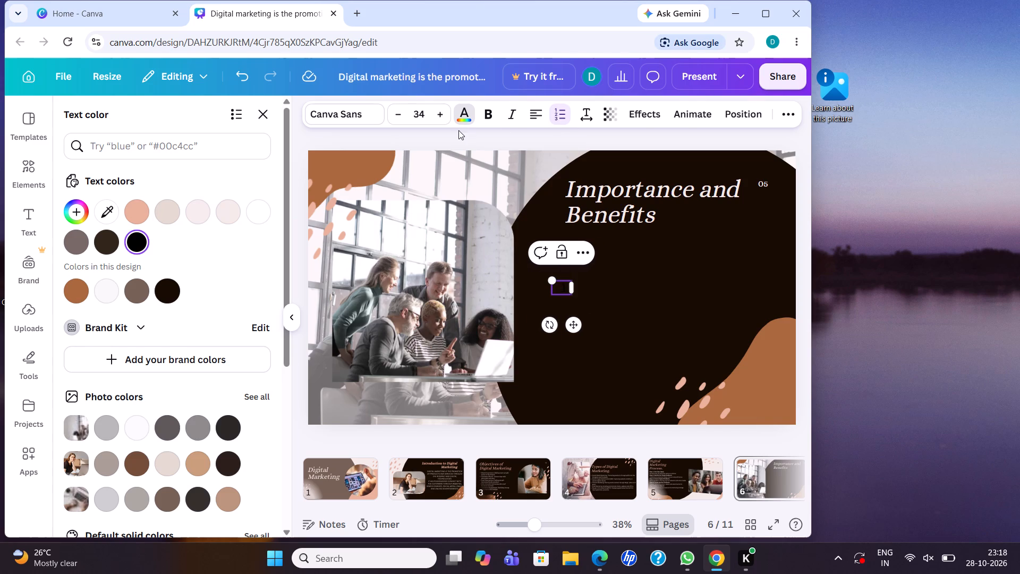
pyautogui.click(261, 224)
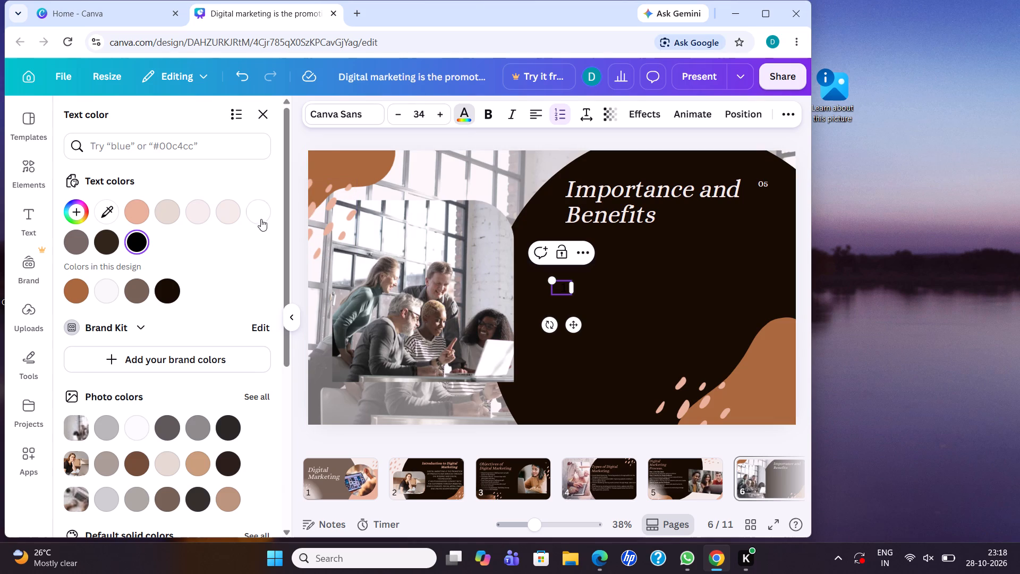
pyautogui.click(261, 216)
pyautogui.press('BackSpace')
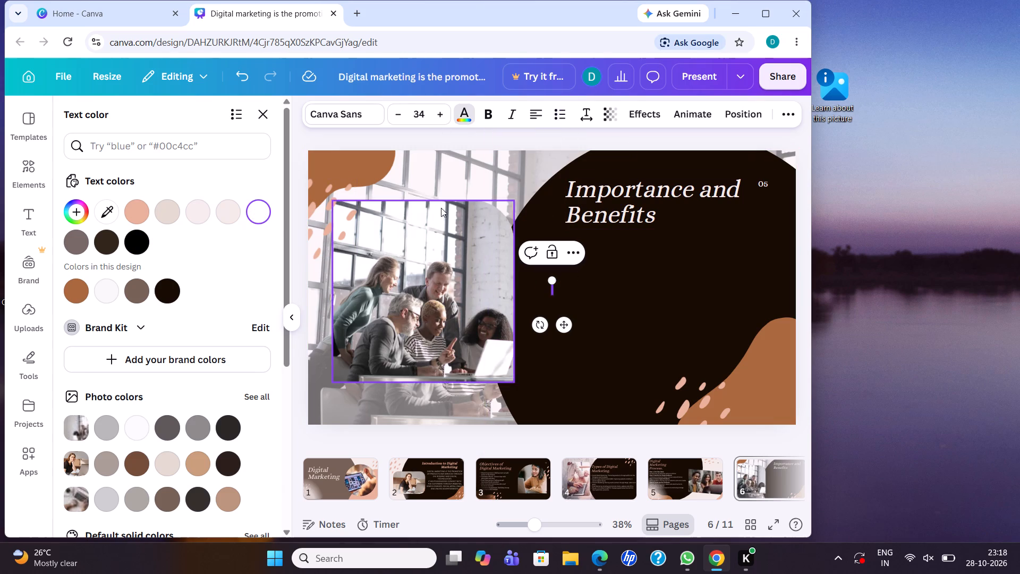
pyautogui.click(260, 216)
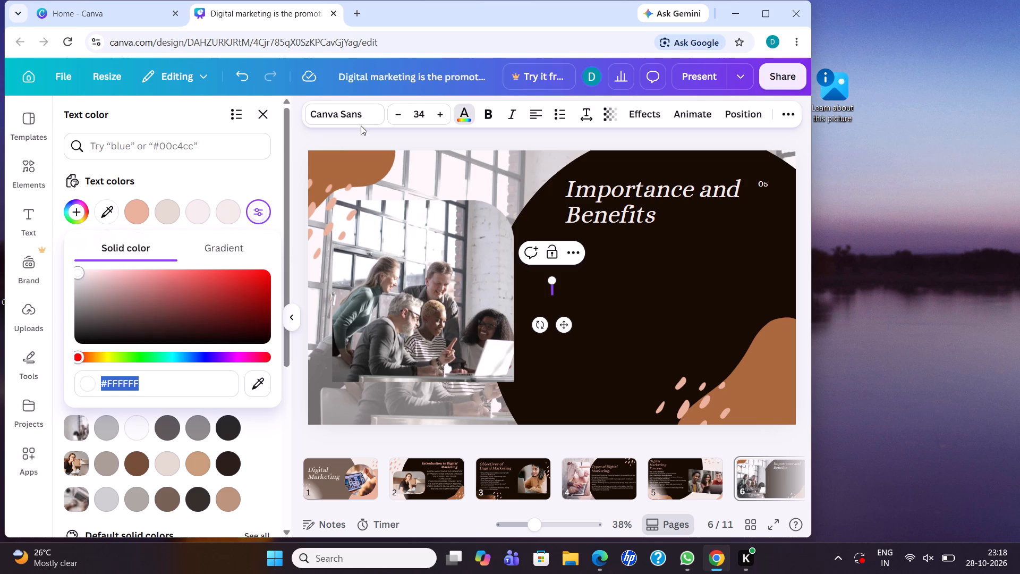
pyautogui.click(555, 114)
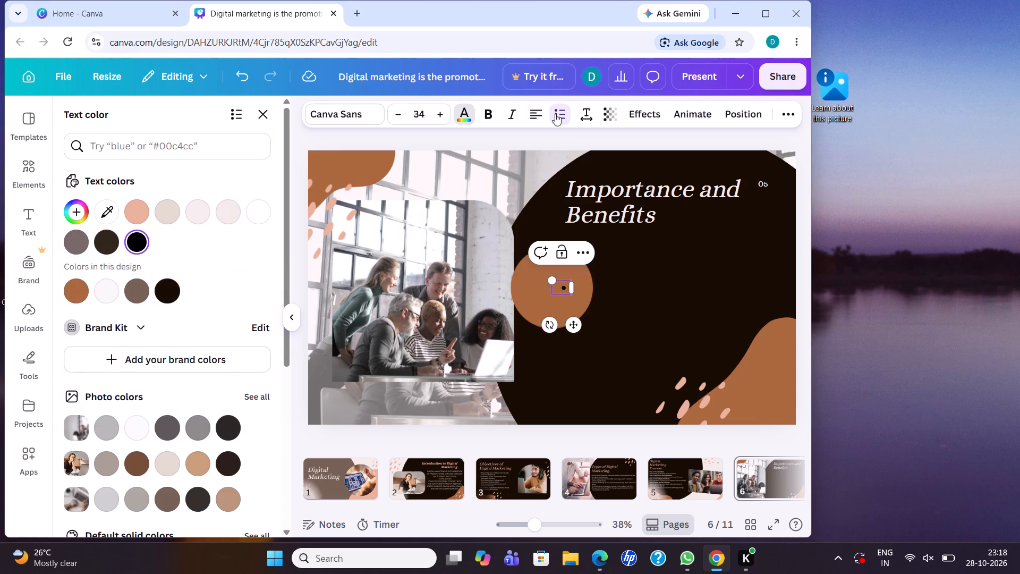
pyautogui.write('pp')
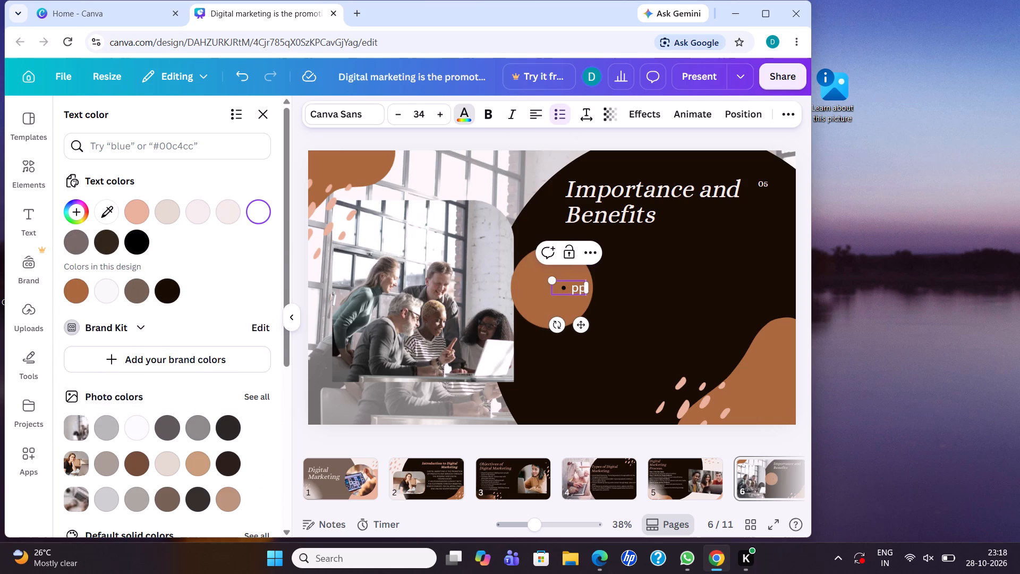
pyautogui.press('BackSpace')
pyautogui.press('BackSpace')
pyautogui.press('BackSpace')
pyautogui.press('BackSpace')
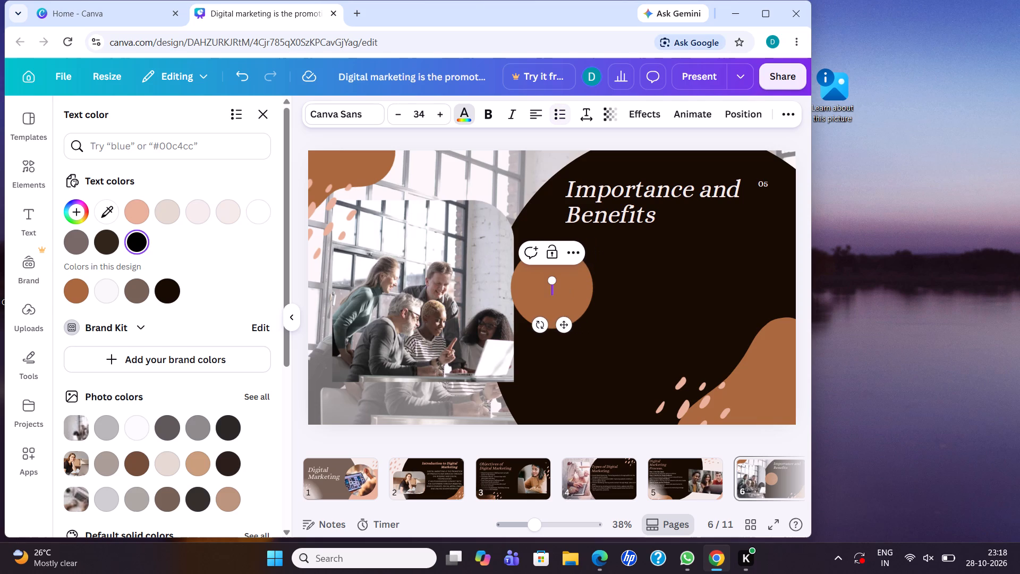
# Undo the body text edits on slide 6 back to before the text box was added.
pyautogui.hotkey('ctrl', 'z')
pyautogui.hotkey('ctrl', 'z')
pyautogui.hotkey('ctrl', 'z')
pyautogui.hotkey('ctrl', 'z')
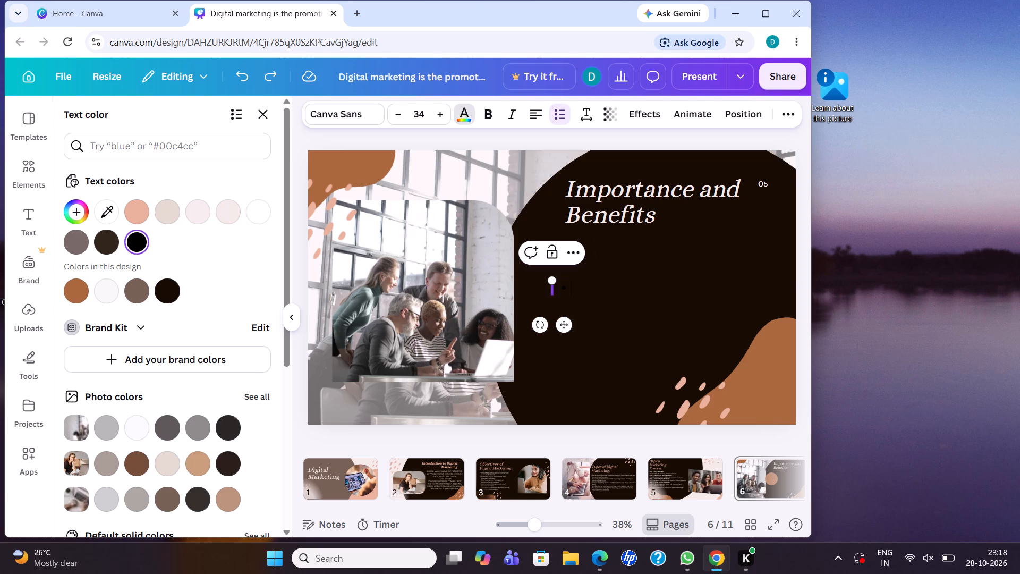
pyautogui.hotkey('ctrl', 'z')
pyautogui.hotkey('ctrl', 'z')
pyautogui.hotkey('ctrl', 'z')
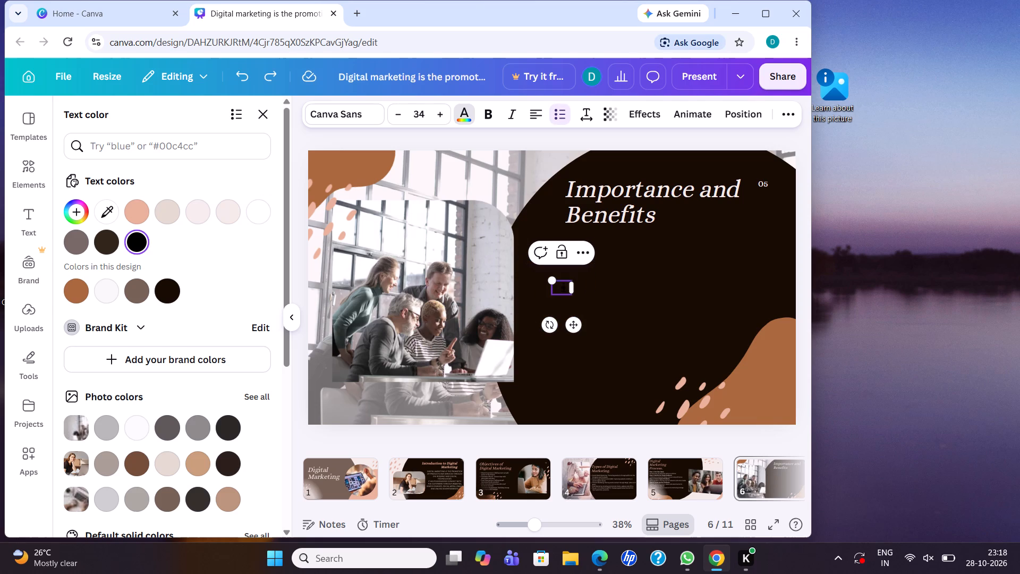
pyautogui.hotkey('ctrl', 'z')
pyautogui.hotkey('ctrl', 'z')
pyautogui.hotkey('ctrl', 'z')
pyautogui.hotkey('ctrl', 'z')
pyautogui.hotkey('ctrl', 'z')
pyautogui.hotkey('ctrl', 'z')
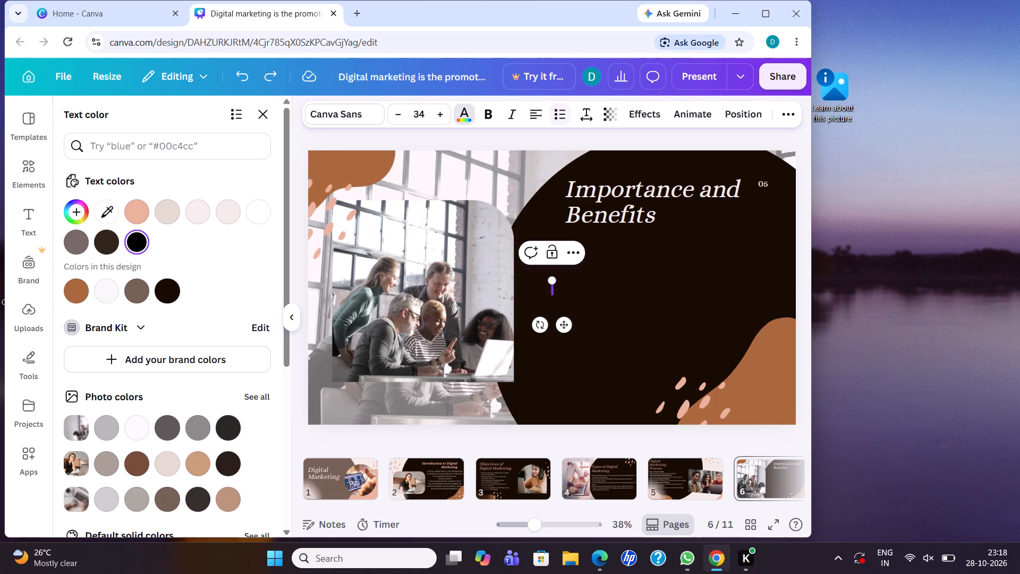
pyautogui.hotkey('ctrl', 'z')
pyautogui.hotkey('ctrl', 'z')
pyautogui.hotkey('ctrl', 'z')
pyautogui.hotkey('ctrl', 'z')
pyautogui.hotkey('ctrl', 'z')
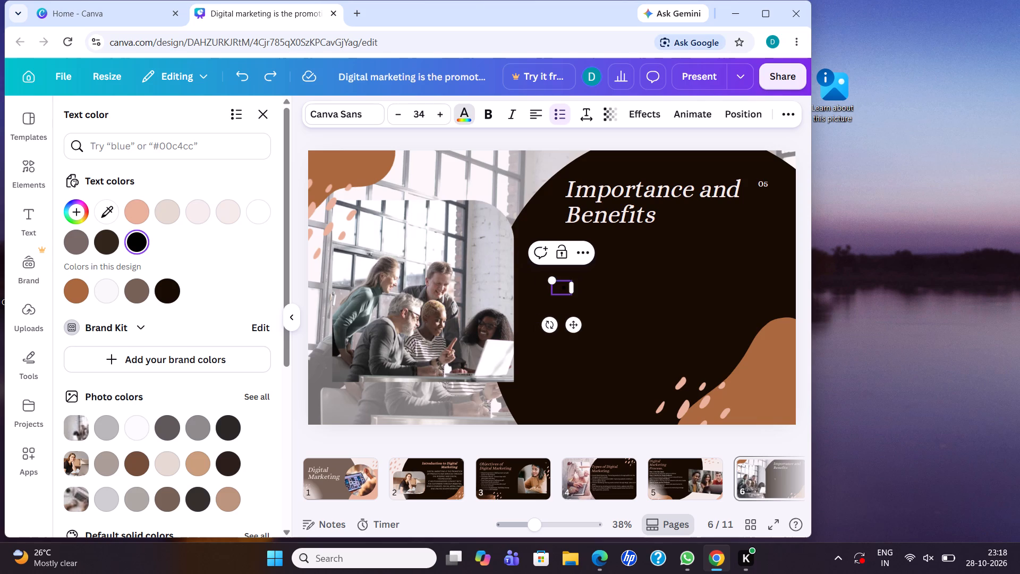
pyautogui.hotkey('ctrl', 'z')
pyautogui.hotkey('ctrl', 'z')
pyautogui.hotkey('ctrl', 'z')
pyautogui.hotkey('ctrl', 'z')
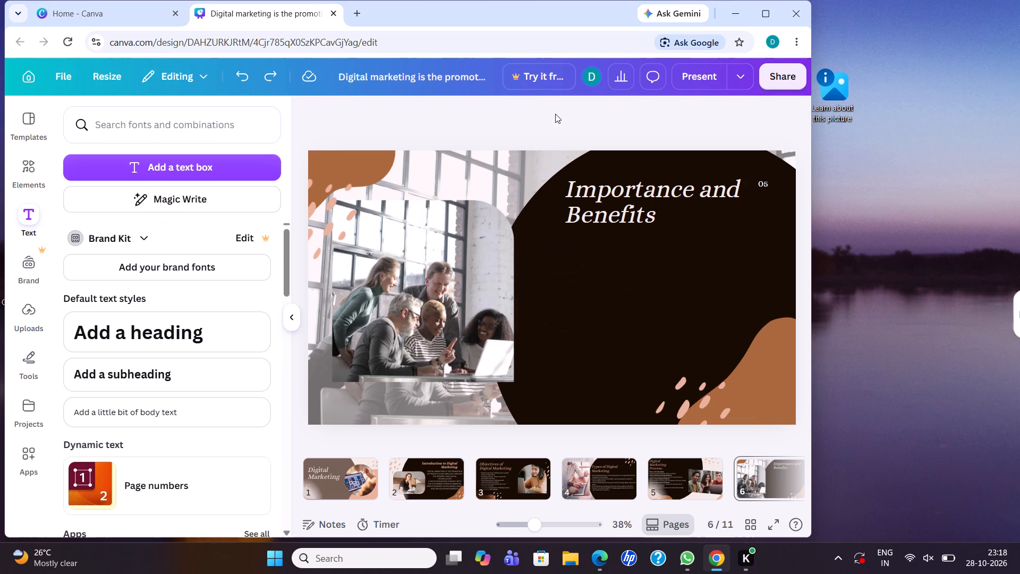
# Add a new body text box to slide 6, set its text color to white, and clear the placeholder text.
pyautogui.click(170, 411)
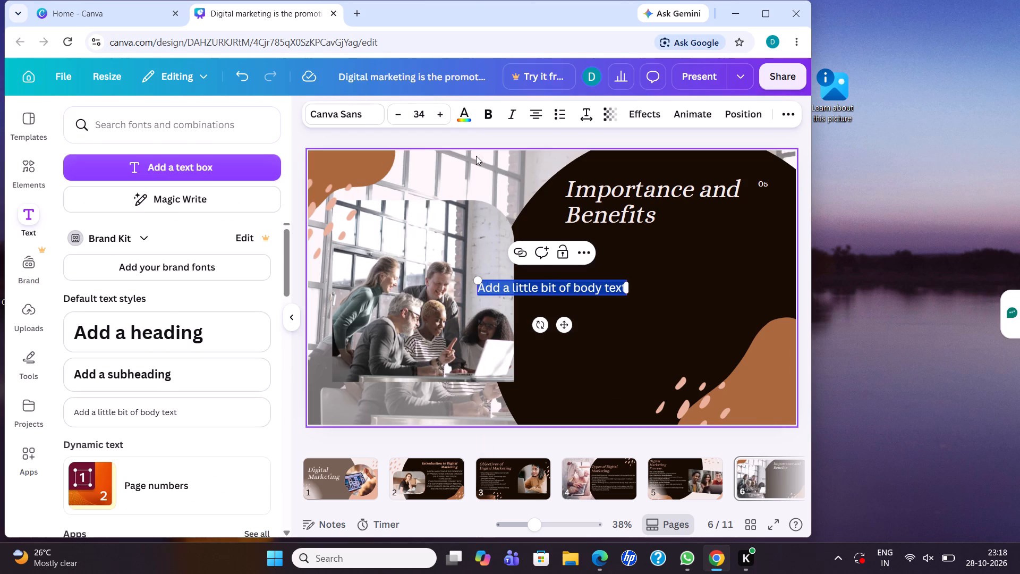
pyautogui.click(467, 122)
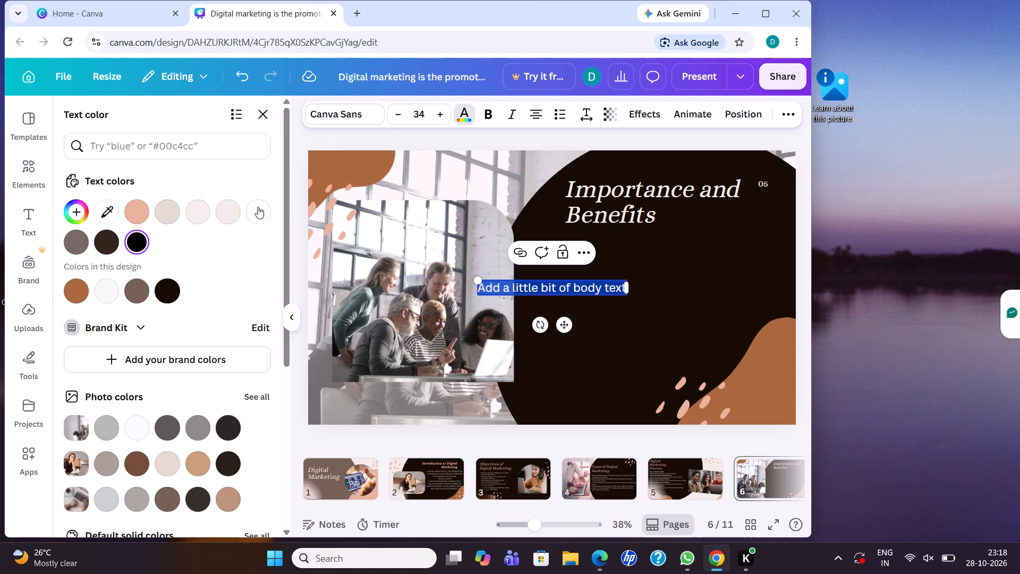
pyautogui.click(254, 212)
pyautogui.press('BackSpace')
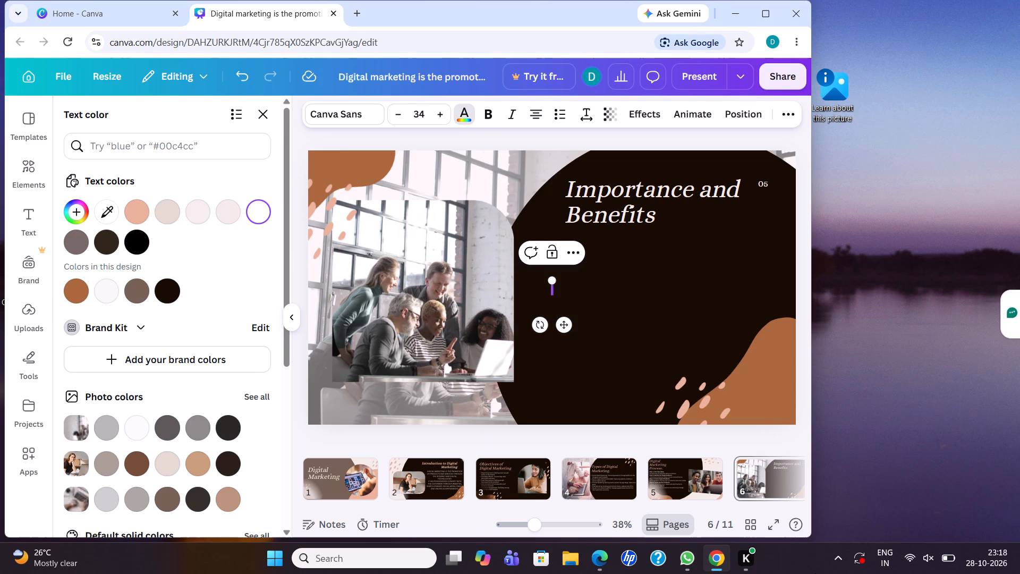
# Start a numbered list in the body text box with the first item's label "Cost-Effective:".
pyautogui.press('1')
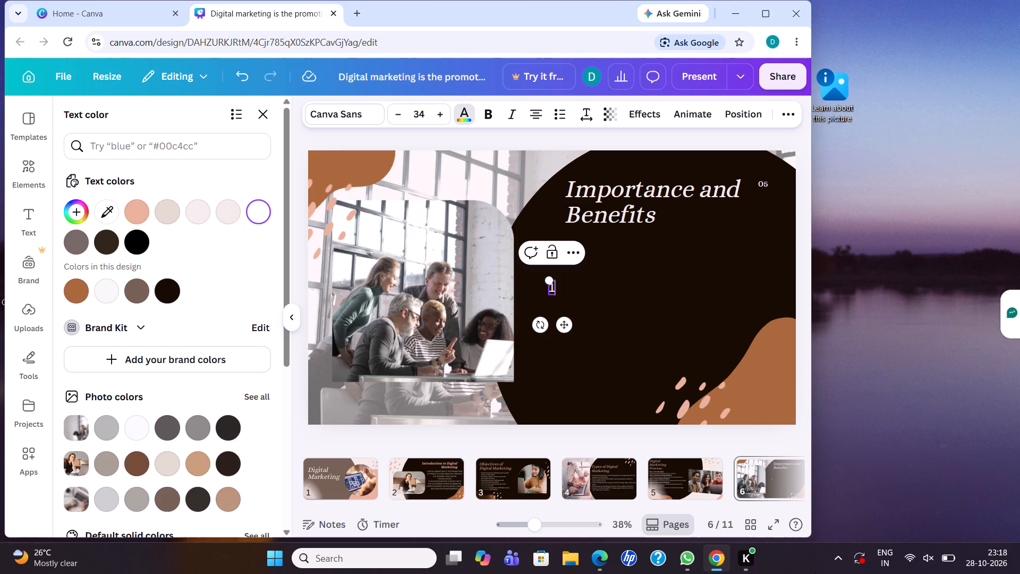
pyautogui.write('.')
pyautogui.press('space')
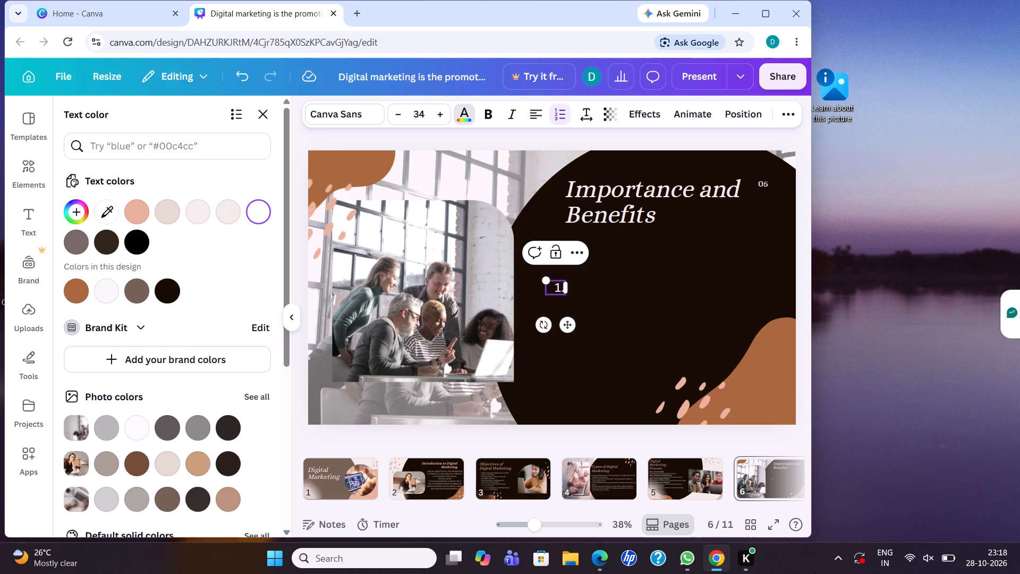
pyautogui.write('ost')
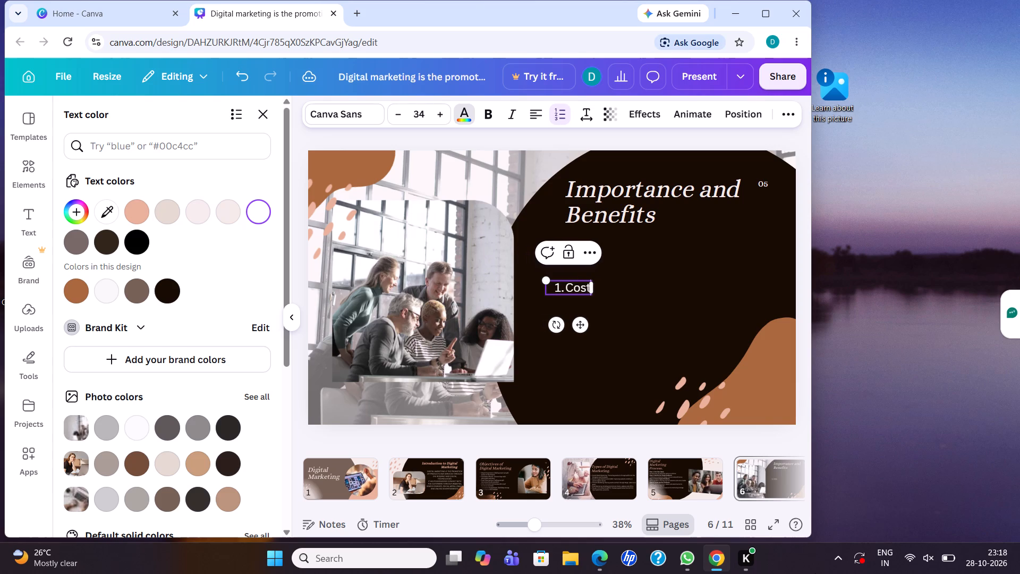
pyautogui.press('space')
pyautogui.press('BackSpace')
pyautogui.write('-')
pyautogui.press('space')
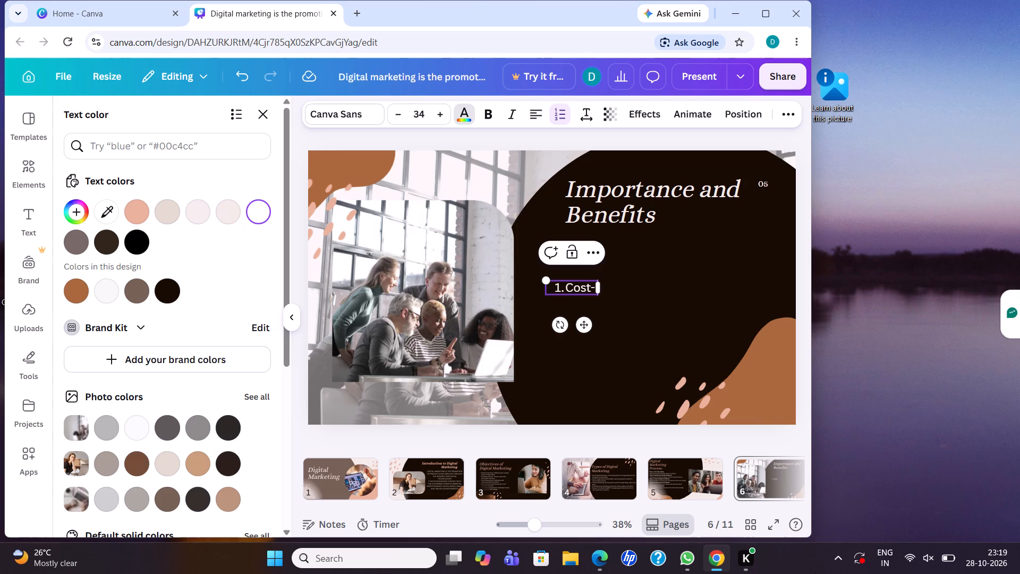
pyautogui.press('BackSpace')
pyautogui.write('ffective')
pyautogui.write(':')
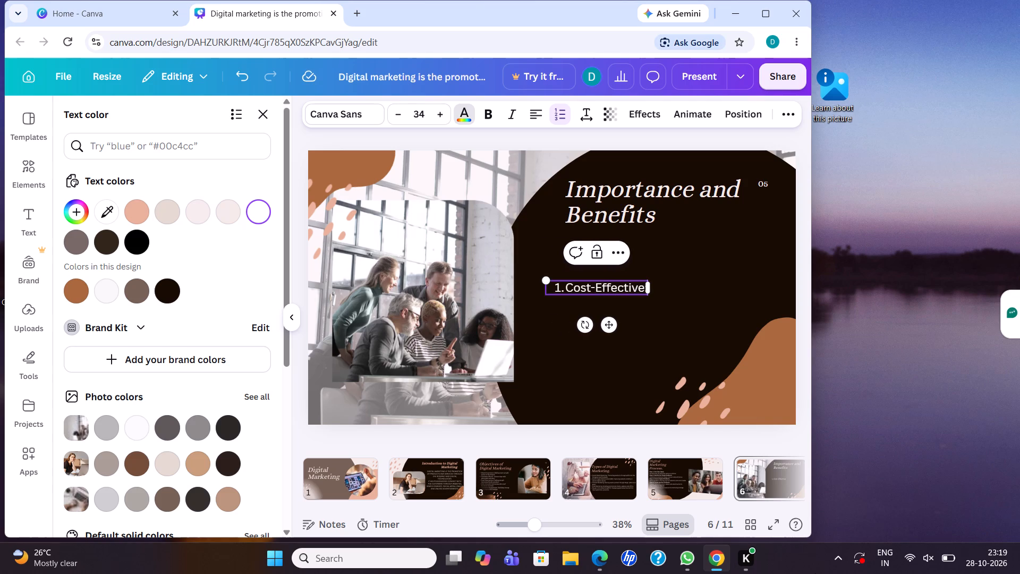
# Complete the first item with "Can be started with a small budget." and start a second numbered item.
pyautogui.press('space')
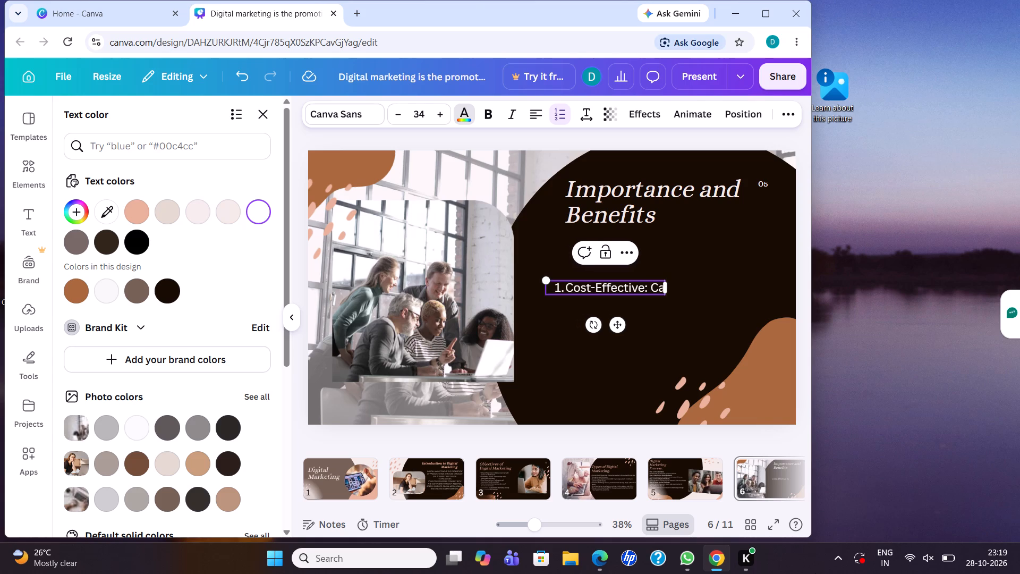
pyautogui.write('be started with a sam')
pyautogui.press('BackSpace')
pyautogui.press('BackSpace')
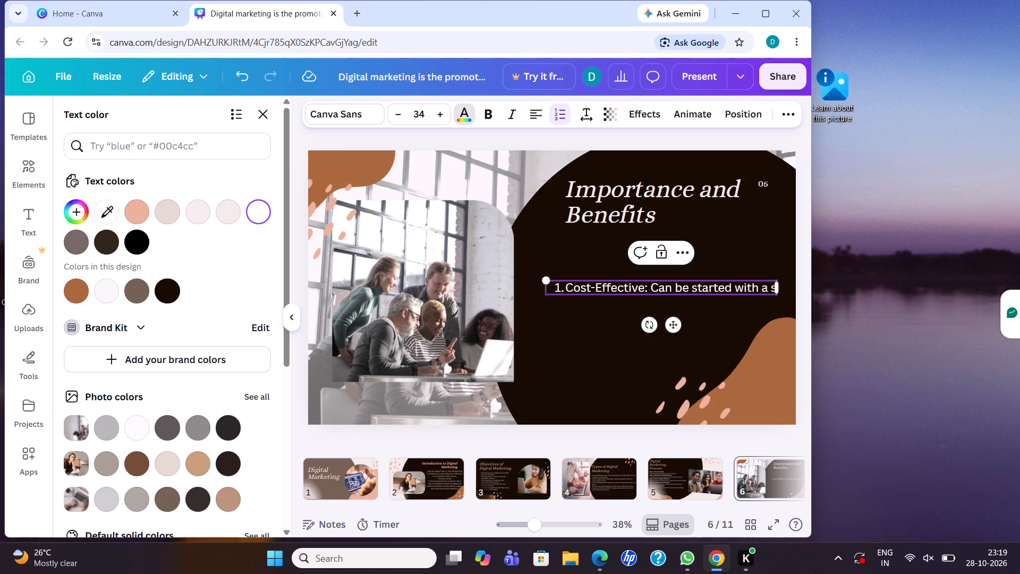
pyautogui.write('mall')
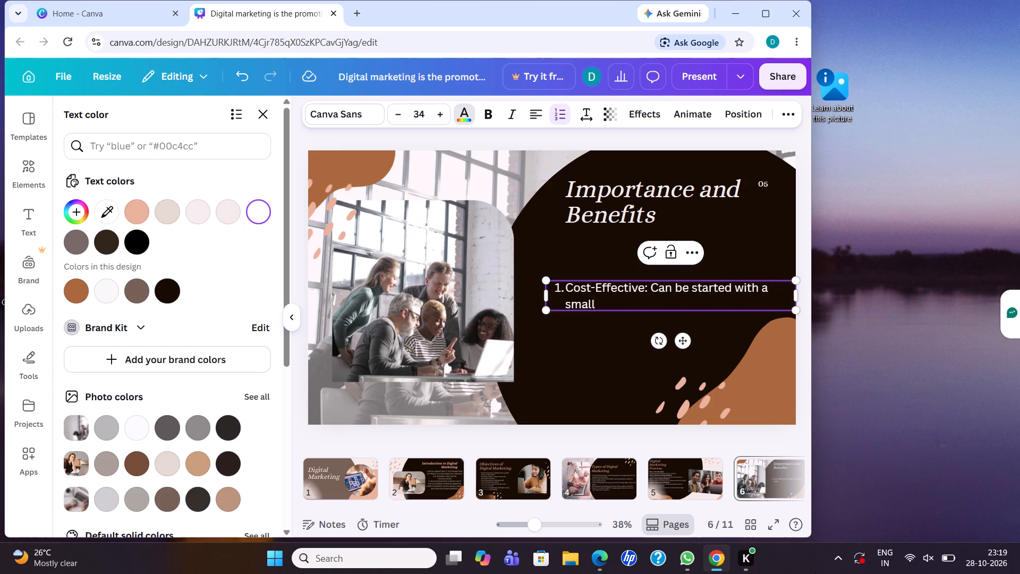
pyautogui.press('space')
pyautogui.write('budget')
pyautogui.press('.')
pyautogui.press('Return')
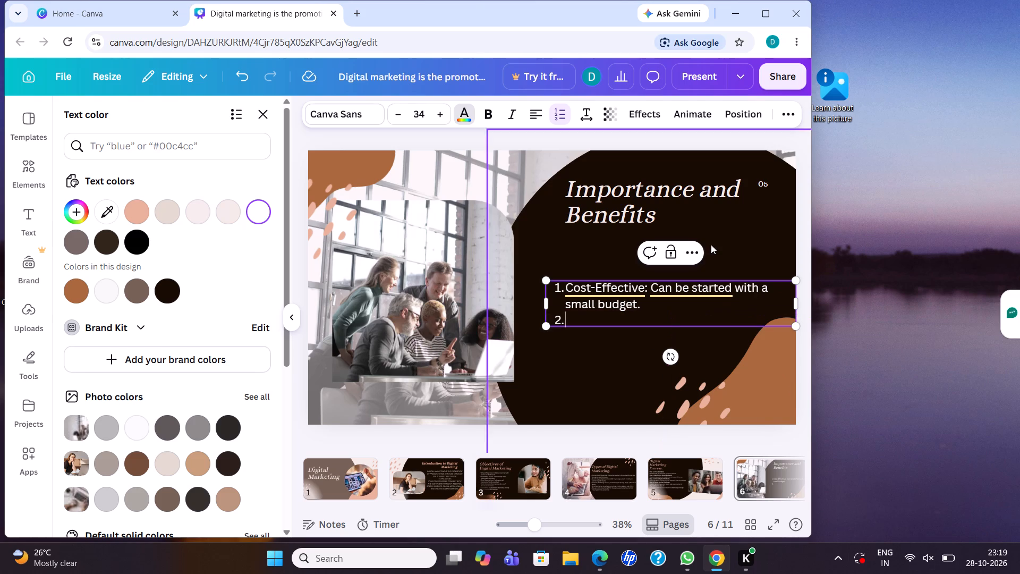
# Dismiss the text-improvement suggestion and make the "Cost-Effective" label bold.
pyautogui.click(619, 284)
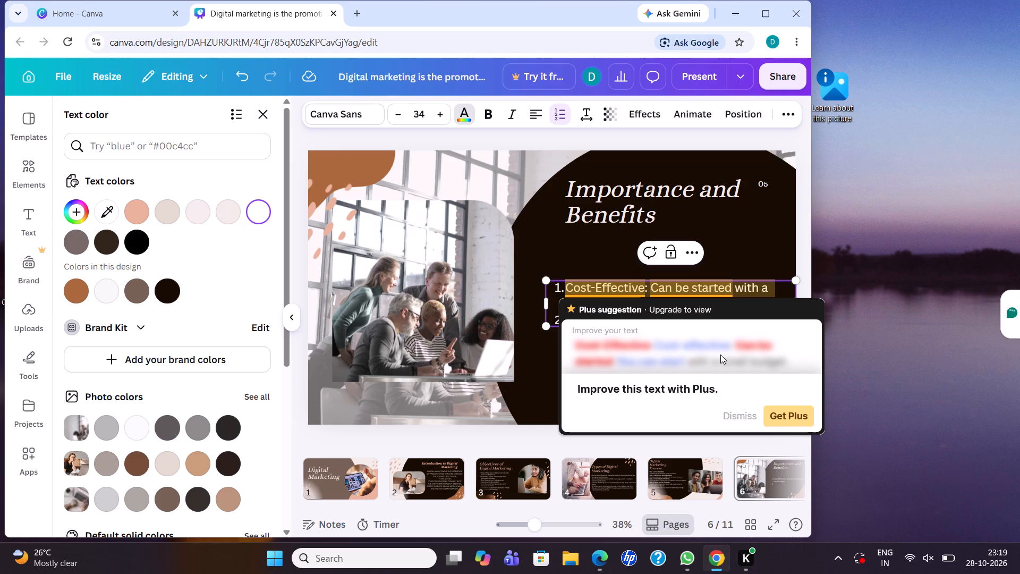
pyautogui.click(737, 424)
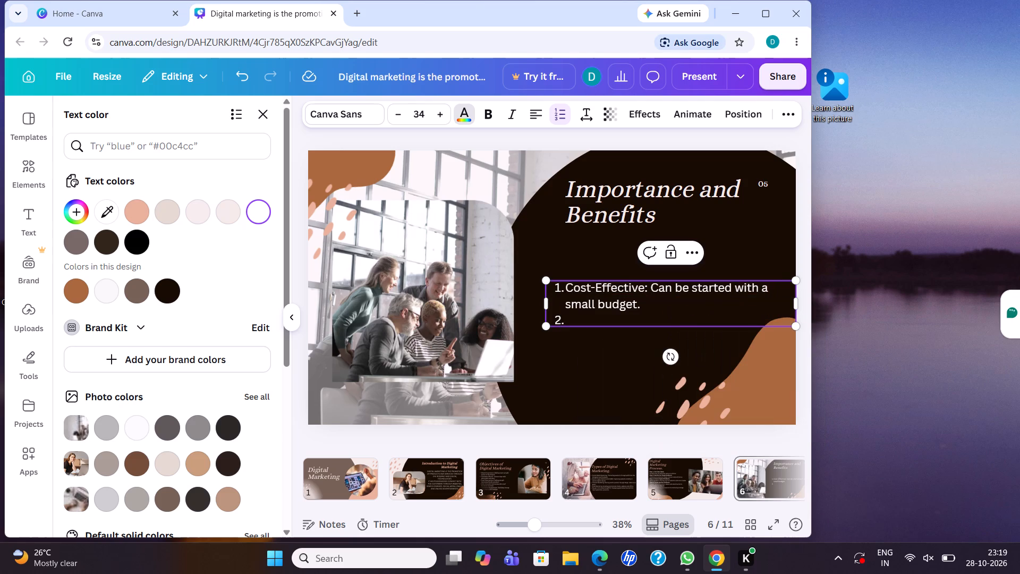
pyautogui.click(564, 283)
pyautogui.moveTo(564, 283); pyautogui.dragTo(645, 294)
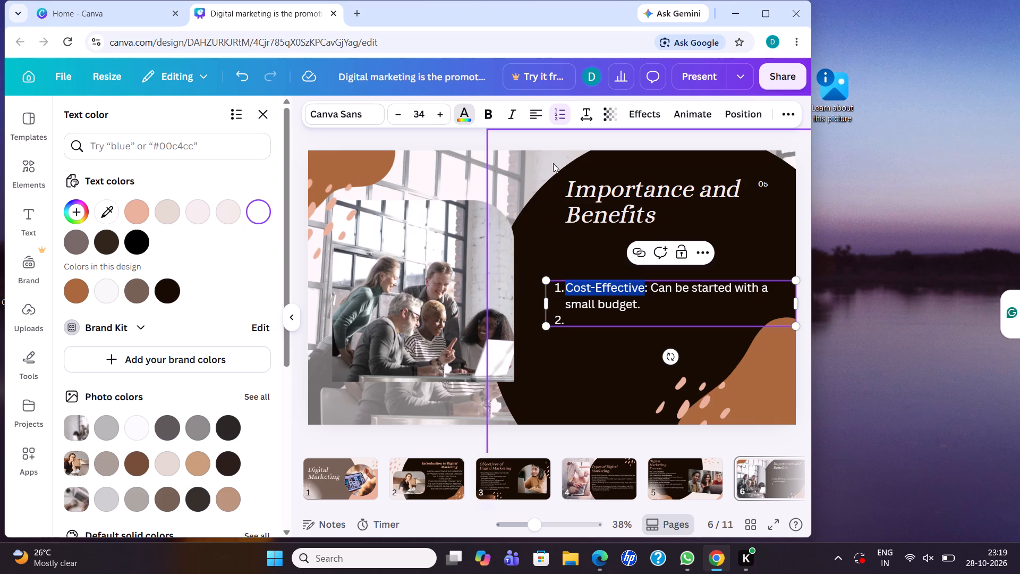
pyautogui.click(491, 113)
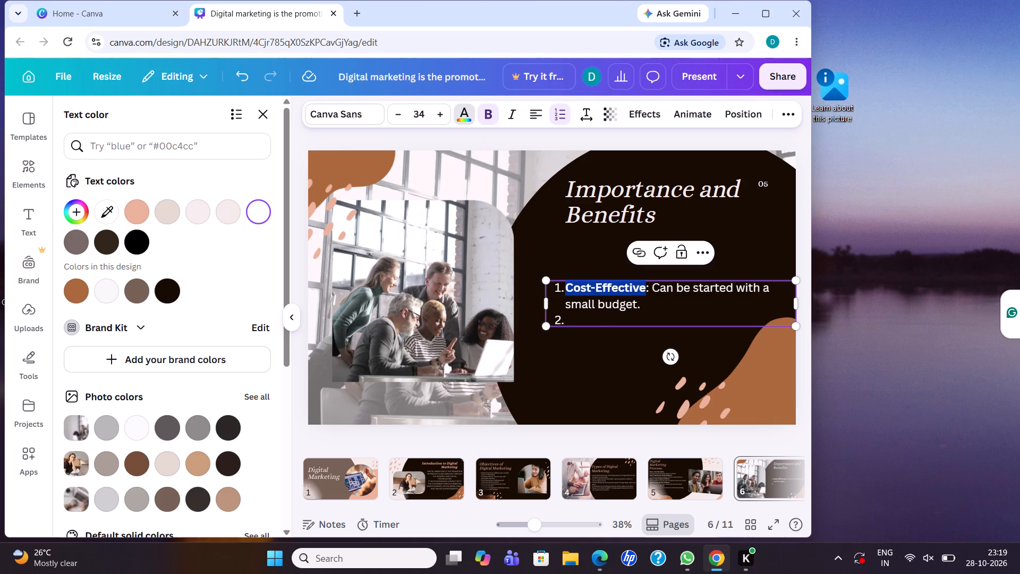
# Enter the bold label "Wide Range:" as the second numbered item in the body text box.
pyautogui.click(580, 317)
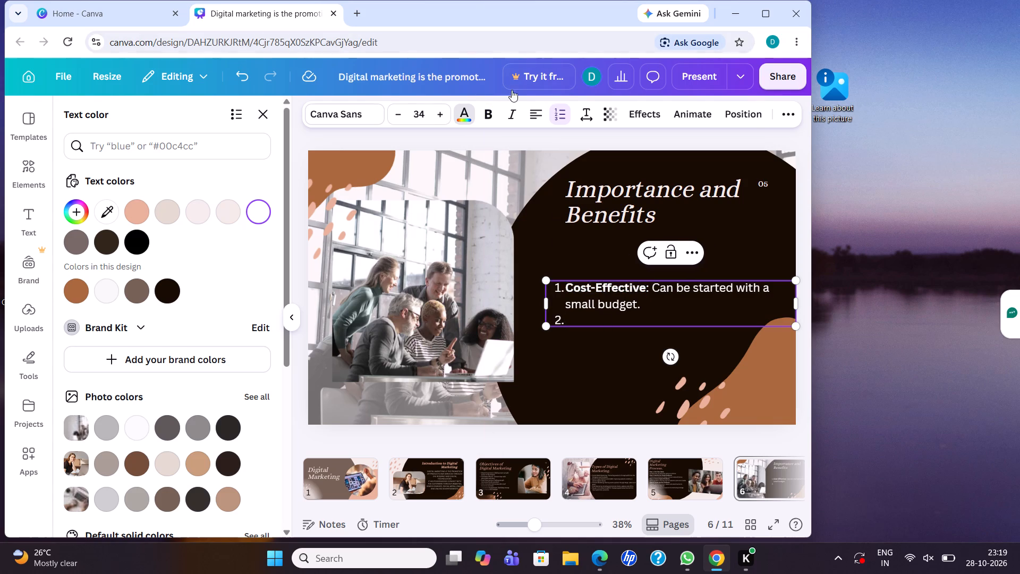
pyautogui.click(492, 112)
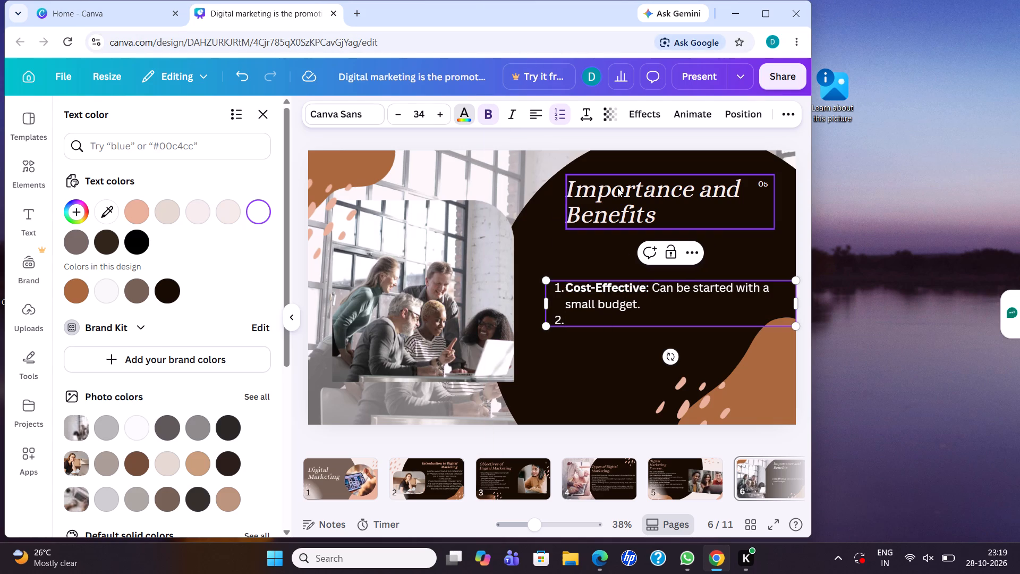
pyautogui.write('id')
pyautogui.write('e')
pyautogui.press('space')
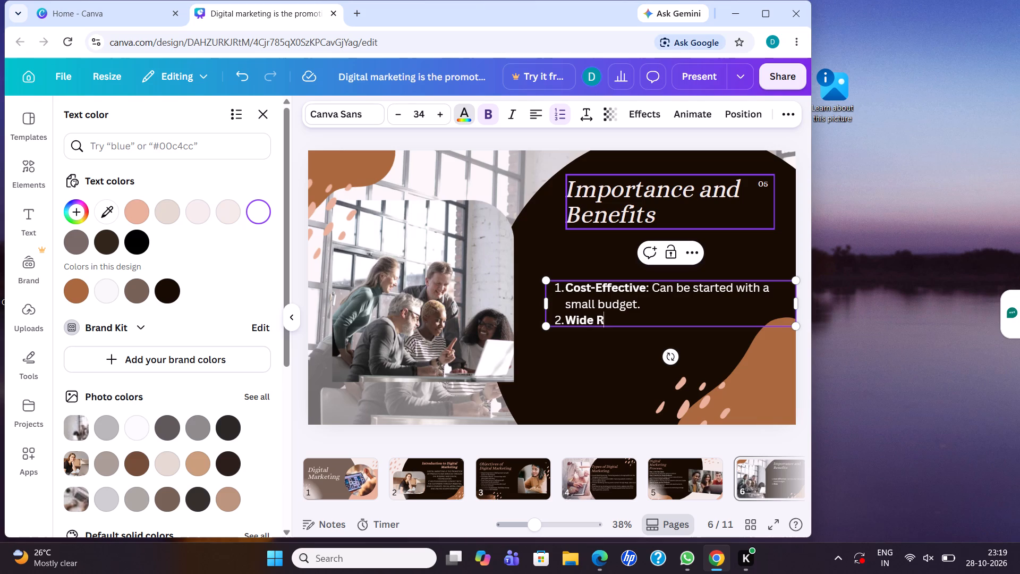
pyautogui.write('ange')
pyautogui.write(':')
pyautogui.press('space')
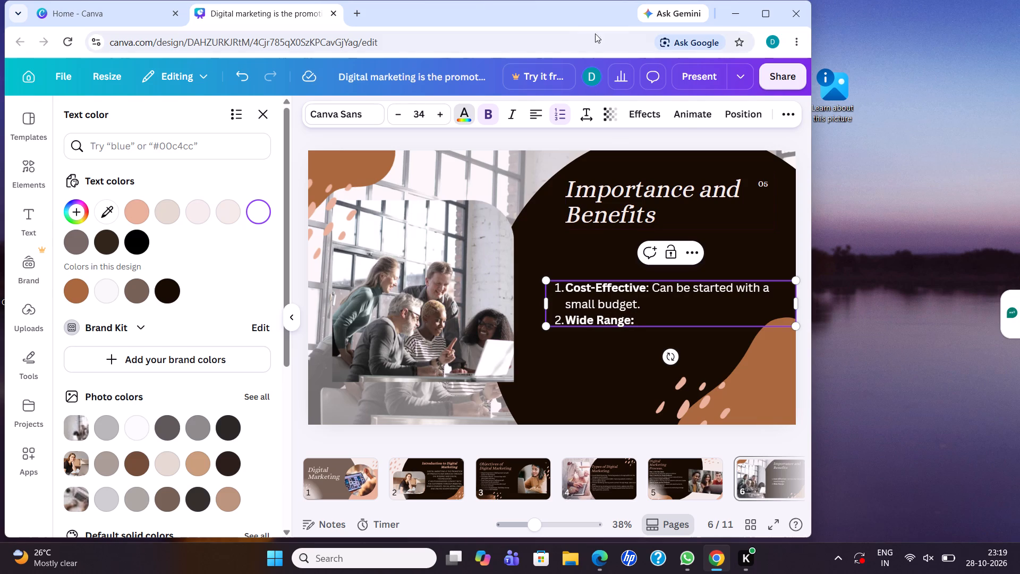
# Complete the second item in regular weight with "Connects businesses with local and global audiences.".
pyautogui.click(487, 117)
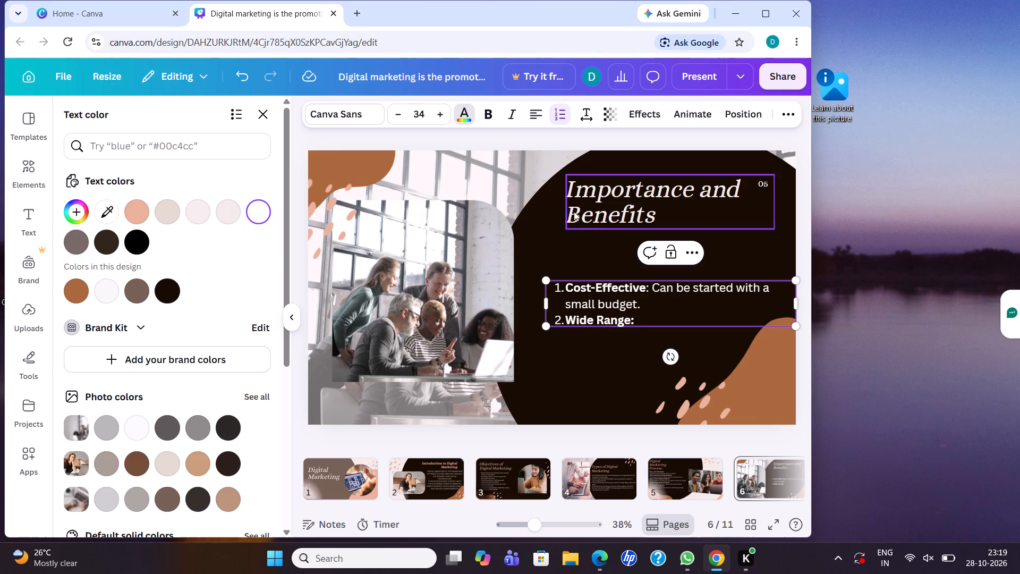
pyautogui.write('onnev')
pyautogui.press('BackSpace')
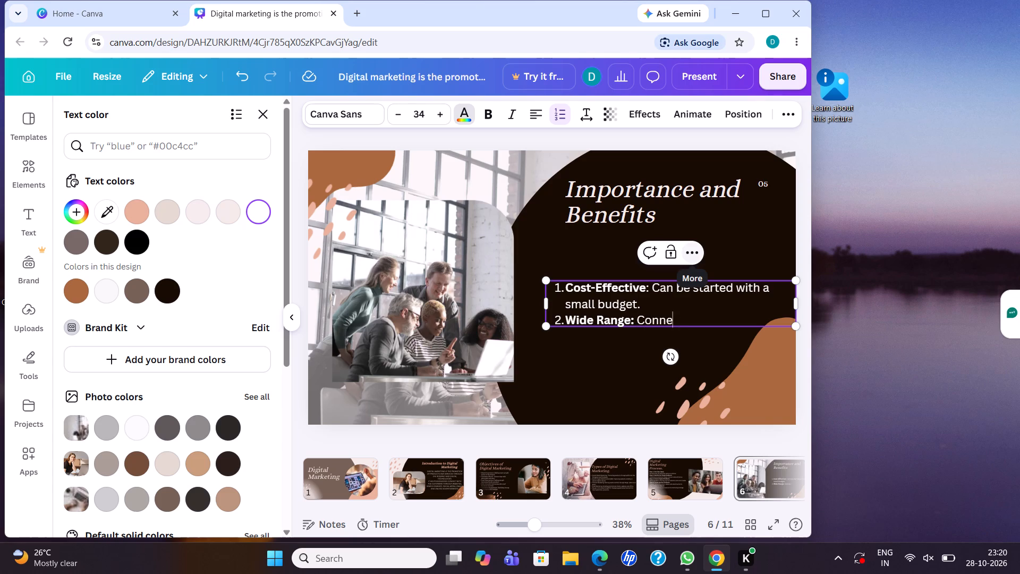
pyautogui.write('ct')
pyautogui.write('s')
pyautogui.press('space')
pyautogui.write('busi')
pyautogui.write('nesses with loac')
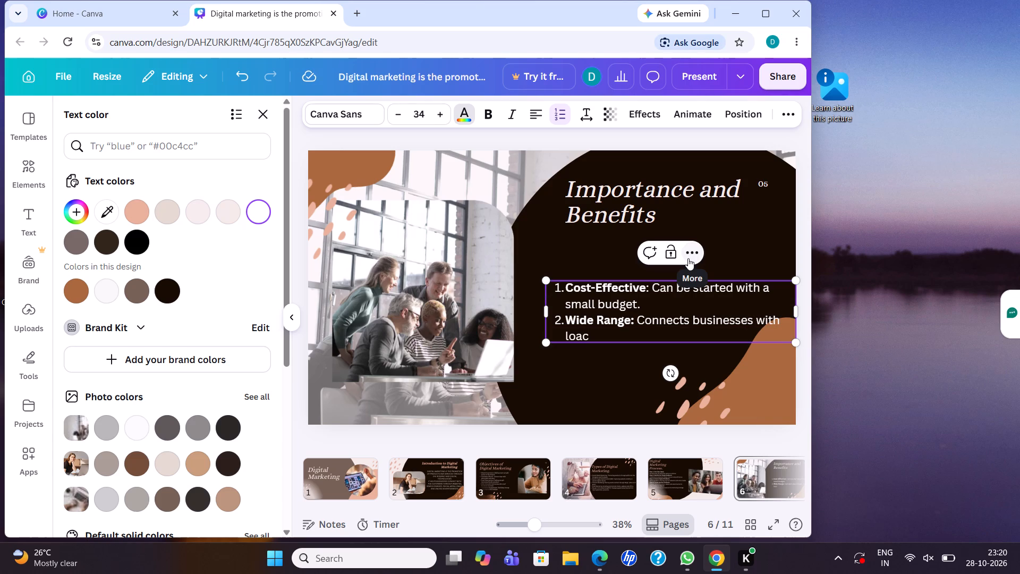
pyautogui.press('BackSpace')
pyautogui.press('BackSpace')
pyautogui.write('cal')
pyautogui.press('space')
pyautogui.press('Tab')
pyautogui.write('and')
pyautogui.press('space')
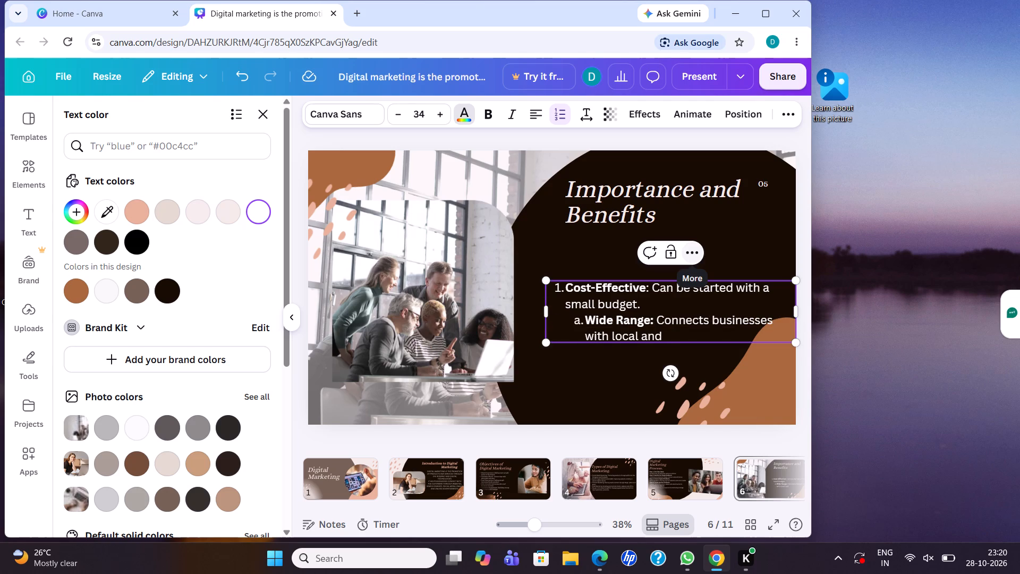
pyautogui.write('globa')
pyautogui.write('l audienc')
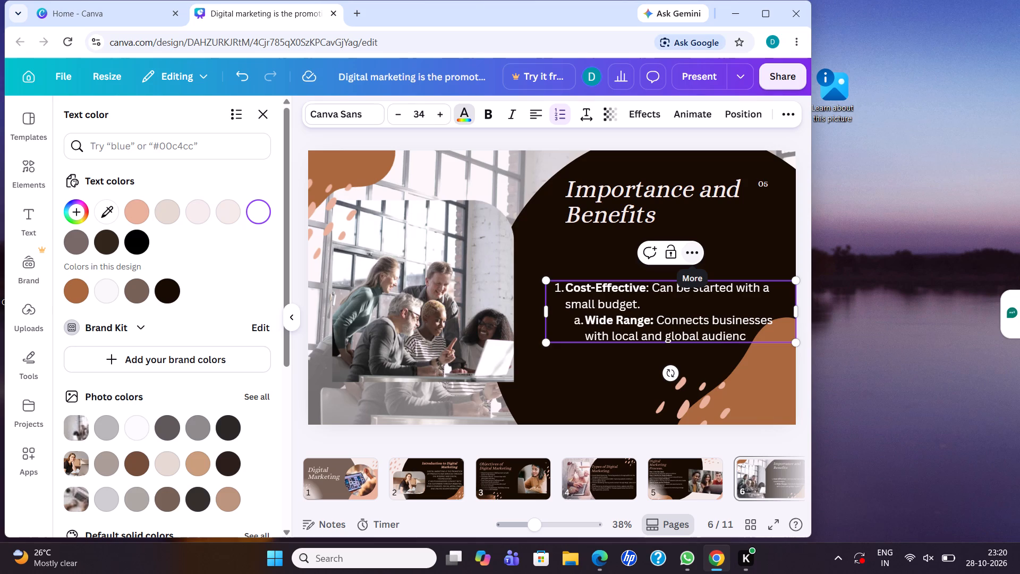
pyautogui.write('es.')
# Remove the automatic list marker from the "Wide Range" line and number it manually as "2.".
pyautogui.click(580, 318)
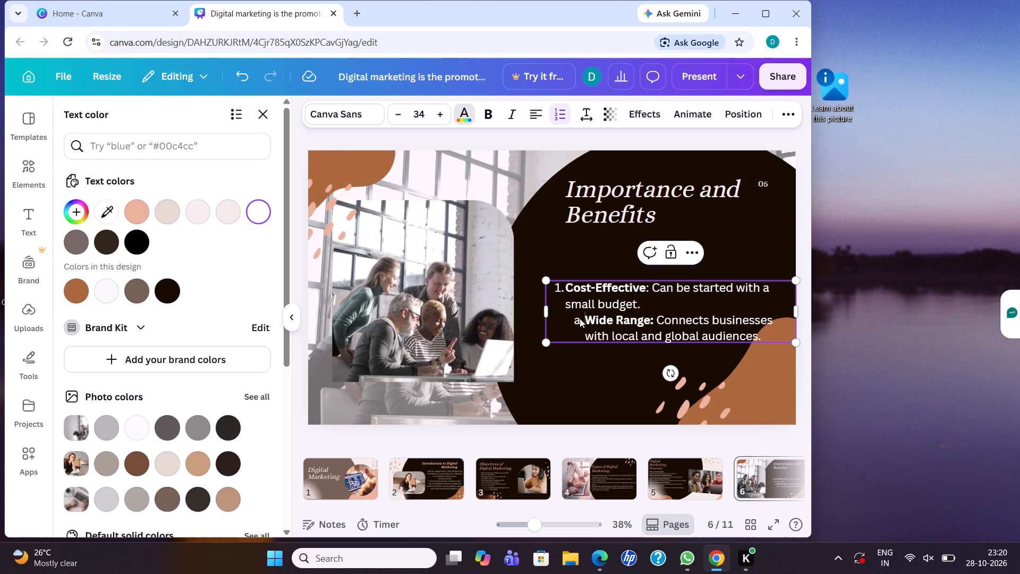
pyautogui.click(580, 315)
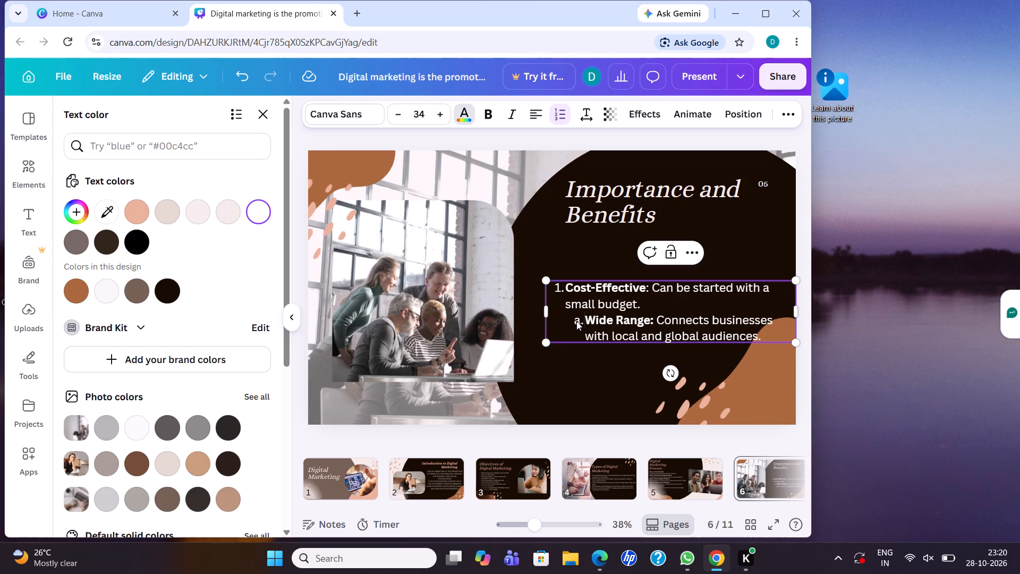
pyautogui.click(576, 320)
pyautogui.press('BackSpace')
pyautogui.press('BackSpace')
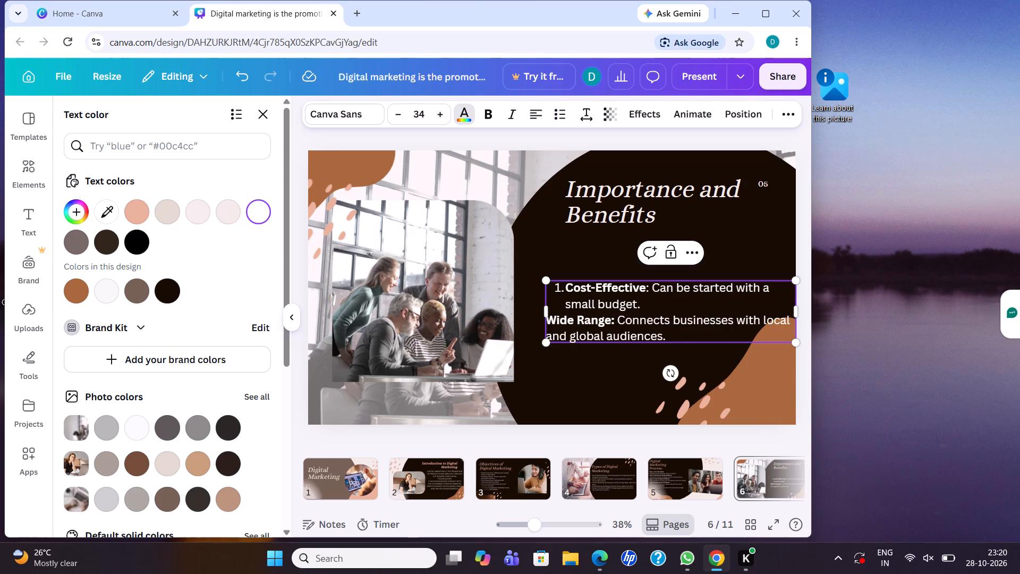
pyautogui.press('2')
pyautogui.press('.')
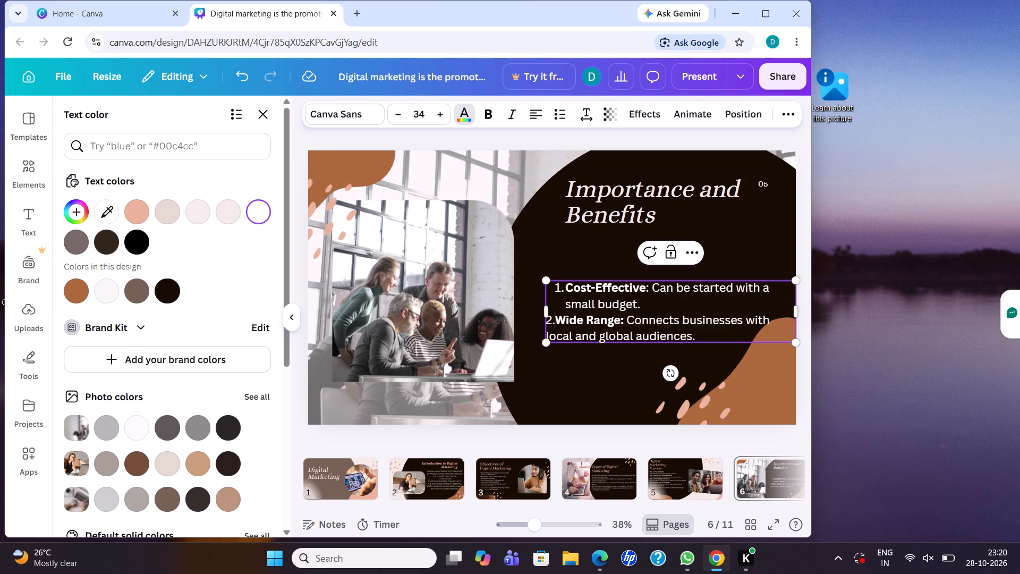
pyautogui.click(703, 341)
pyautogui.press('Return')
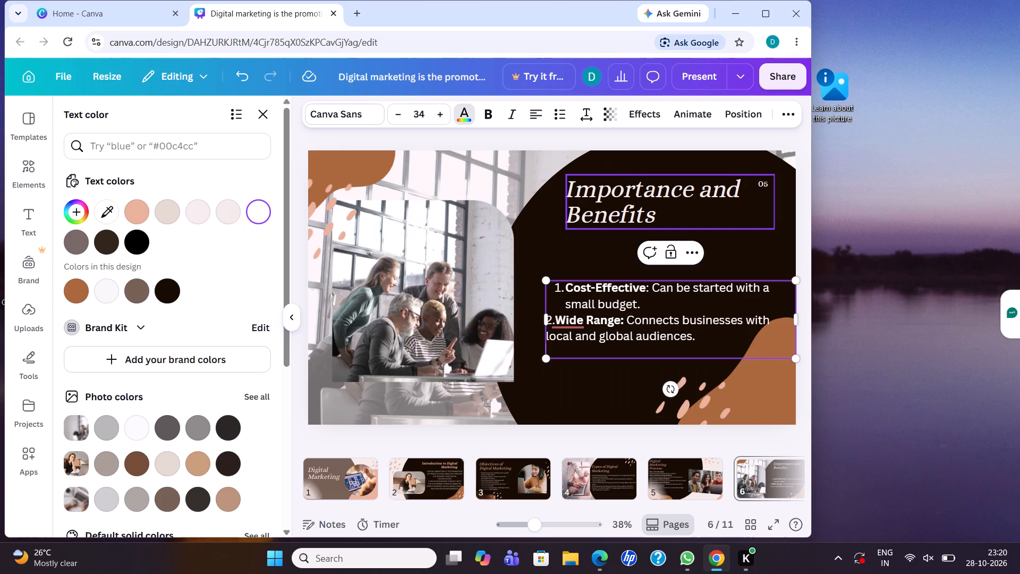
pyautogui.press('3')
pyautogui.press('.')
pyautogui.click(484, 106)
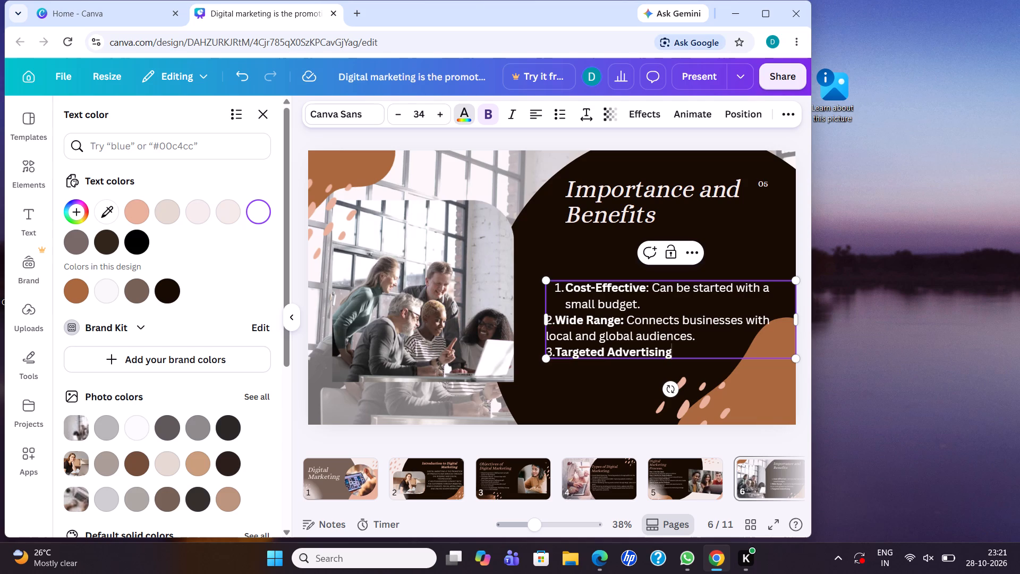
pyautogui.write(':')
pyautogui.press('space')
# Complete the third item in regular weight with "Reaches specific groups of customer.".
pyautogui.click(488, 114)
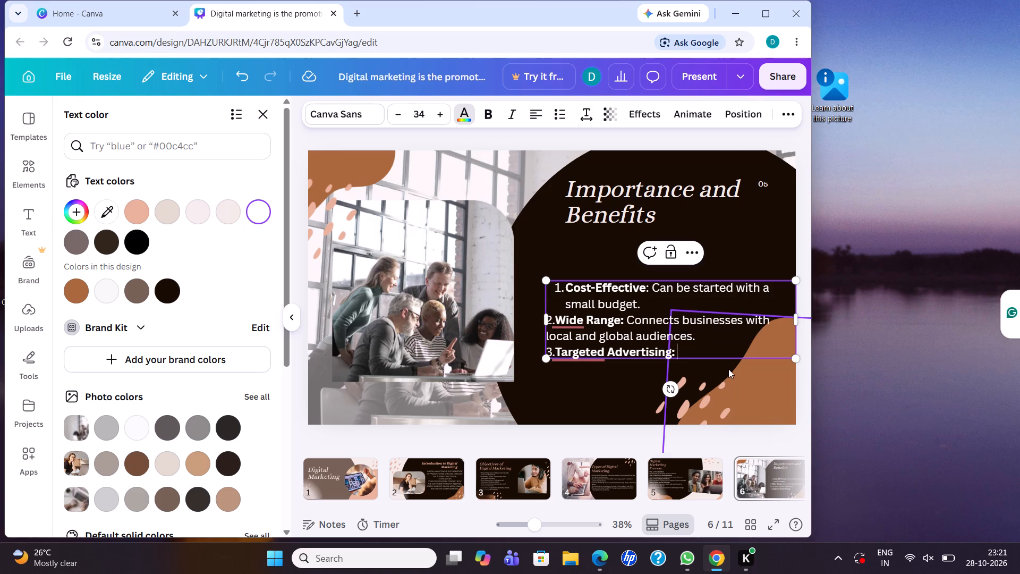
pyautogui.write('RE')
pyautogui.write('each')
pyautogui.write('es')
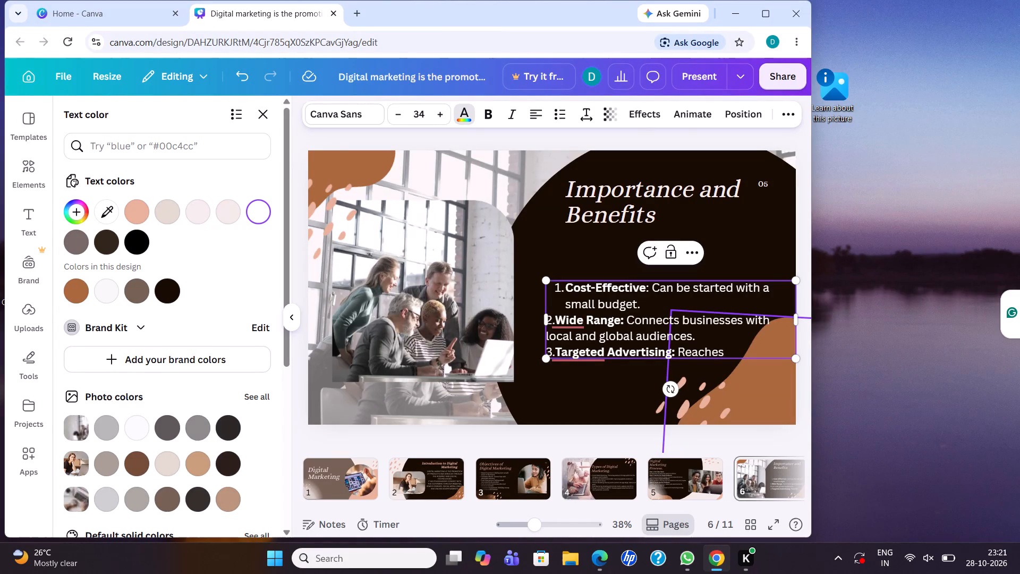
pyautogui.press('space')
pyautogui.write('specifi')
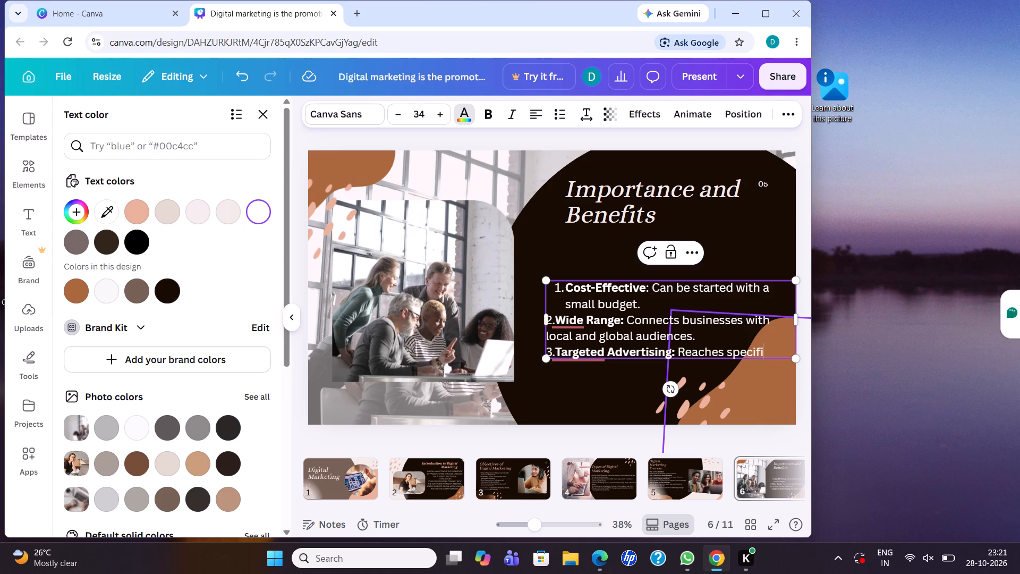
pyautogui.write('c grou')
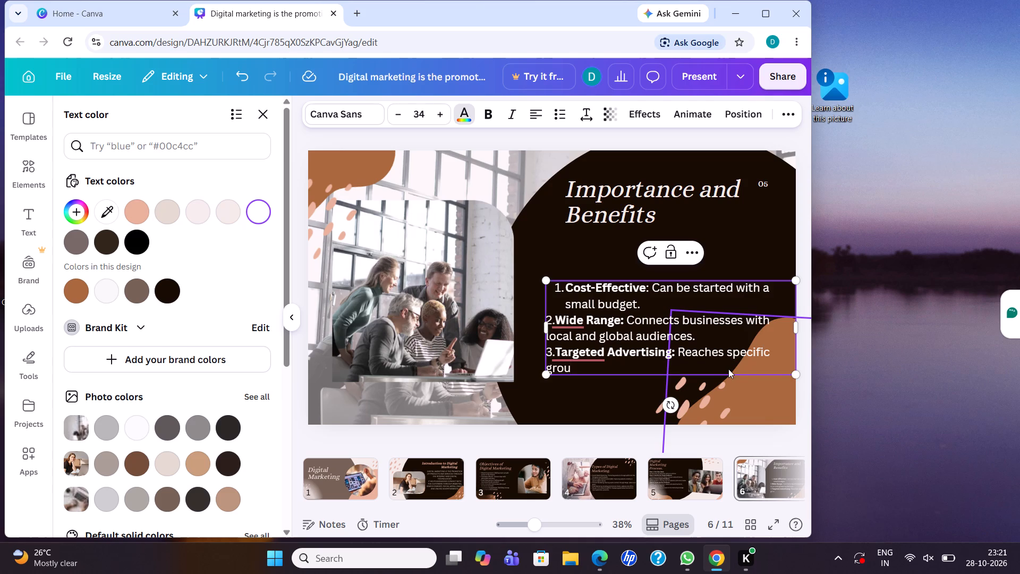
pyautogui.press('p')
pyautogui.write('s of')
pyautogui.press('space')
pyautogui.write('customer.')
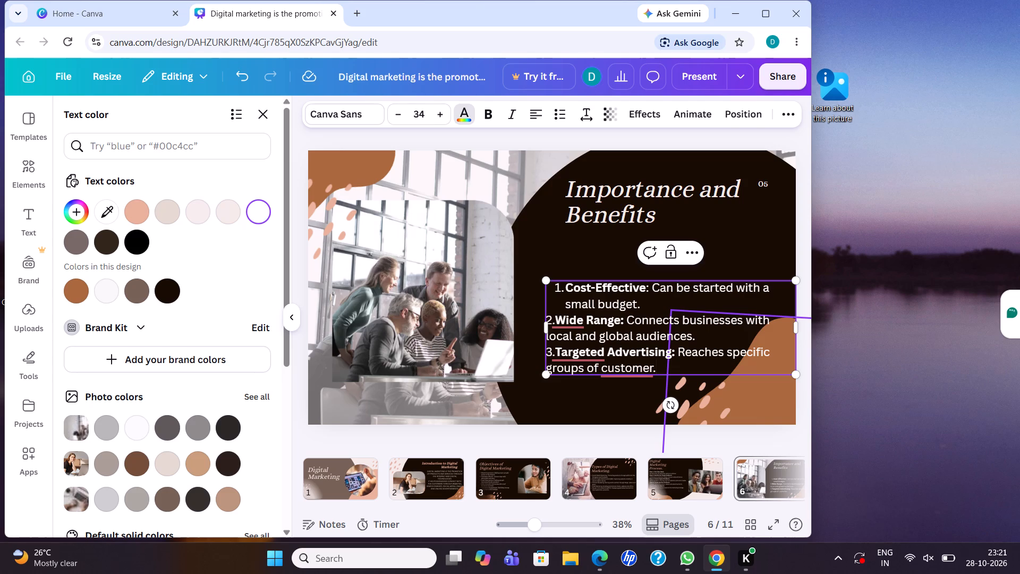
# Add a new line below the third item, numbered "4." with the bold label "Measurable Results:".
pyautogui.press('Return')
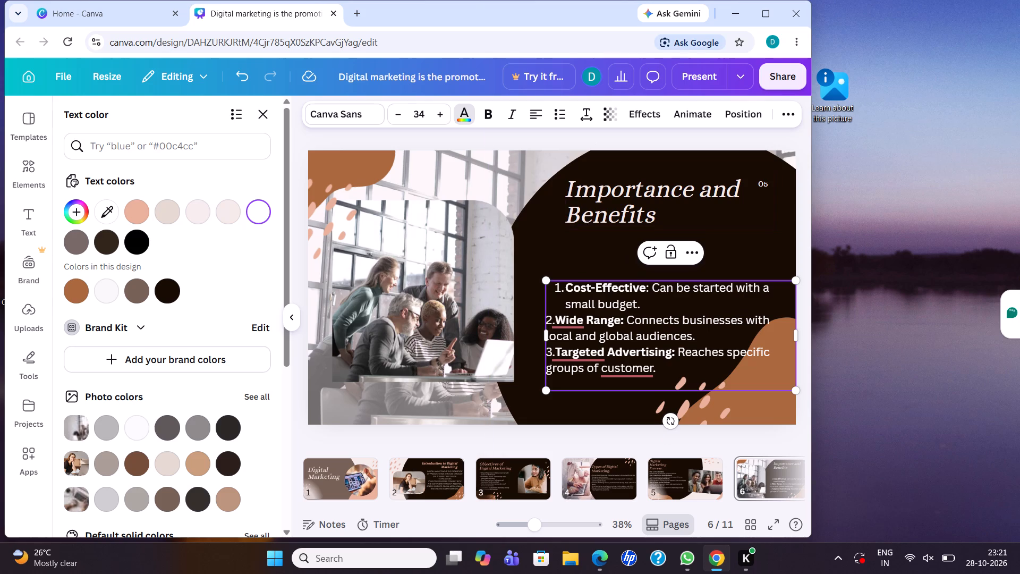
pyautogui.press('4')
pyautogui.press('.')
pyautogui.click(490, 108)
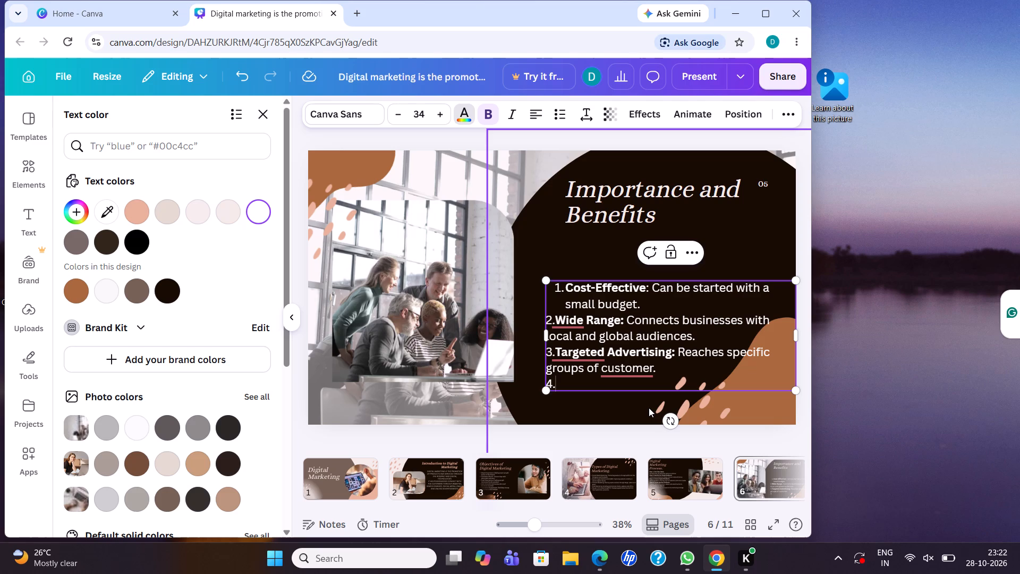
pyautogui.write('eas')
pyautogui.write('ura')
pyautogui.write('ble')
pyautogui.press('space')
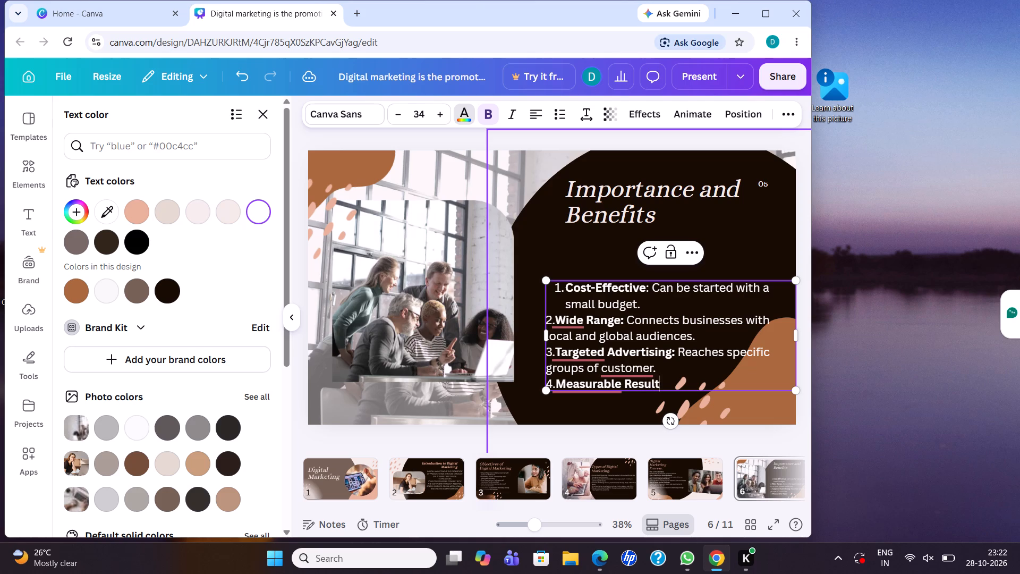
pyautogui.write(':')
pyautogui.press('space')
# Complete the fourth item in regular weight with "Helps track clicks , views and sales.".
pyautogui.click(487, 112)
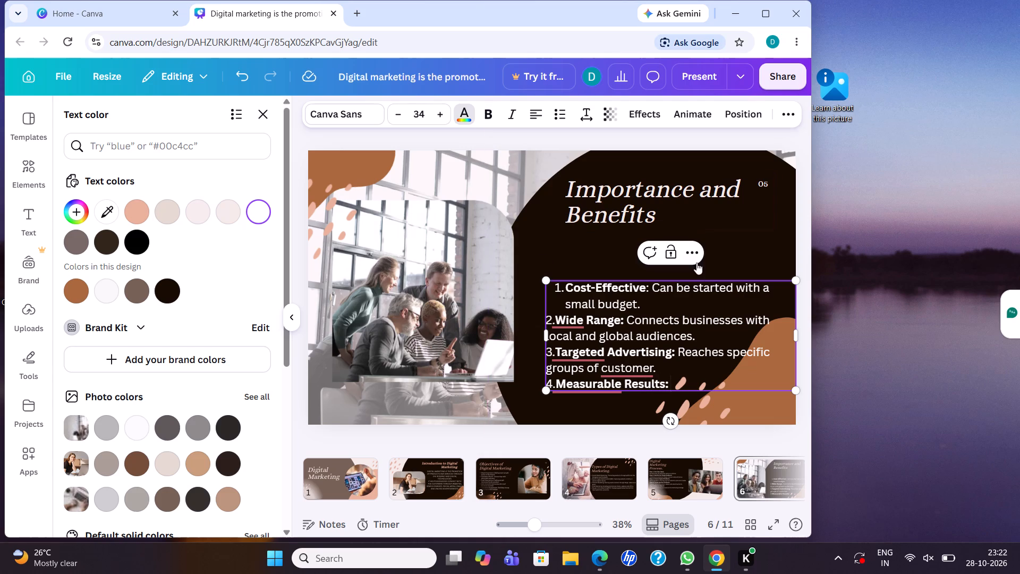
pyautogui.write('elps track')
pyautogui.press('space')
pyautogui.write('clickks')
pyautogui.press('BackSpace')
pyautogui.press('BackSpace')
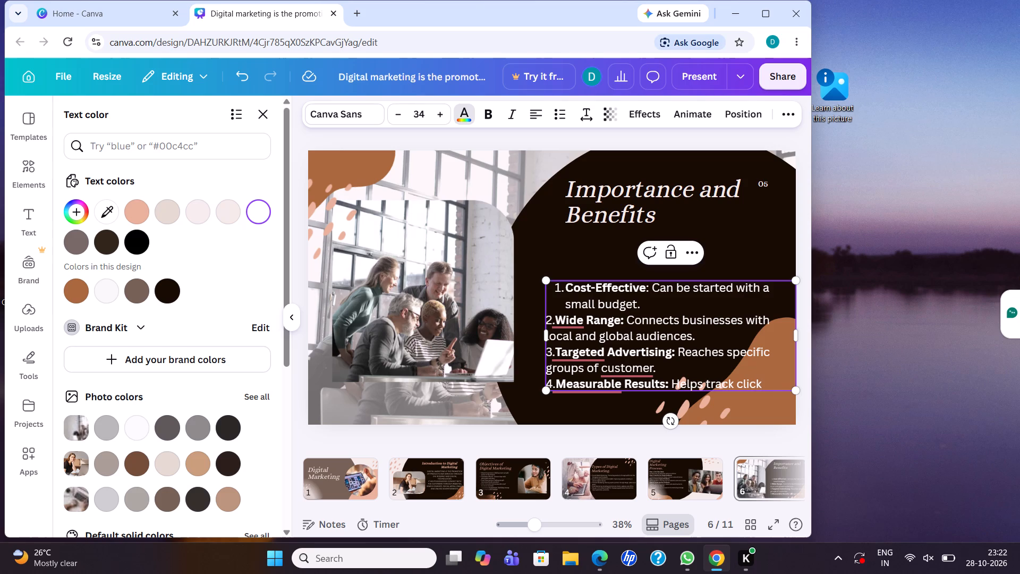
pyautogui.write('s')
pyautogui.press('space')
pyautogui.write(',')
pyautogui.press('space')
pyautogui.write('vie')
pyautogui.press('w')
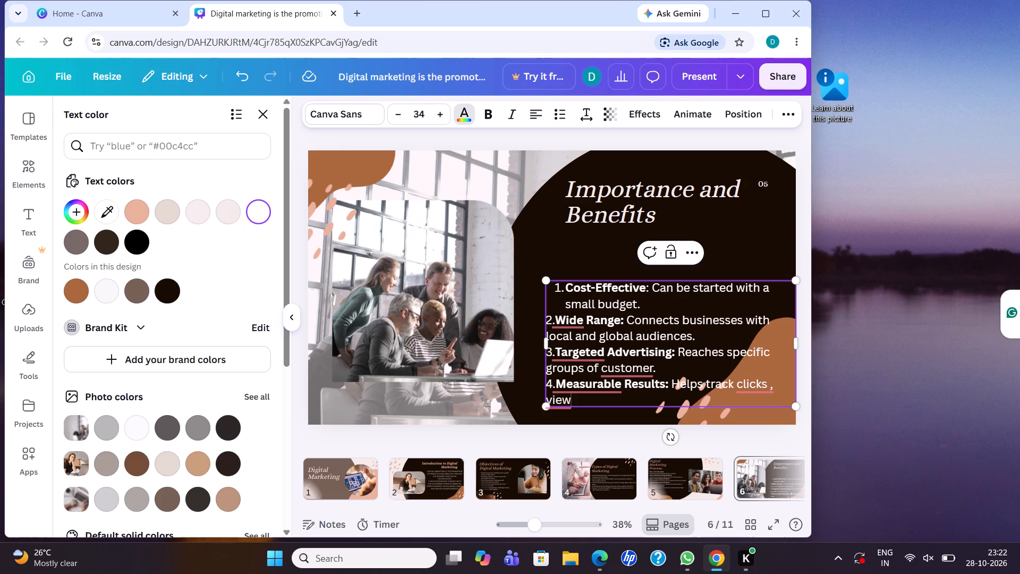
pyautogui.write('s')
pyautogui.press('space')
pyautogui.write('and sales')
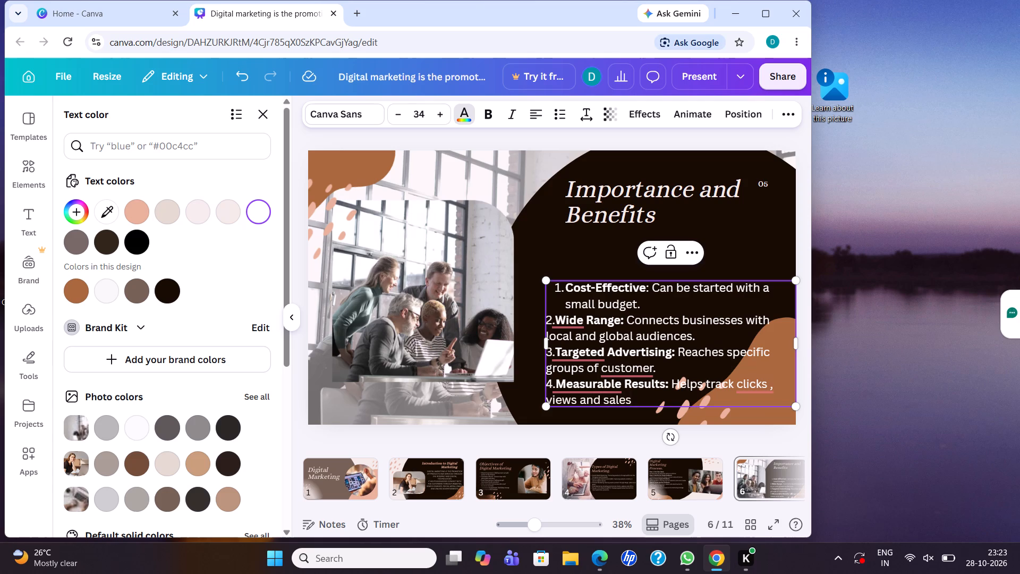
pyautogui.press(',')
pyautogui.press('BackSpace')
pyautogui.press('.')
# Remove the automatic list marker from the "Cost-Effective" line and number it manually as "1.".
pyautogui.click(555, 285)
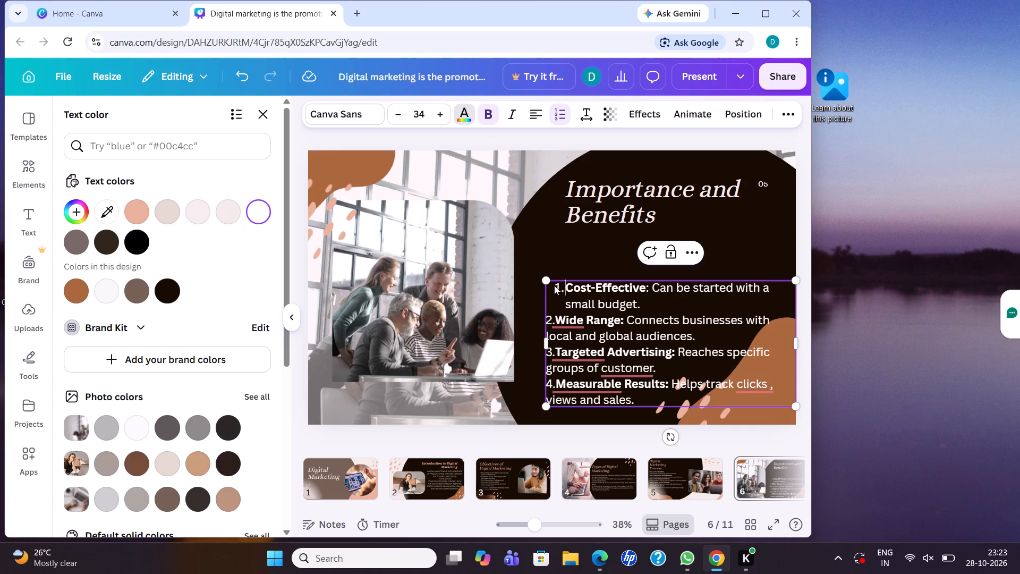
pyautogui.click(549, 286)
pyautogui.press('BackSpace')
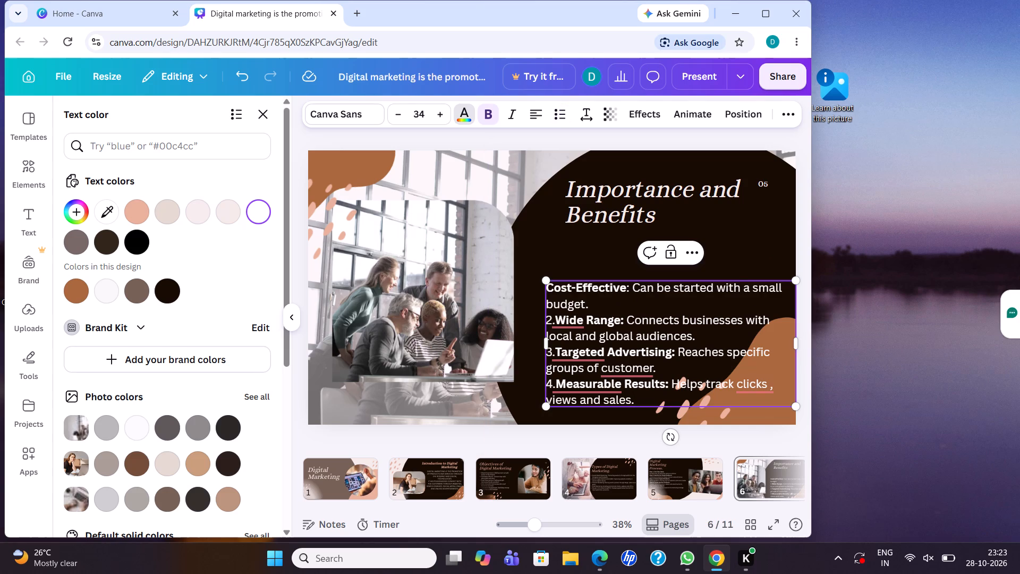
pyautogui.press('1')
pyautogui.press('.')
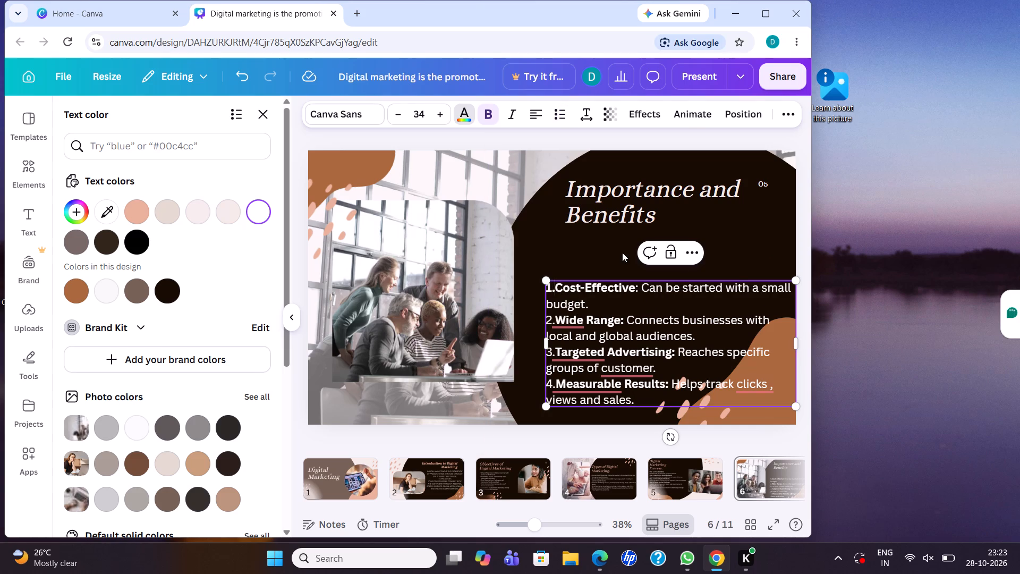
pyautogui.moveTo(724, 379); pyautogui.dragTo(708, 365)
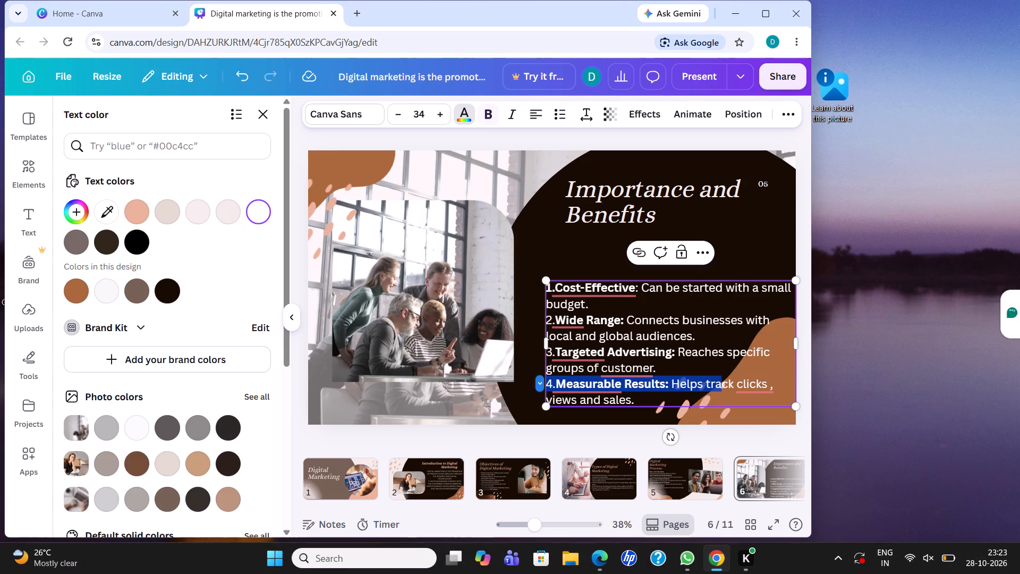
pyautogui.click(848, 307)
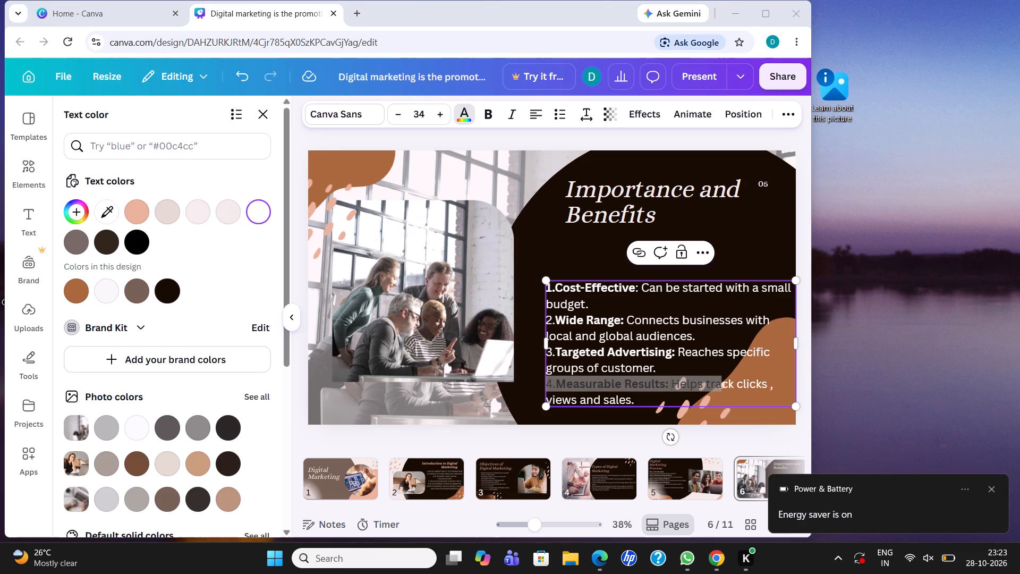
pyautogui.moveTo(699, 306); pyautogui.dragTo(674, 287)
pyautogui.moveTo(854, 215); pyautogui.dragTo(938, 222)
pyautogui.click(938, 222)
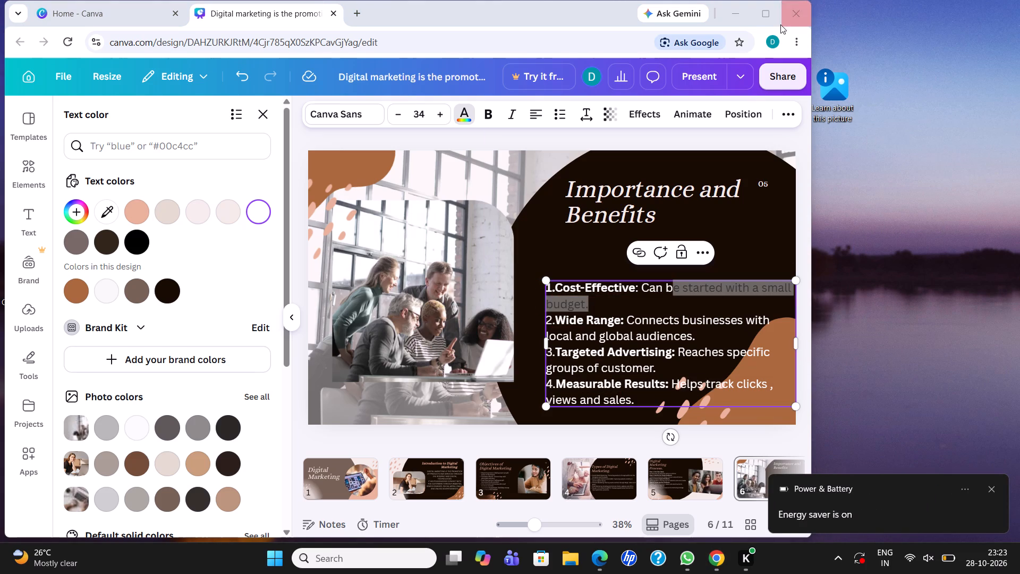
# Maximize the browser window.
pyautogui.click(772, 24)
pyautogui.click(759, 13)
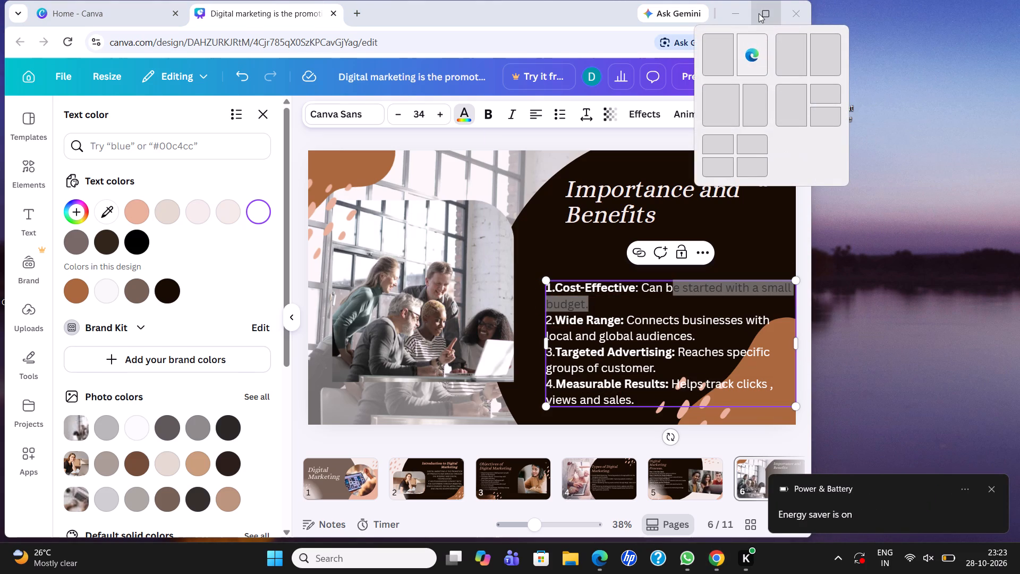
# Move the numbered list text box up and slightly left, directly beneath the slide heading and clear of the brown shape's dashes.
pyautogui.moveTo(861, 340); pyautogui.dragTo(852, 338)
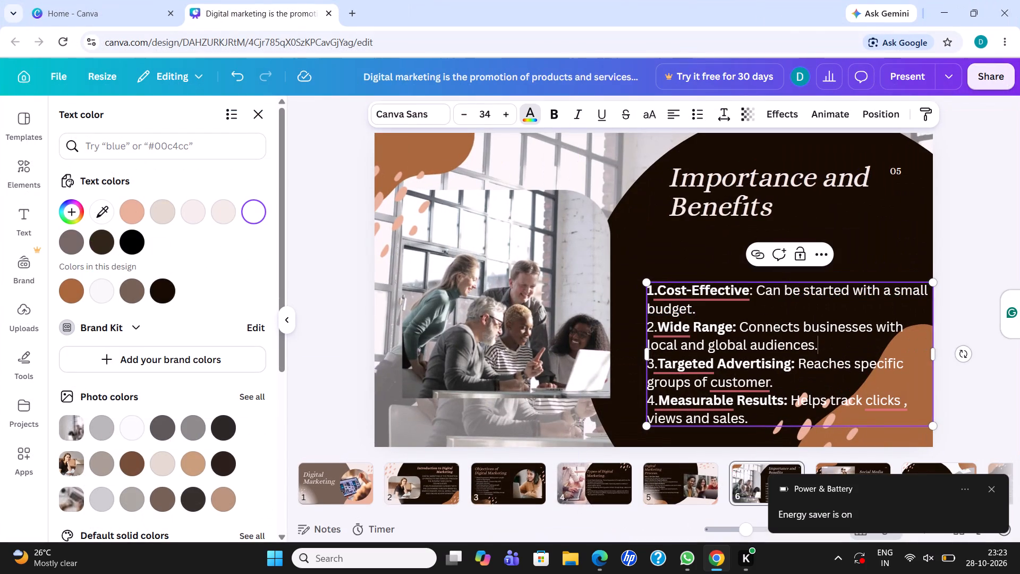
pyautogui.moveTo(852, 338); pyautogui.dragTo(823, 324)
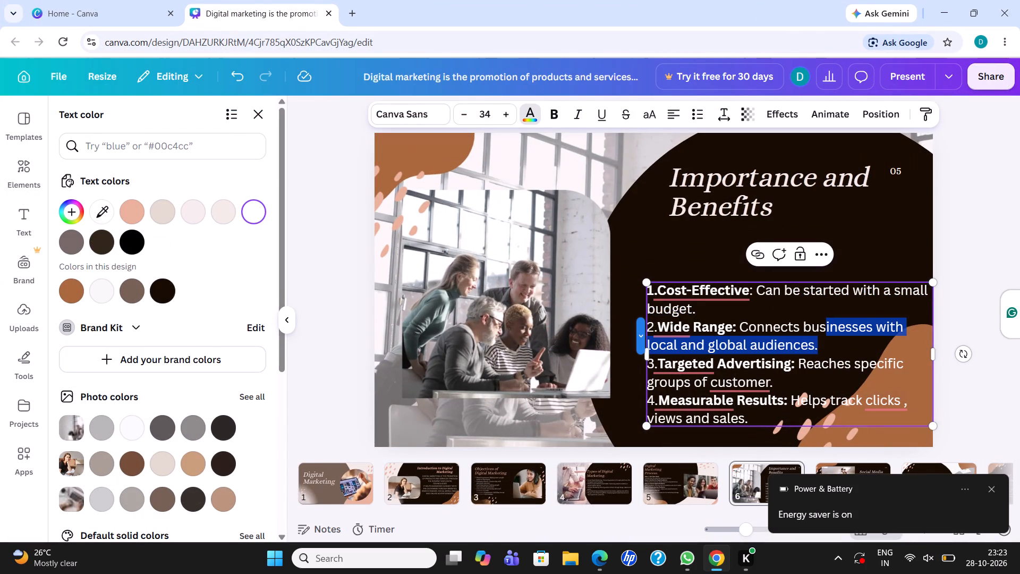
pyautogui.moveTo(832, 427); pyautogui.dragTo(819, 407)
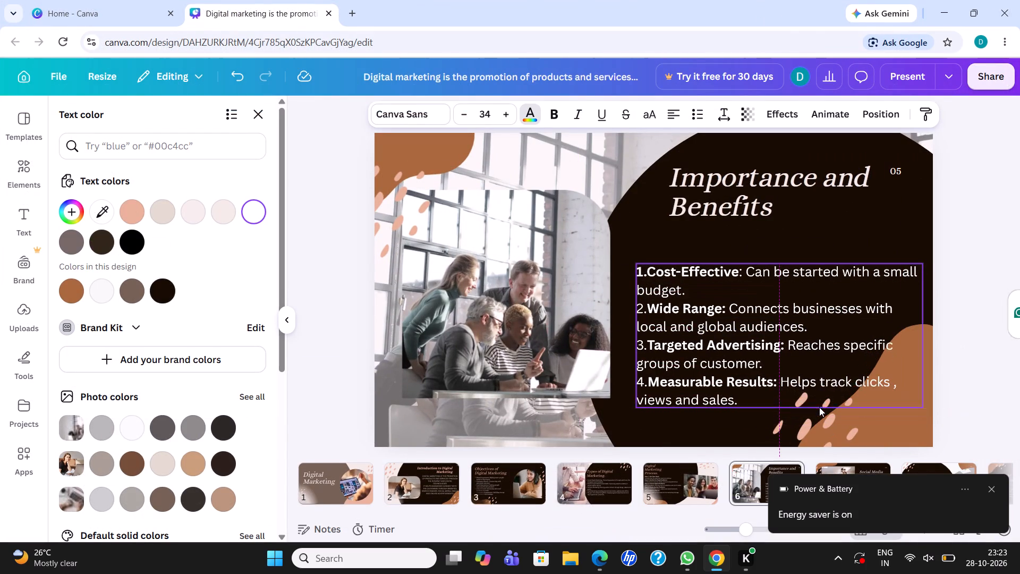
pyautogui.moveTo(819, 407); pyautogui.dragTo(806, 380)
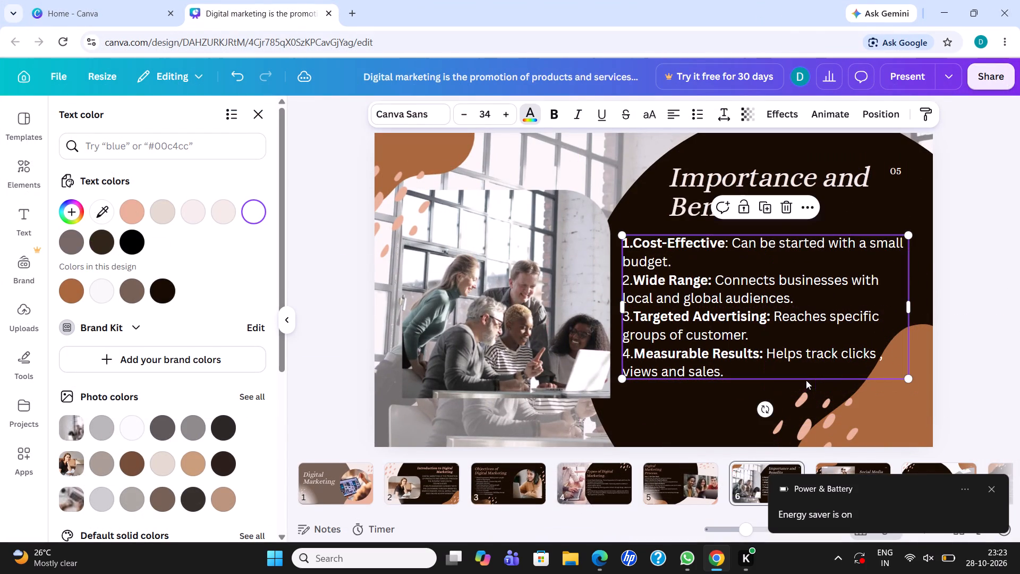
# Recolor the "Importance and Benefits" heading to pastel orange #e8b19a.
pyautogui.click(815, 187)
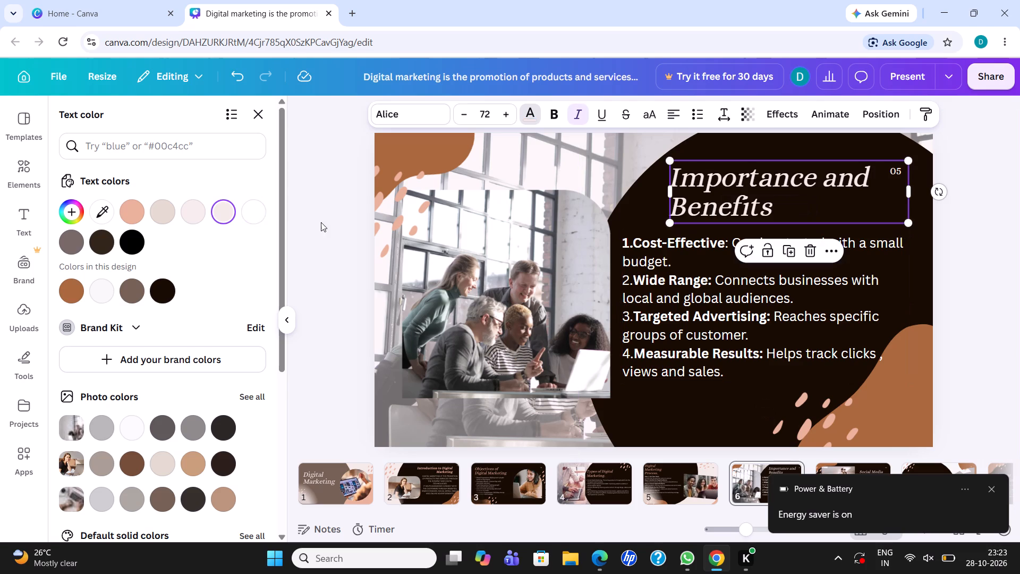
pyautogui.click(137, 217)
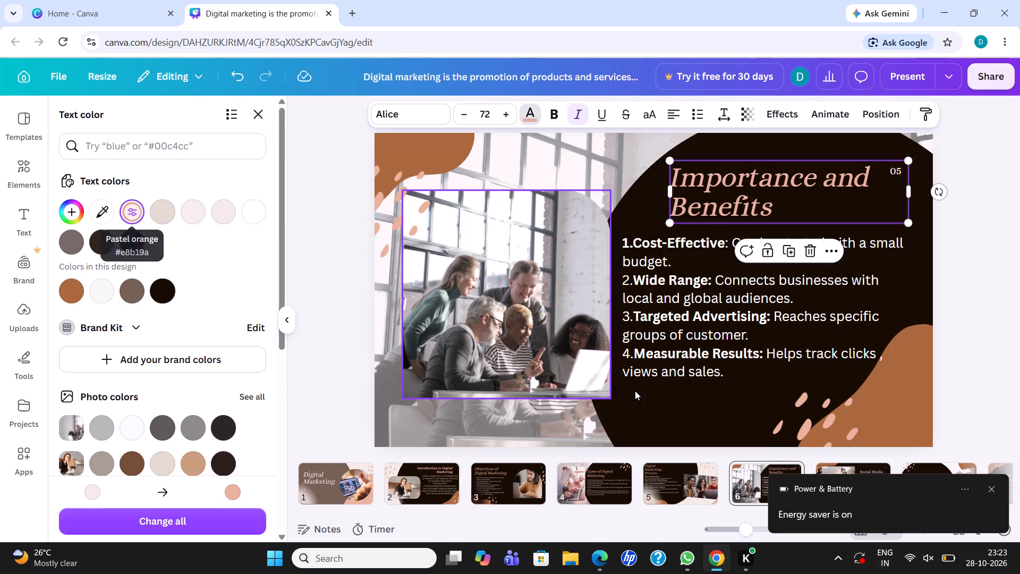
pyautogui.click(1010, 251)
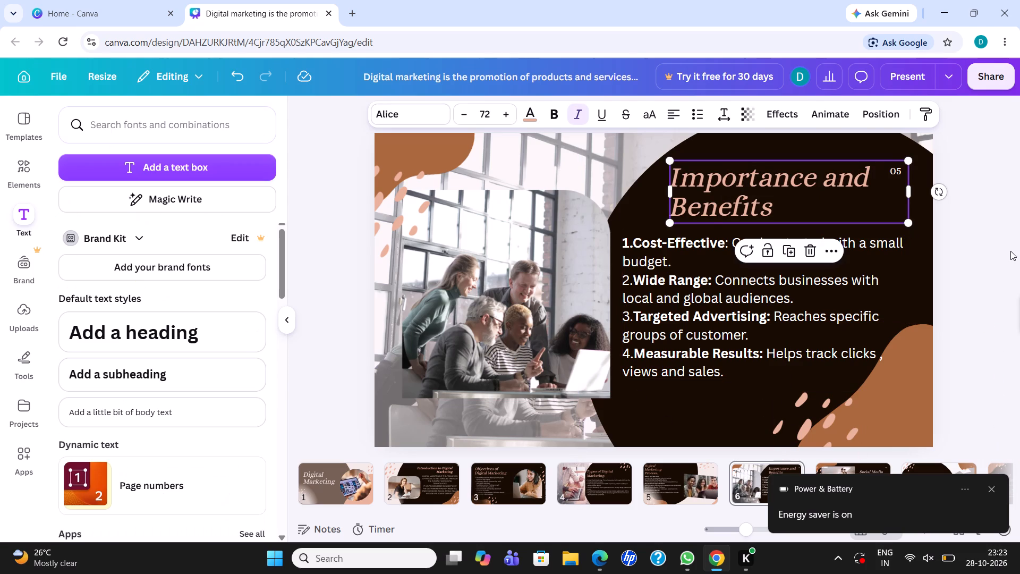
# Move the slide number "05" up and slightly right, above the heading near the slide's upper-right corner.
pyautogui.moveTo(891, 171); pyautogui.dragTo(893, 163)
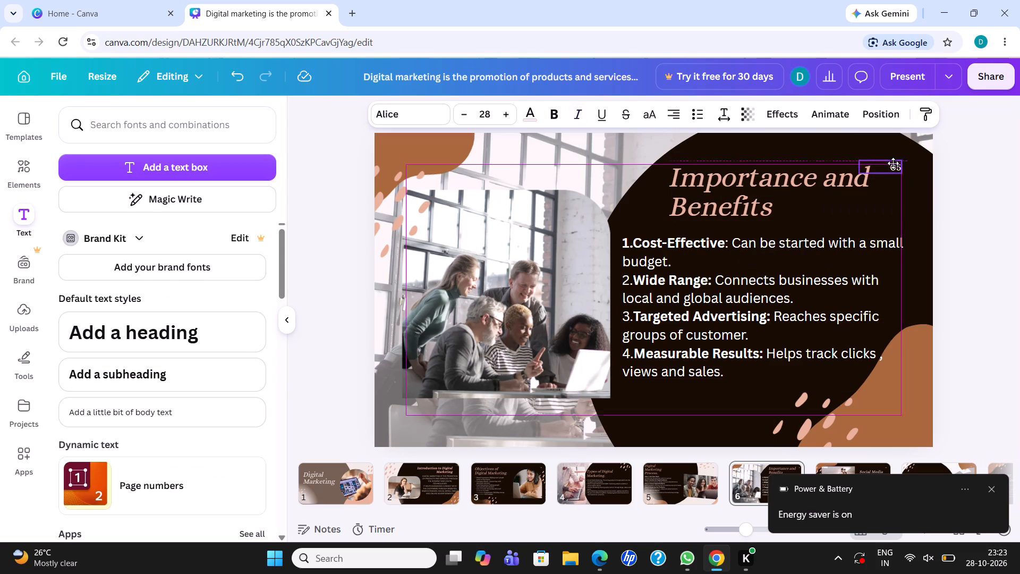
pyautogui.moveTo(893, 163); pyautogui.dragTo(904, 154)
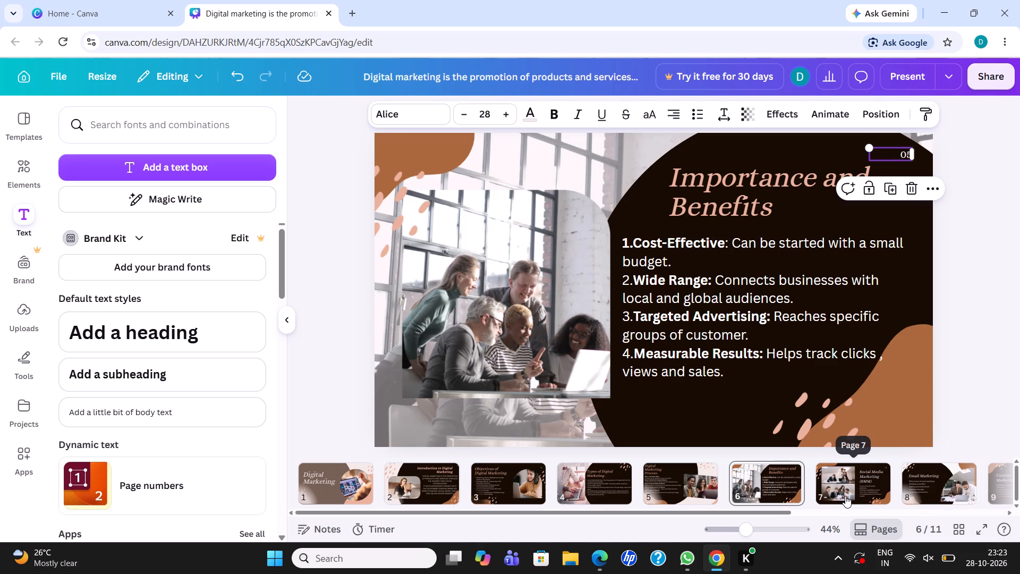
# Go to slide 7, Social Media Marketing (SMM).
pyautogui.click(849, 471)
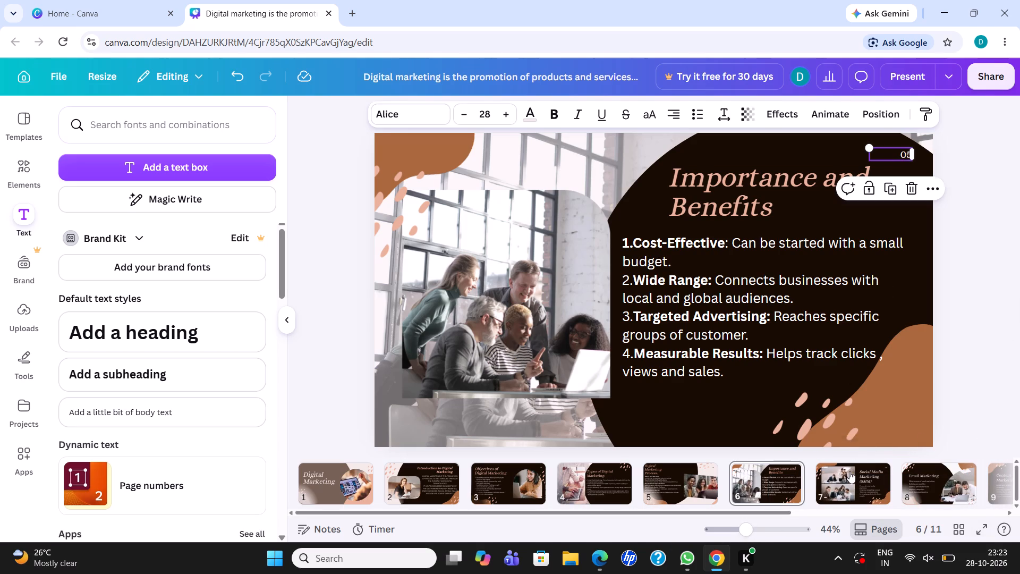
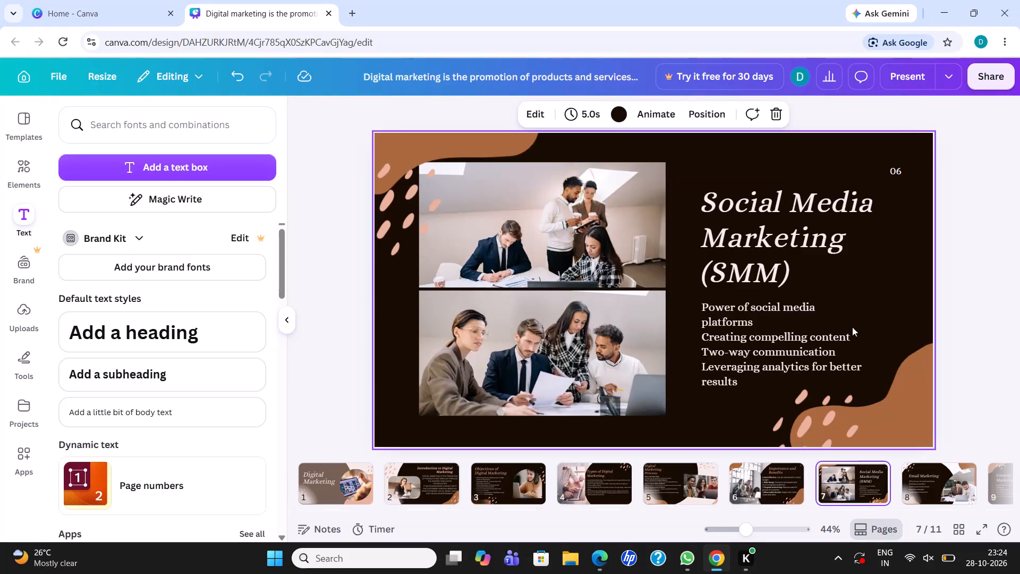
# Replace slide 7's heading text with "Challenges of Digital Marketing".
pyautogui.click(813, 276)
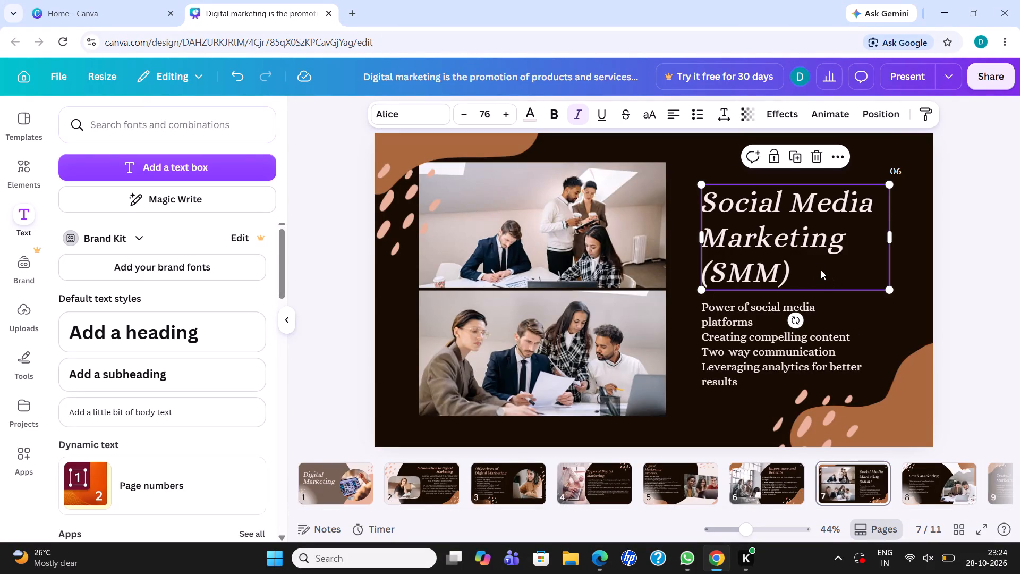
pyautogui.click(811, 267)
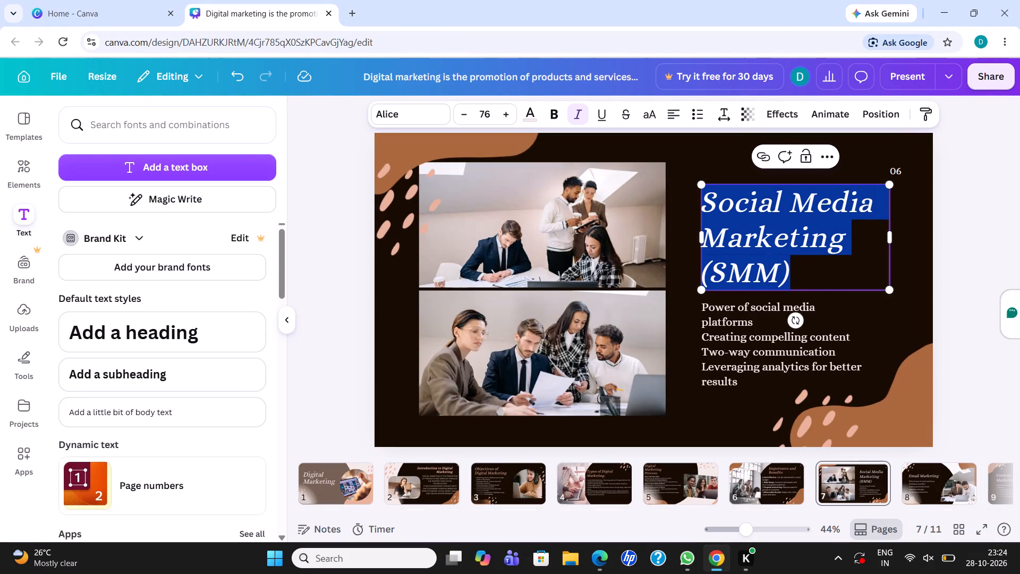
pyautogui.press('BackSpace')
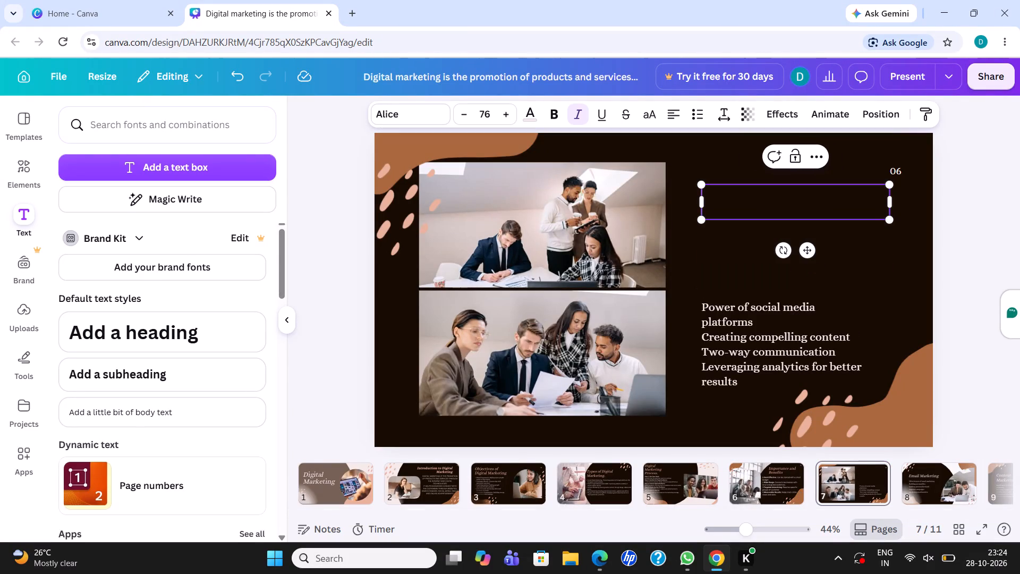
pyautogui.write('hallenges')
pyautogui.press('space')
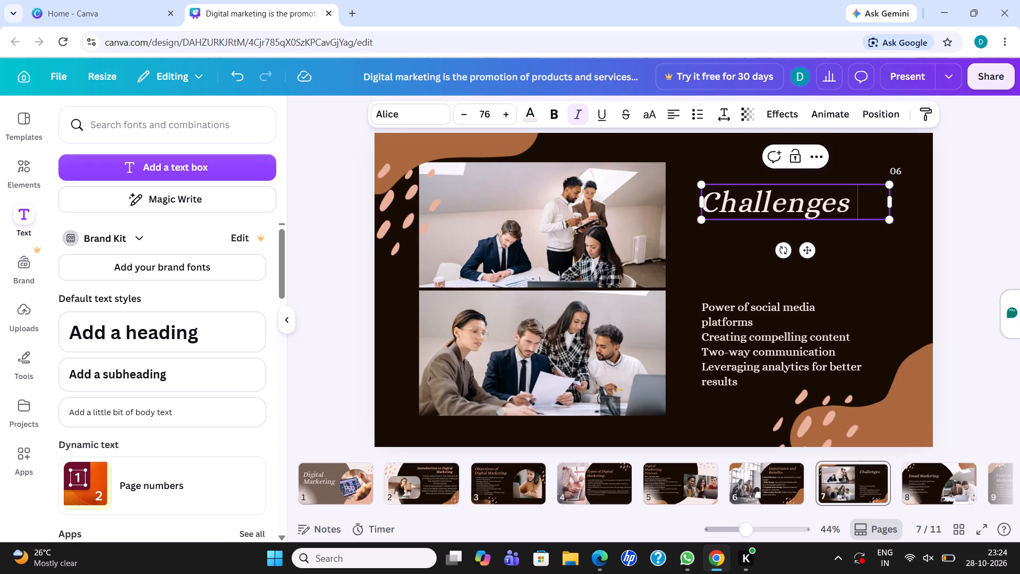
pyautogui.write('of')
pyautogui.press('space')
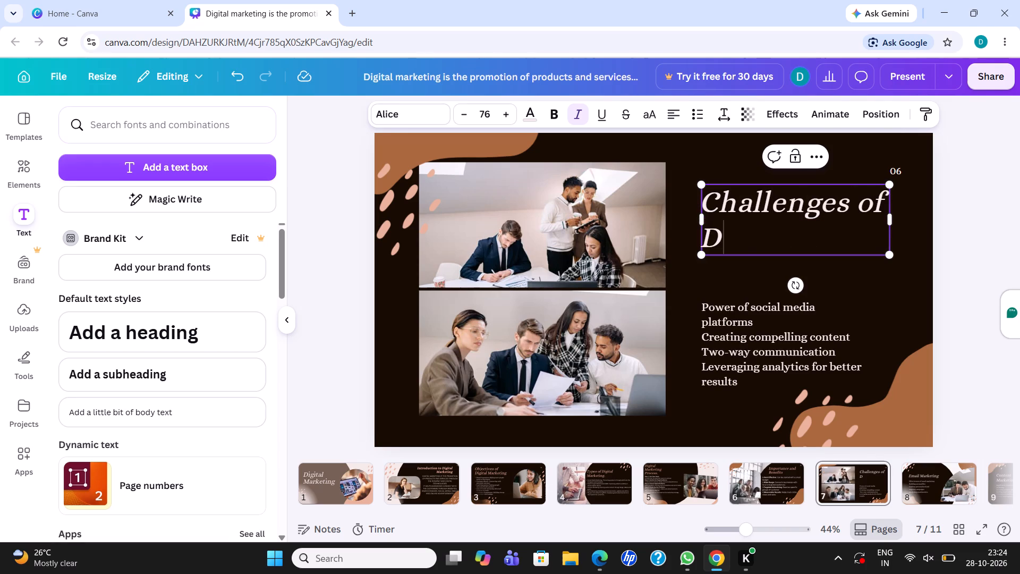
pyautogui.write('igital')
pyautogui.press('space')
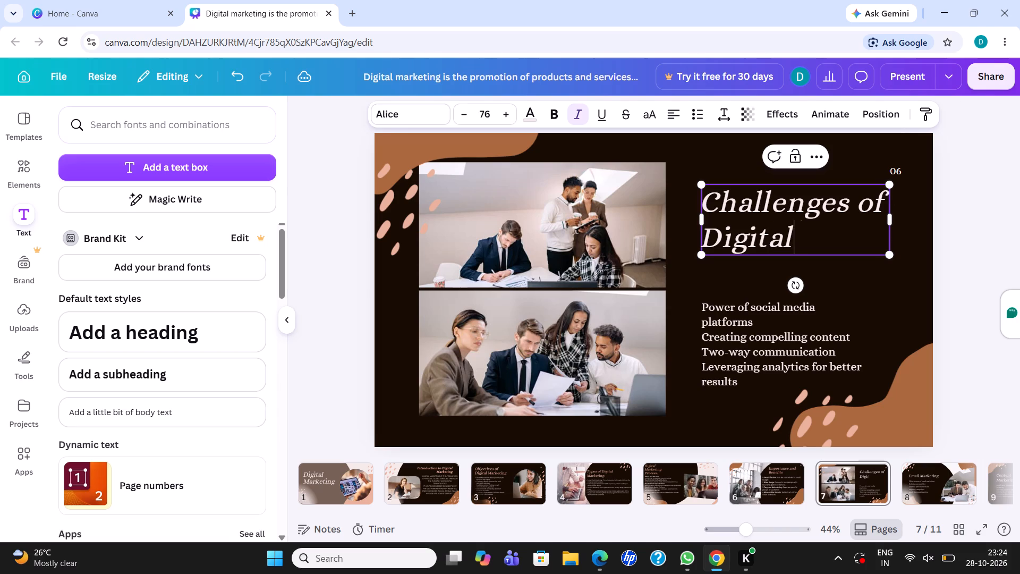
pyautogui.write('arketi')
pyautogui.write('ng')
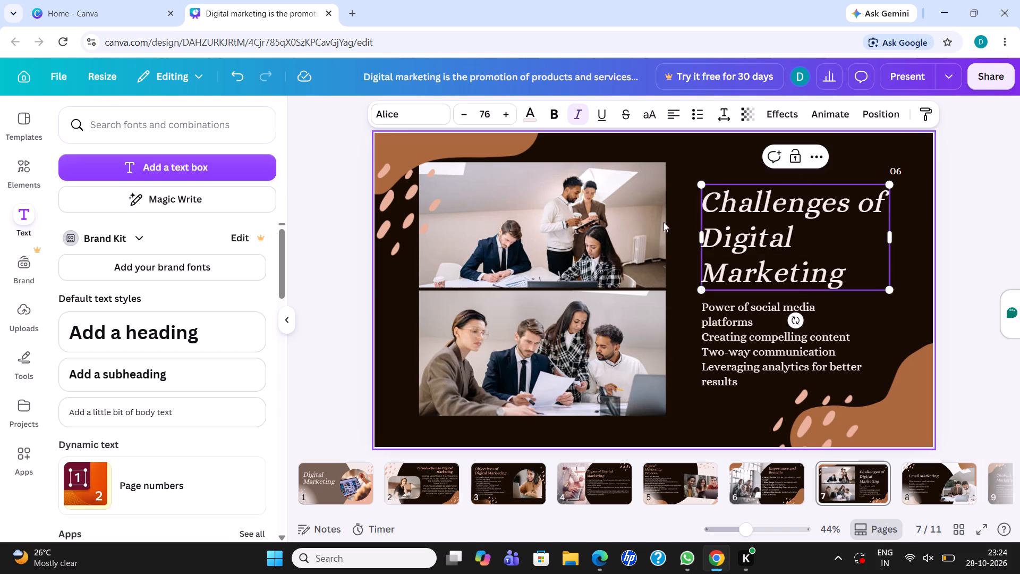
# Delete the two office meeting photos from the slide's upper and lower frames, keeping the frames empty.
pyautogui.click(608, 233)
pyautogui.click(554, 318)
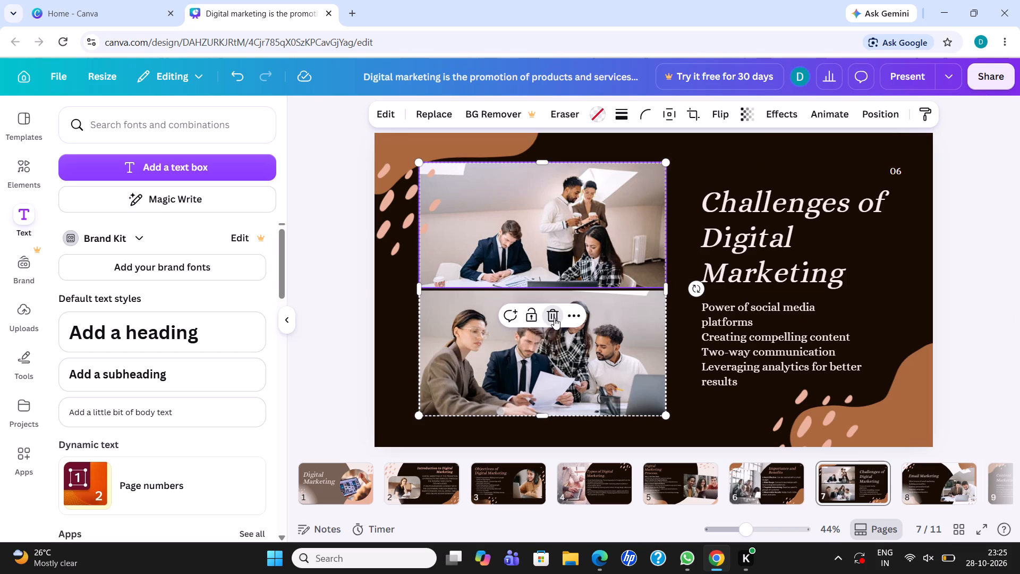
pyautogui.click(560, 349)
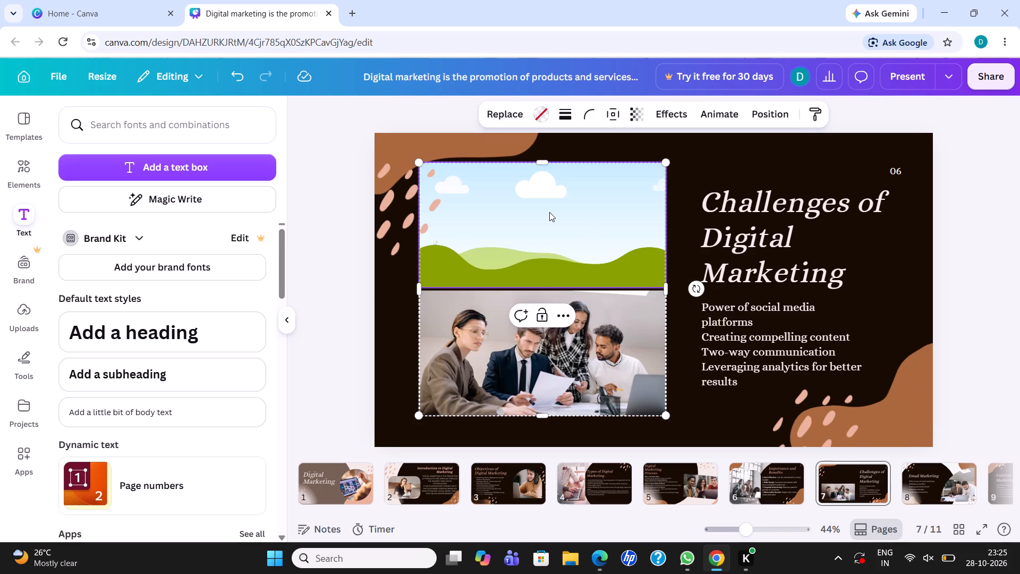
pyautogui.click(533, 354)
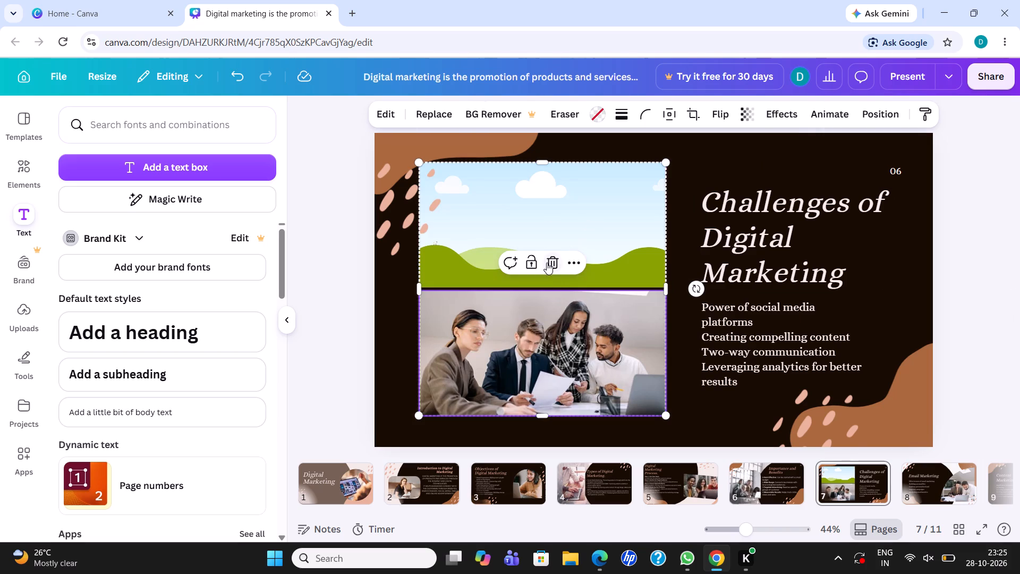
pyautogui.click(547, 263)
pyautogui.click(547, 293)
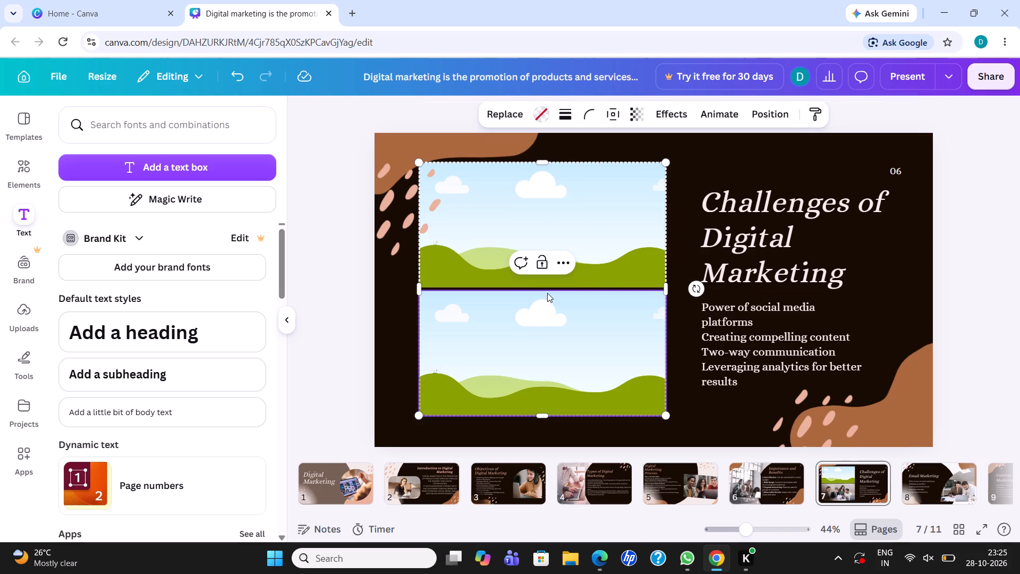
# Search the photos for "digital marketing challenges" and place the "#challenge" phone photo in the upper frame.
pyautogui.click(23, 176)
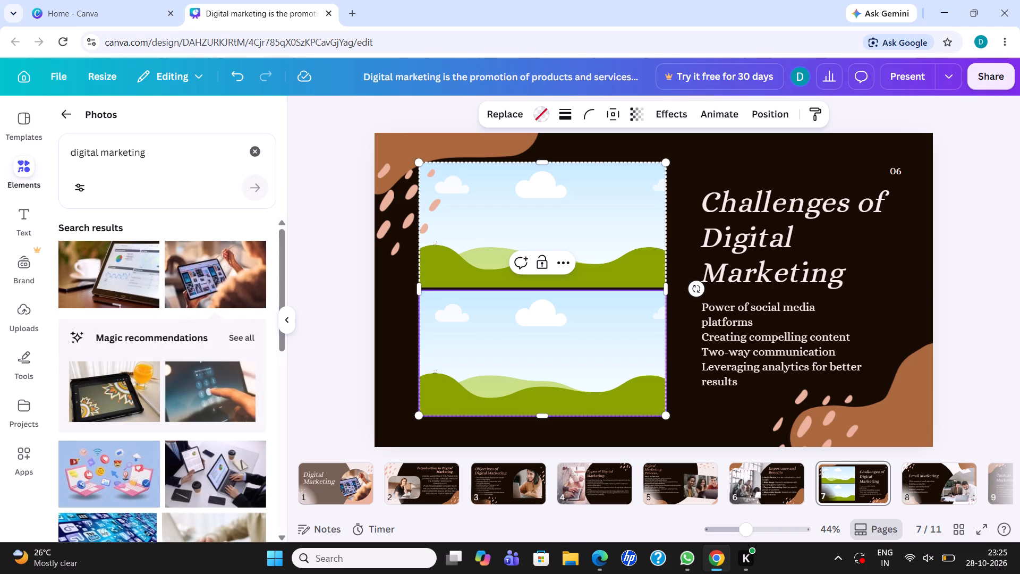
pyautogui.click(176, 147)
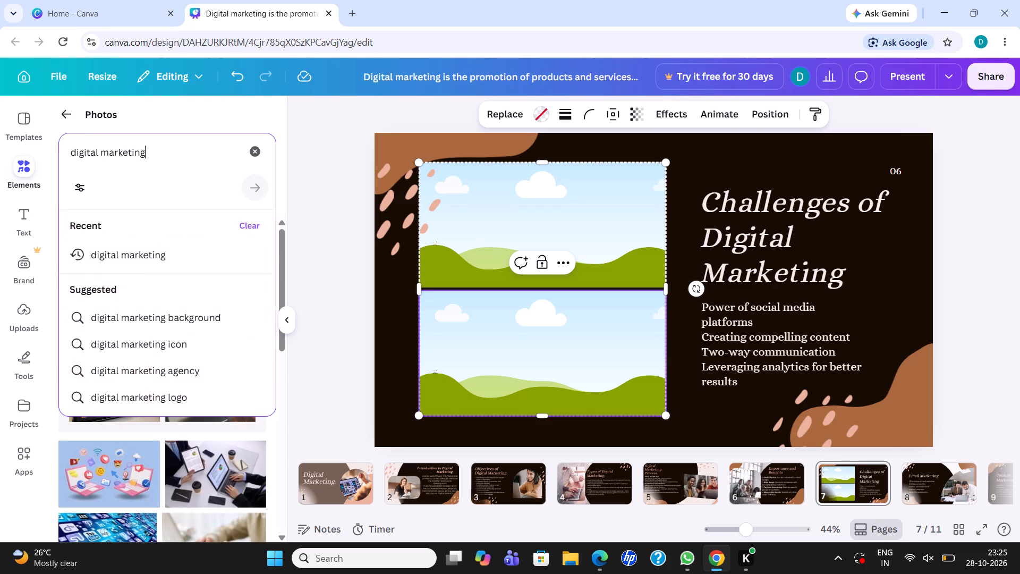
pyautogui.press('space')
pyautogui.write('challenges')
pyautogui.press('Return')
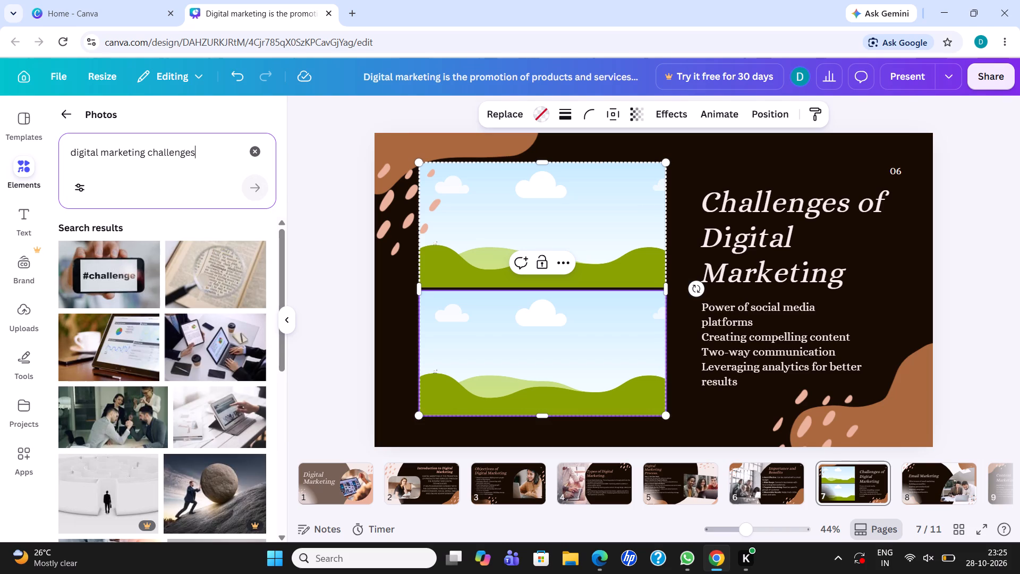
pyautogui.click(111, 280)
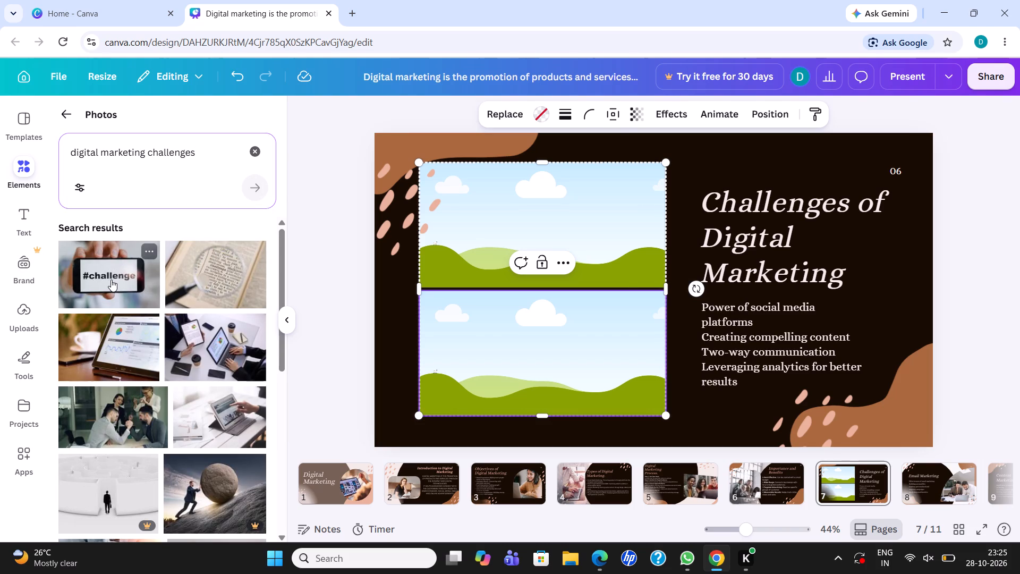
pyautogui.moveTo(598, 280); pyautogui.dragTo(507, 247)
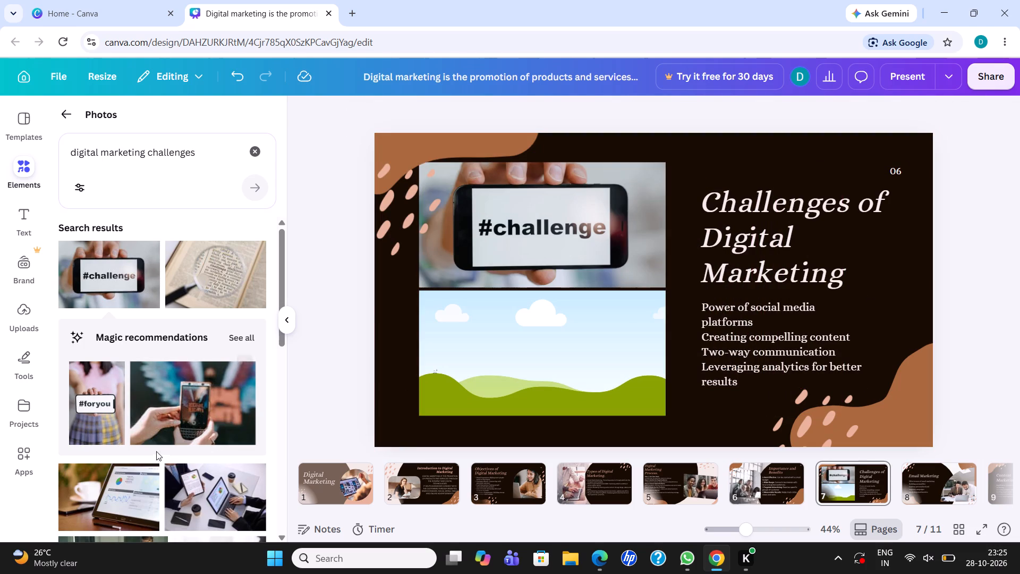
# Find the photo of miniature figures on a market chart among the results and place it in the lower frame.
pyautogui.tripleClick(282, 537)
pyautogui.click(282, 537)
pyautogui.click(282, 537)
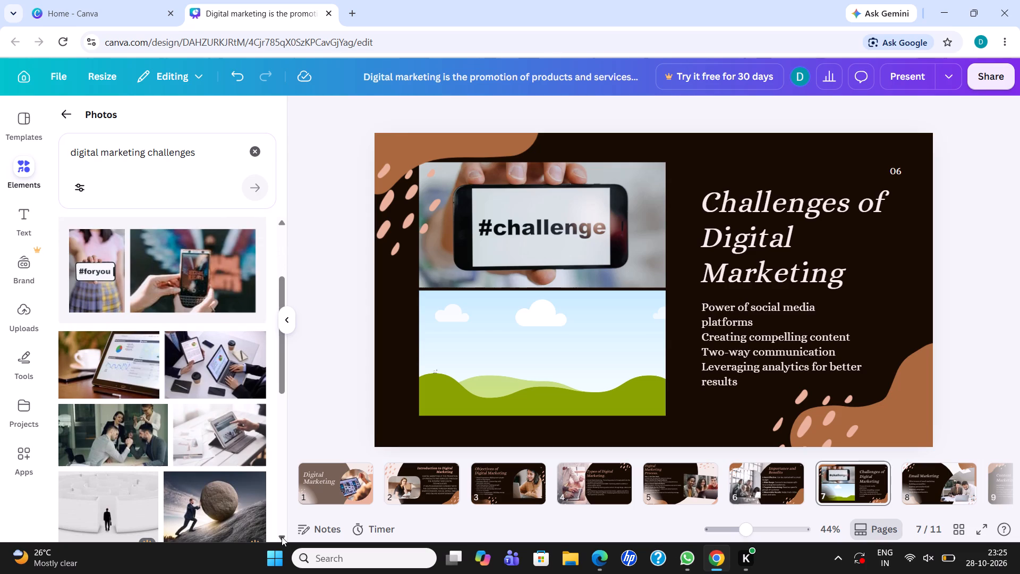
pyautogui.doubleClick(282, 537)
pyautogui.doubleClick(282, 537)
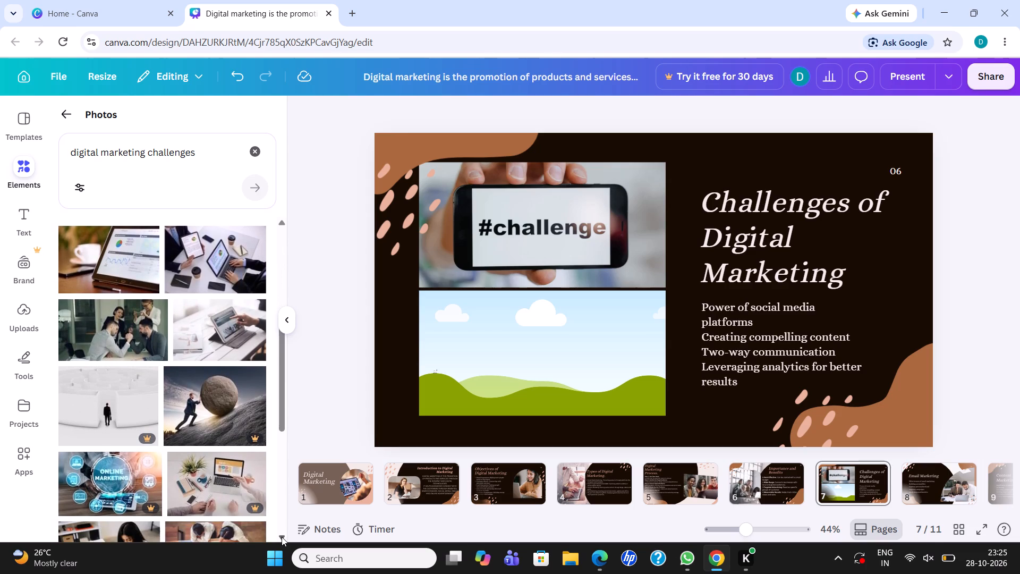
pyautogui.click(282, 537)
pyautogui.click(282, 537)
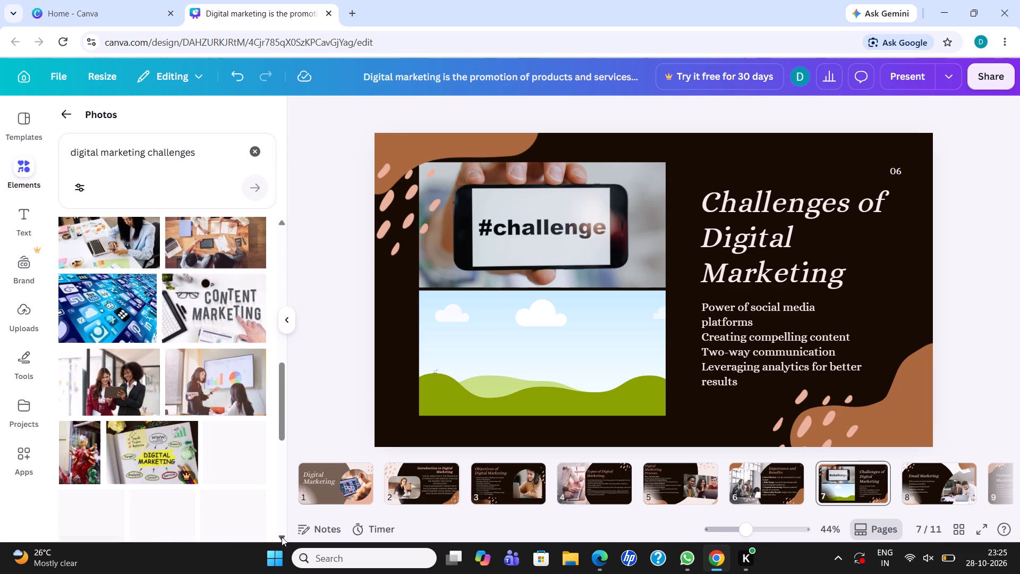
pyautogui.doubleClick(282, 537)
pyautogui.click(282, 537)
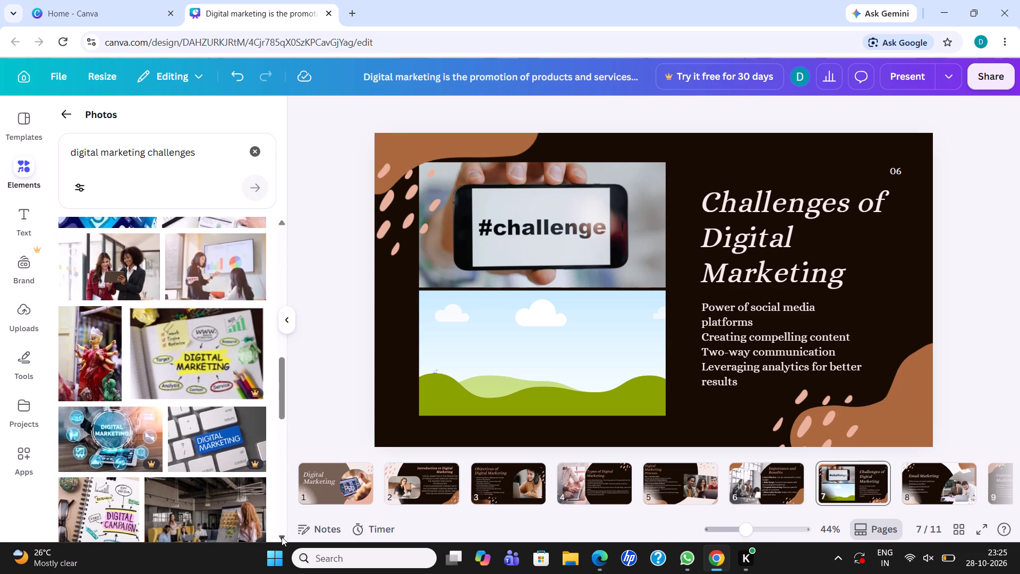
pyautogui.click(282, 537)
pyautogui.tripleClick(282, 537)
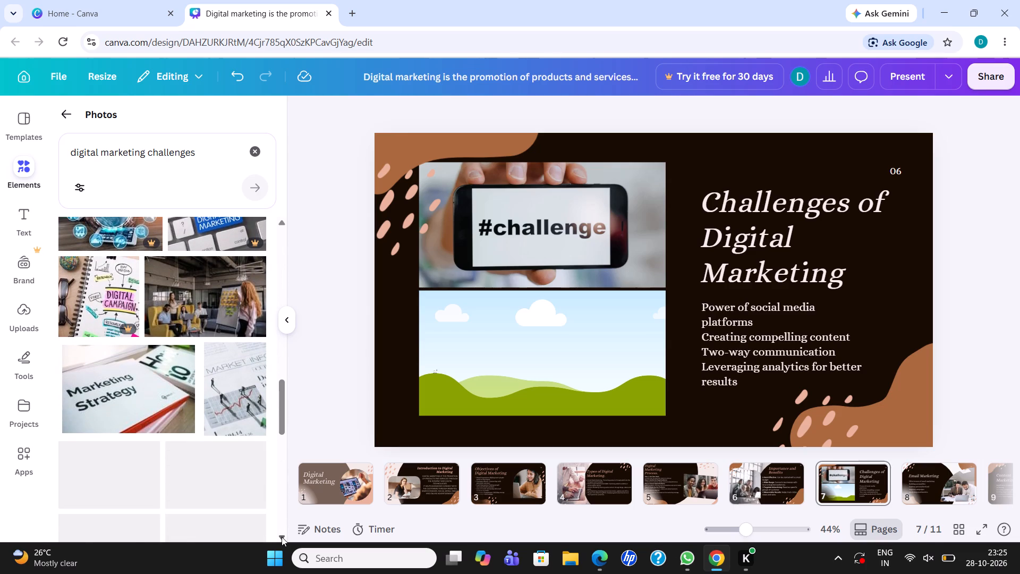
pyautogui.click(282, 537)
pyautogui.doubleClick(282, 537)
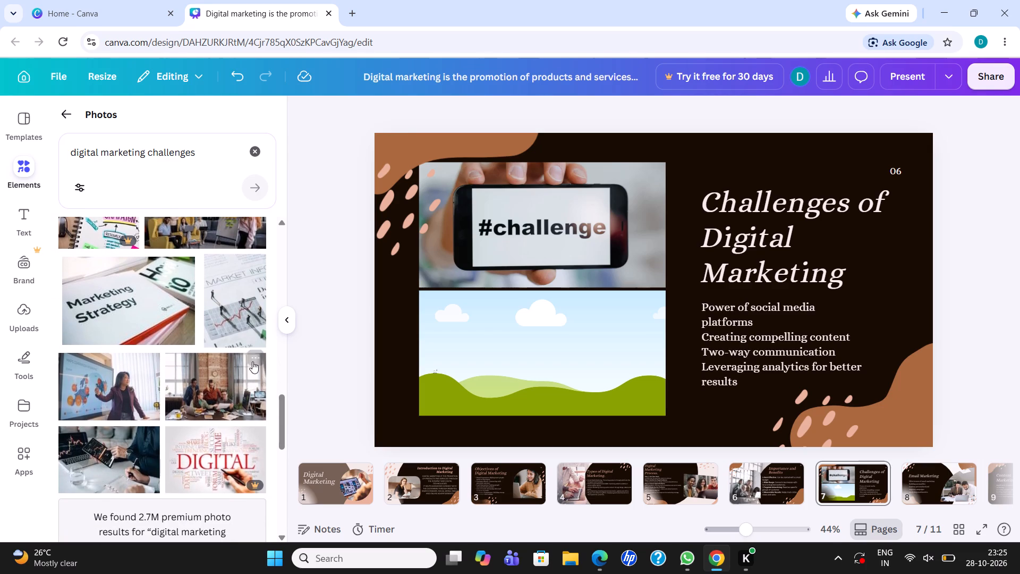
pyautogui.click(229, 294)
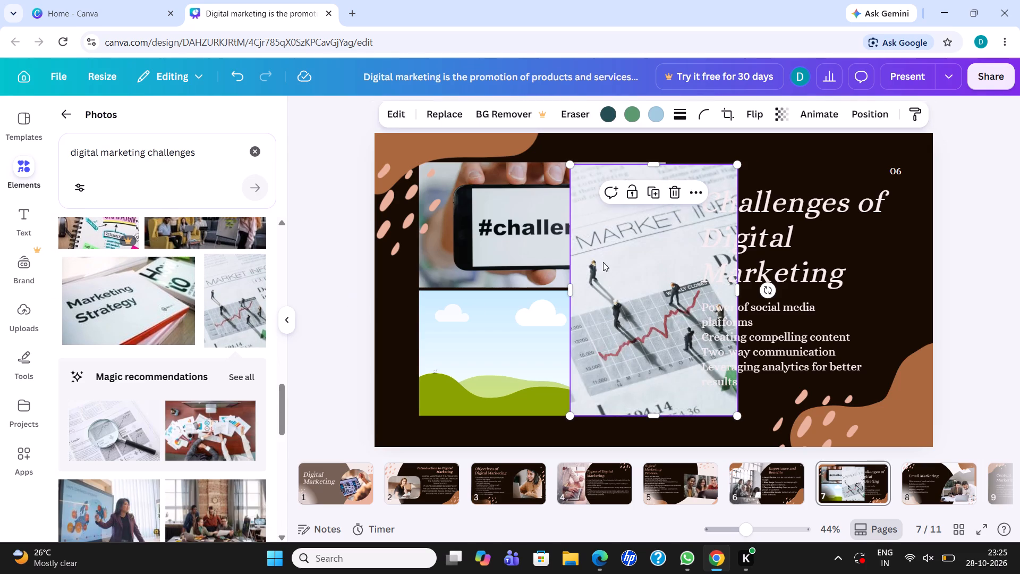
pyautogui.moveTo(609, 275); pyautogui.dragTo(516, 336)
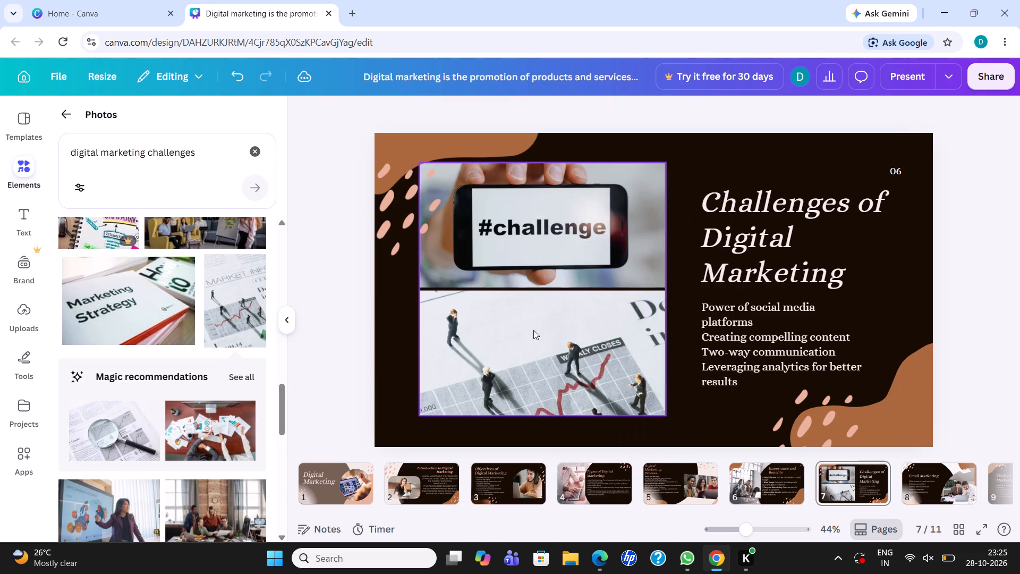
# Move the "Challenges of Digital Marketing" heading up and slightly left, close beside the upper photo.
pyautogui.click(750, 335)
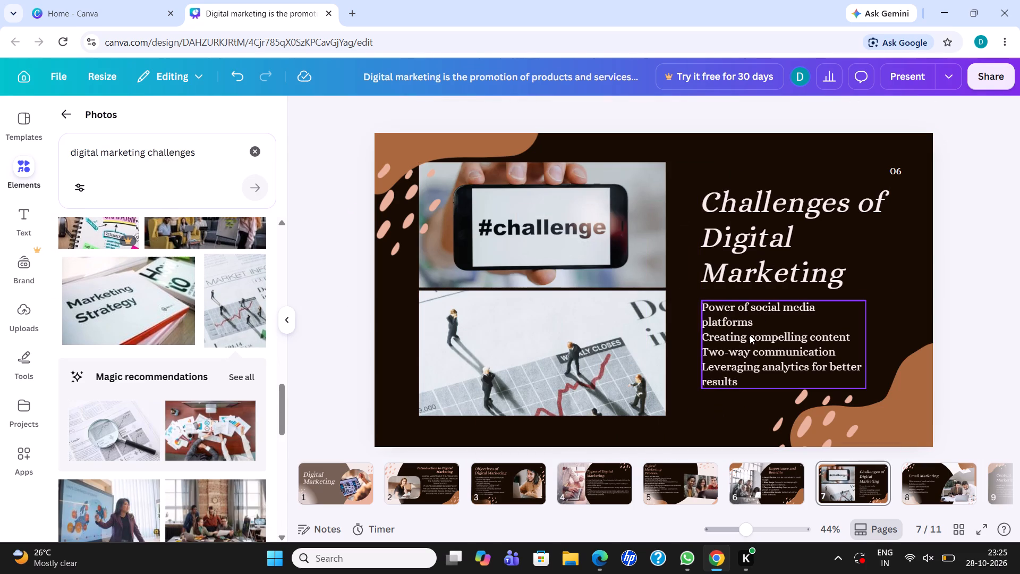
pyautogui.moveTo(764, 248); pyautogui.dragTo(743, 220)
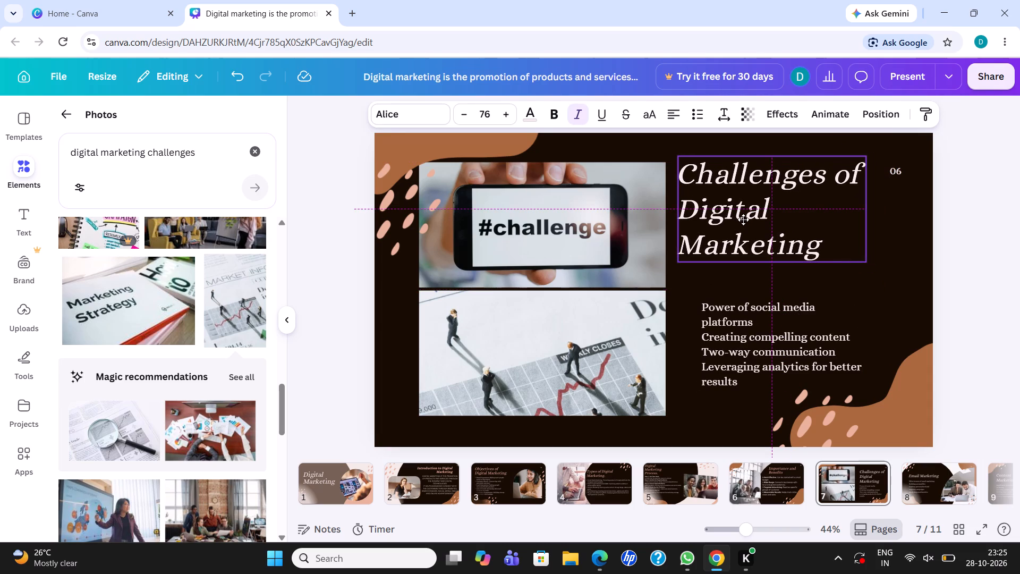
pyautogui.moveTo(743, 220); pyautogui.dragTo(743, 210)
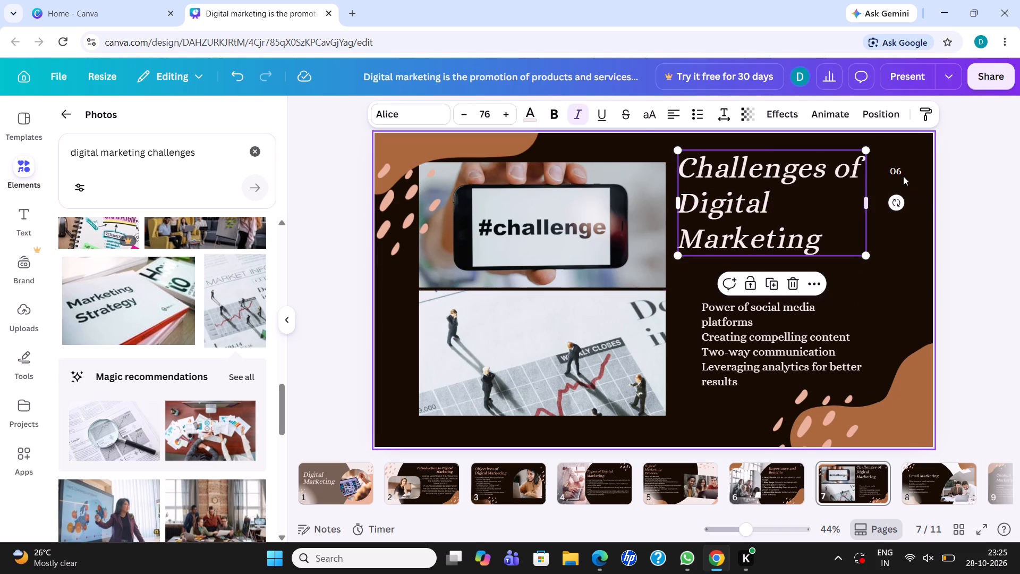
# Move the slide number "06" up and slightly right, into the slide's upper-right corner.
pyautogui.moveTo(898, 173); pyautogui.dragTo(917, 150)
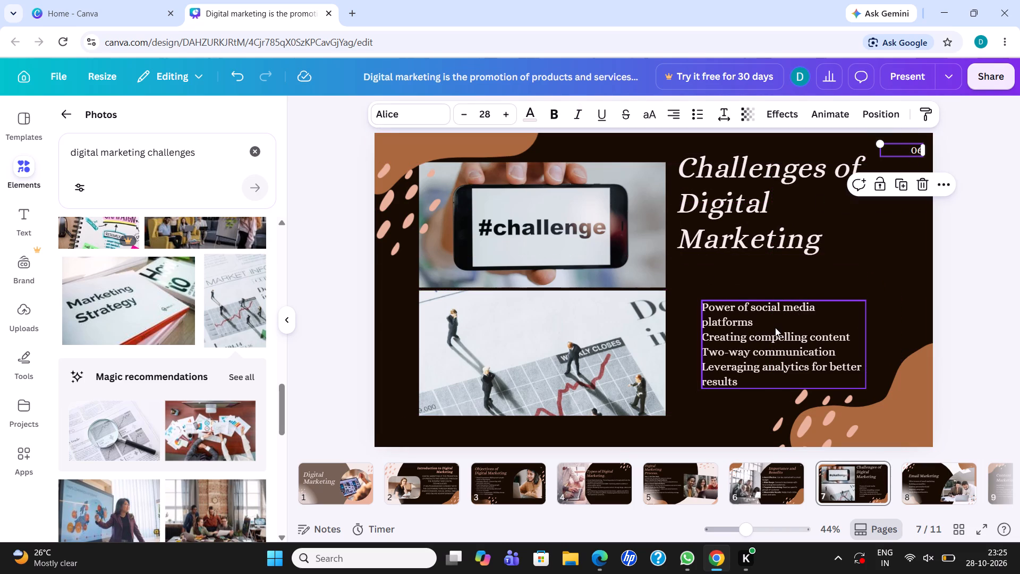
# Delete the social media body text box beneath the slide heading.
pyautogui.click(775, 327)
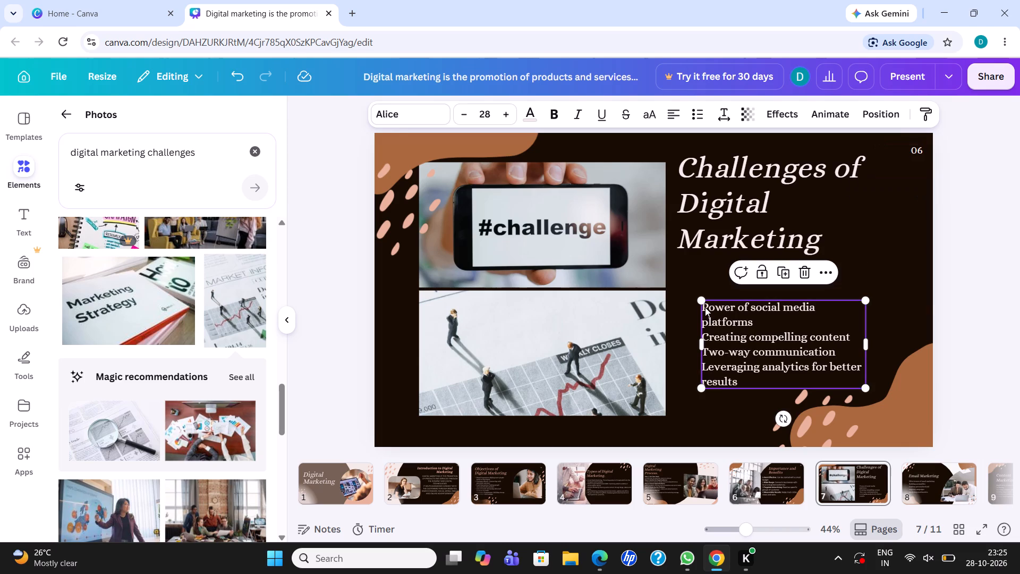
pyautogui.moveTo(705, 307); pyautogui.dragTo(688, 280)
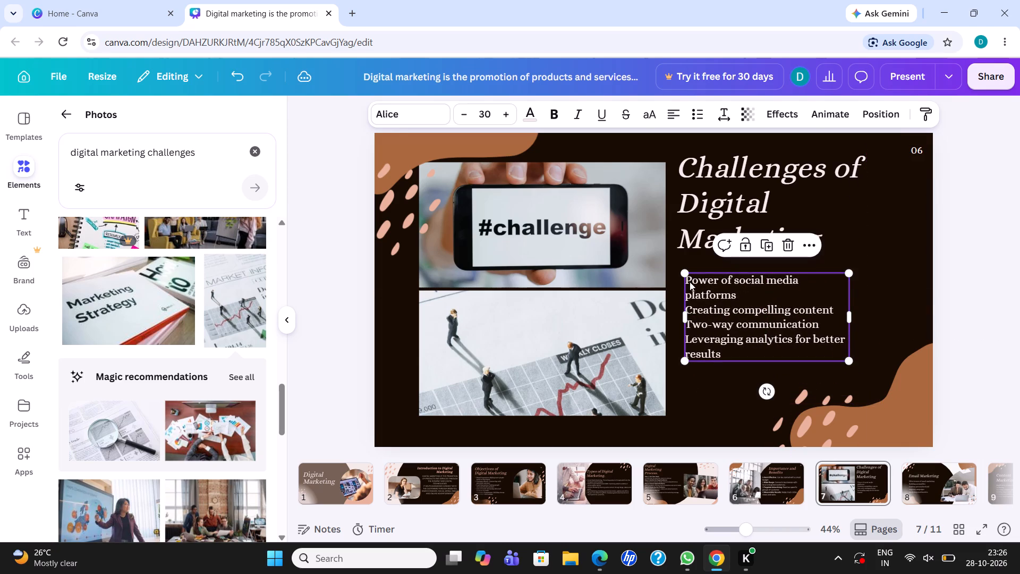
pyautogui.click(786, 243)
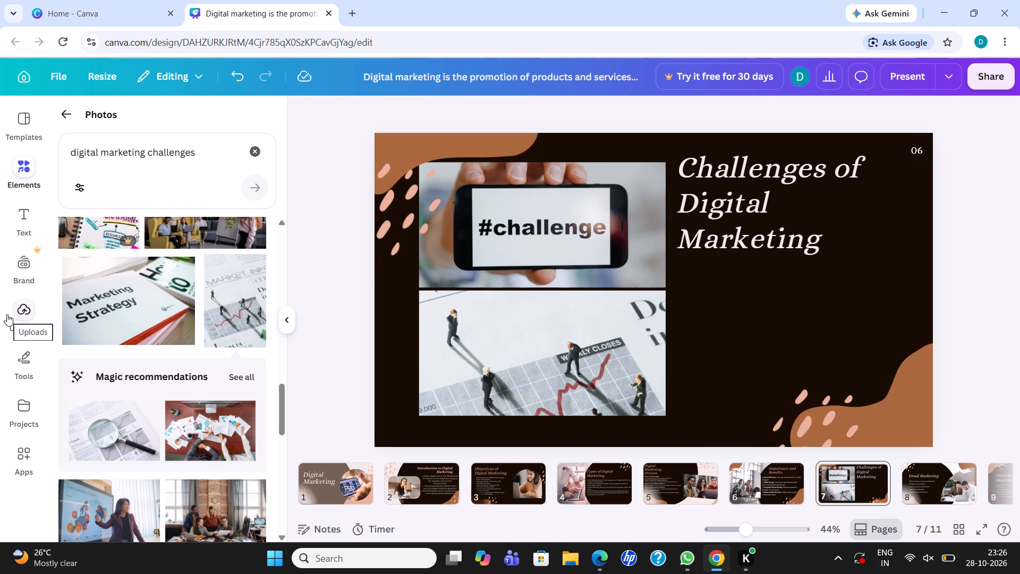
# Recolor the "Challenges of Digital Marketing" heading to the pastel orange used for the other headings.
pyautogui.click(31, 216)
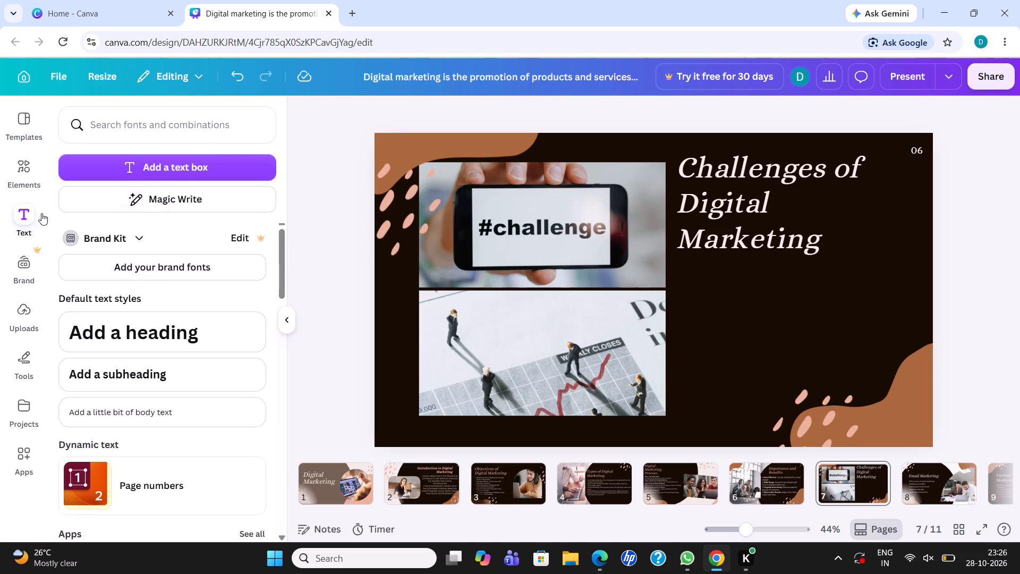
pyautogui.click(732, 162)
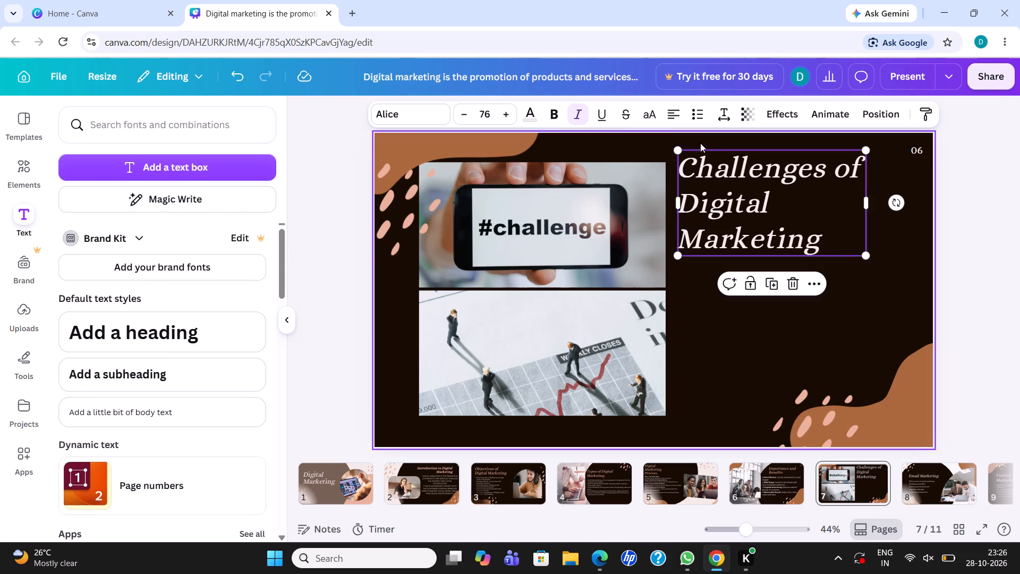
pyautogui.click(533, 113)
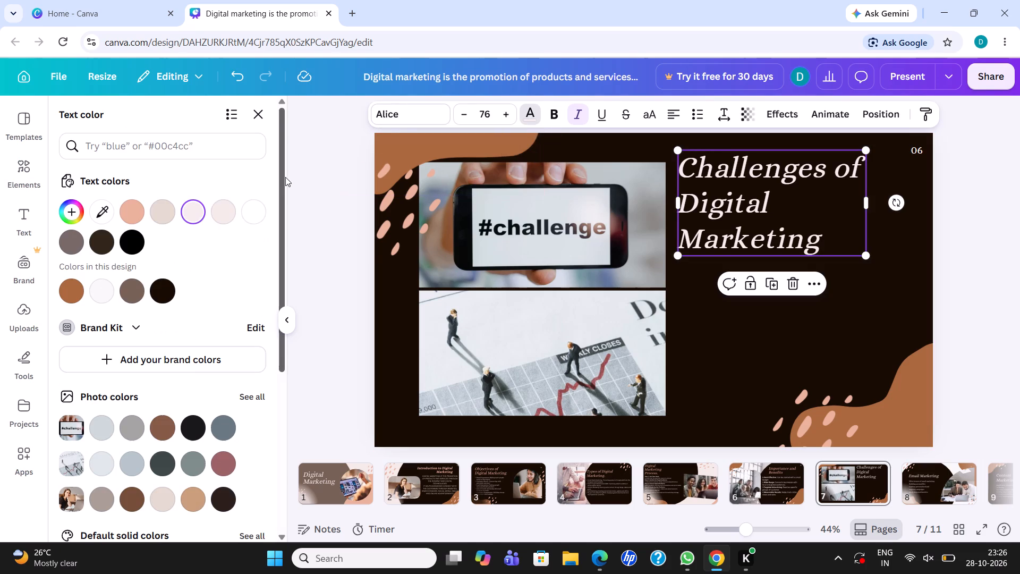
pyautogui.click(126, 207)
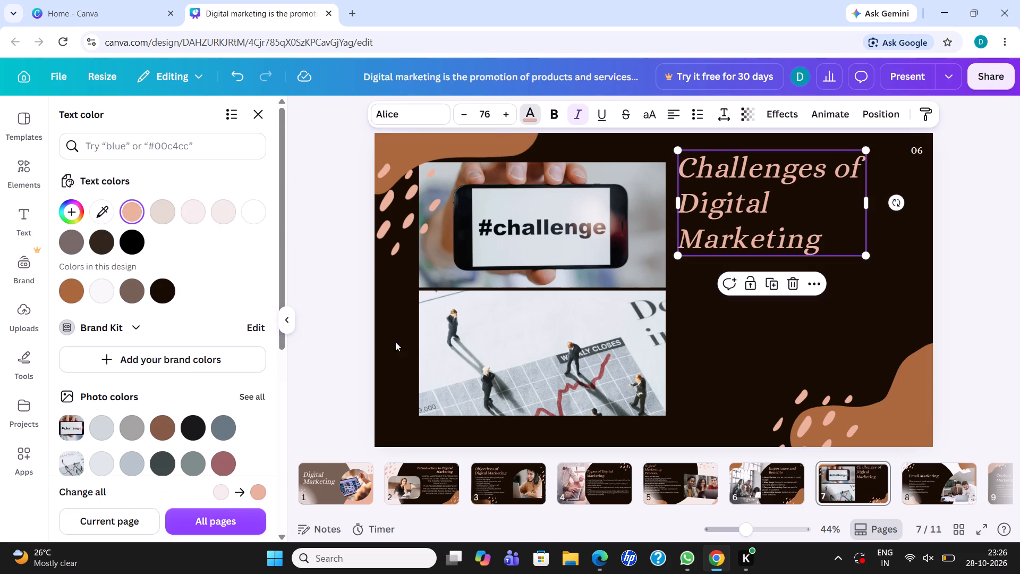
# Add an empty bulleted body text box directly beneath the "Challenges of Digital Marketing" heading.
pyautogui.click(32, 230)
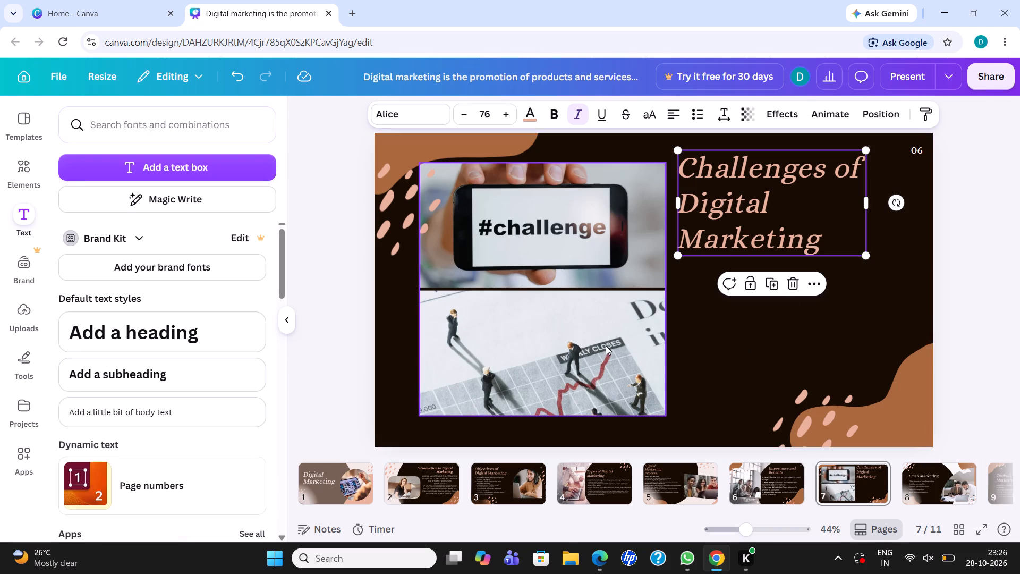
pyautogui.click(224, 418)
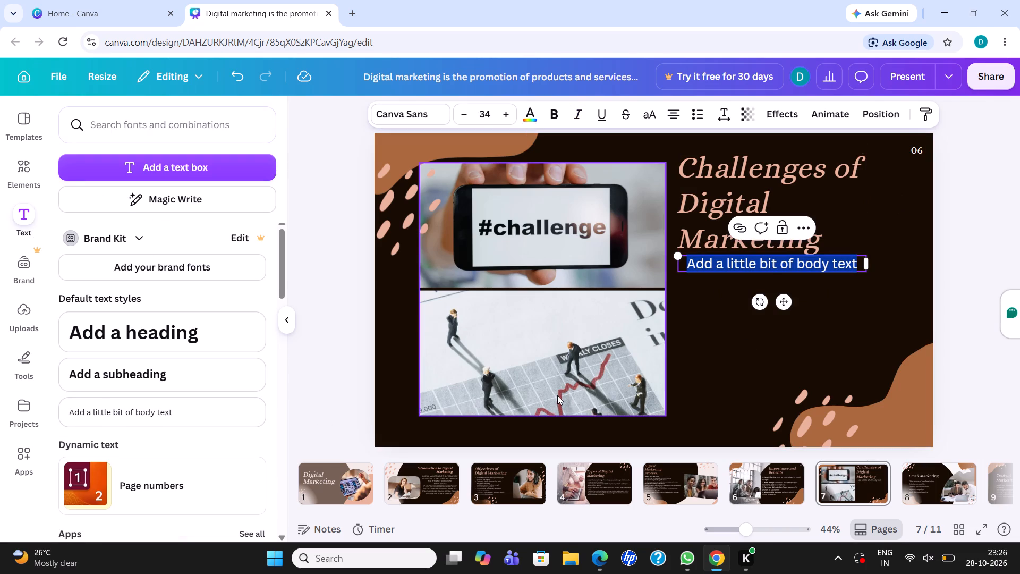
pyautogui.press('BackSpace')
pyautogui.click(692, 121)
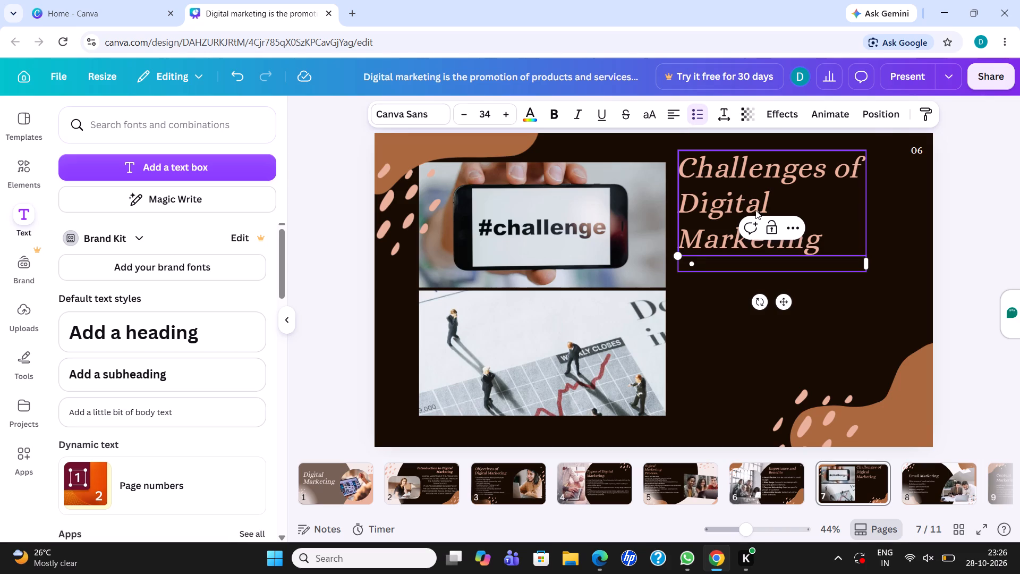
# Enter the first bullet in the new text box: "High competition in the online market.".
pyautogui.press('h')
pyautogui.write('igh')
pyautogui.press('space')
pyautogui.write('competiti')
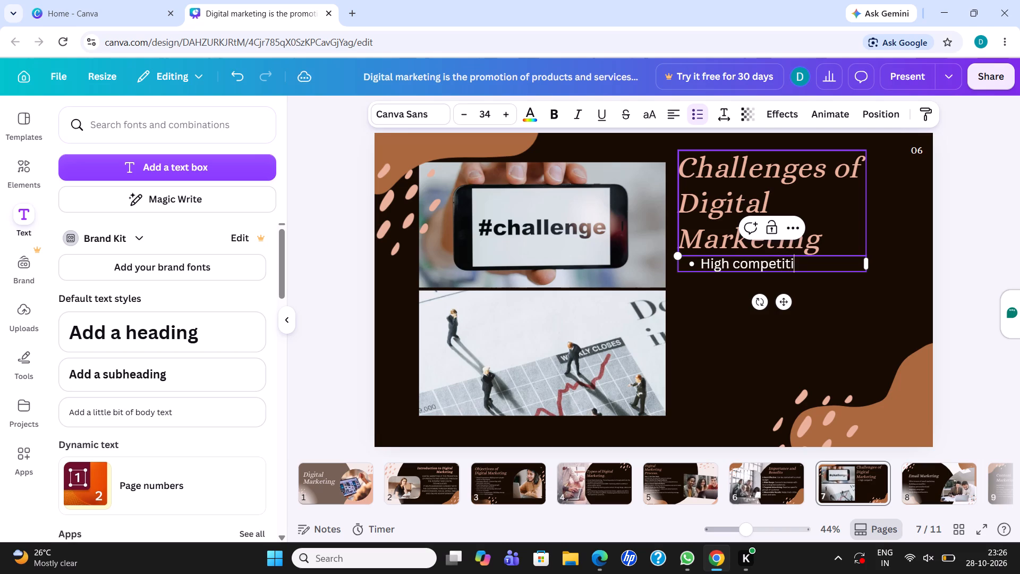
pyautogui.write('on')
pyautogui.press('space')
pyautogui.write('in th')
pyautogui.write('e onli')
pyautogui.write('ne')
pyautogui.press('space')
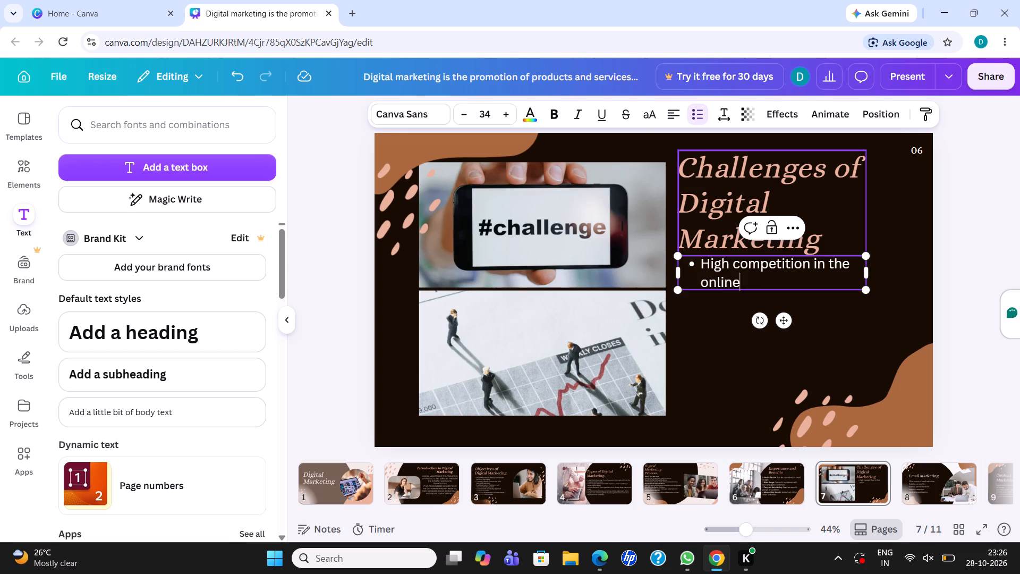
pyautogui.write('market')
pyautogui.press('.')
# Add a second bullet reading "Frequent changes in digital platforms and trends.".
pyautogui.press('Return')
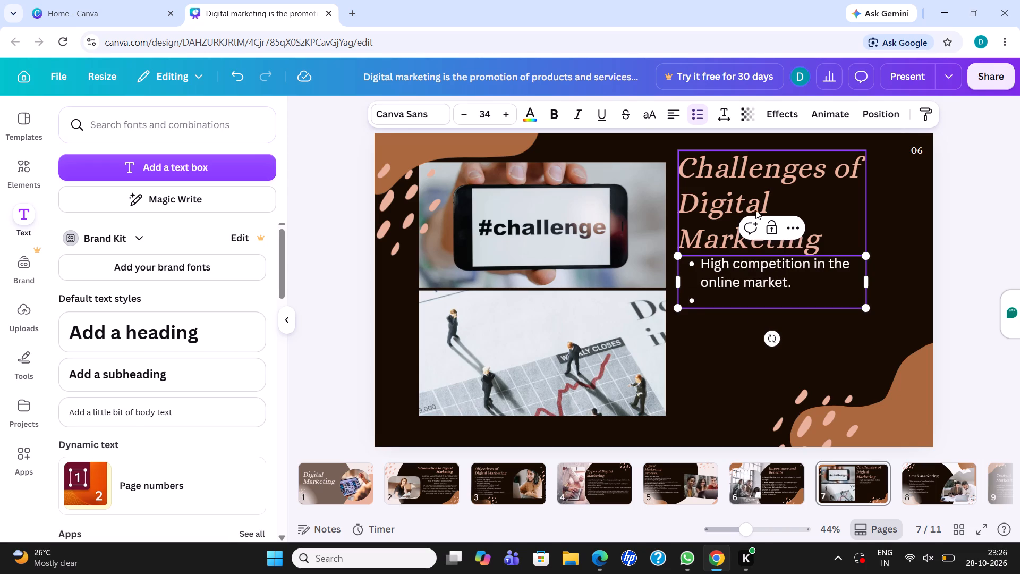
pyautogui.press('f')
pyautogui.write('quent')
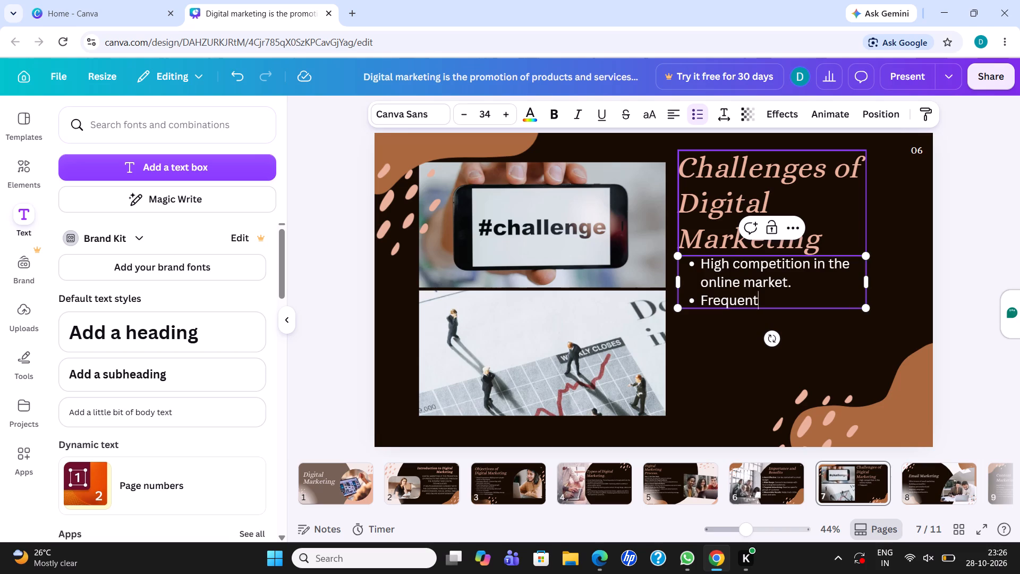
pyautogui.press('space')
pyautogui.write('cha')
pyautogui.press('n')
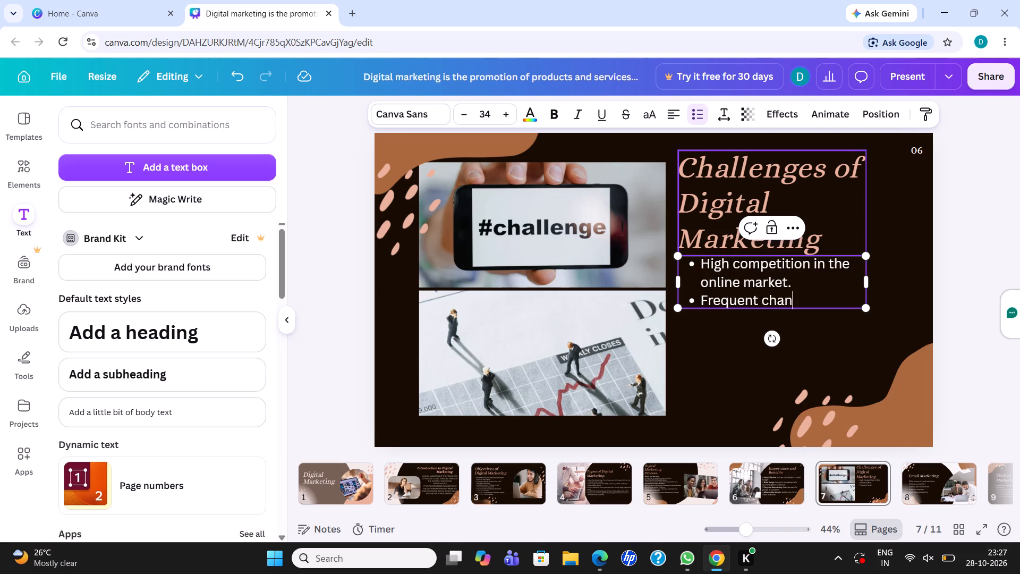
pyautogui.write('ges')
pyautogui.press('space')
pyautogui.write('in')
pyautogui.press('space')
pyautogui.write('digi')
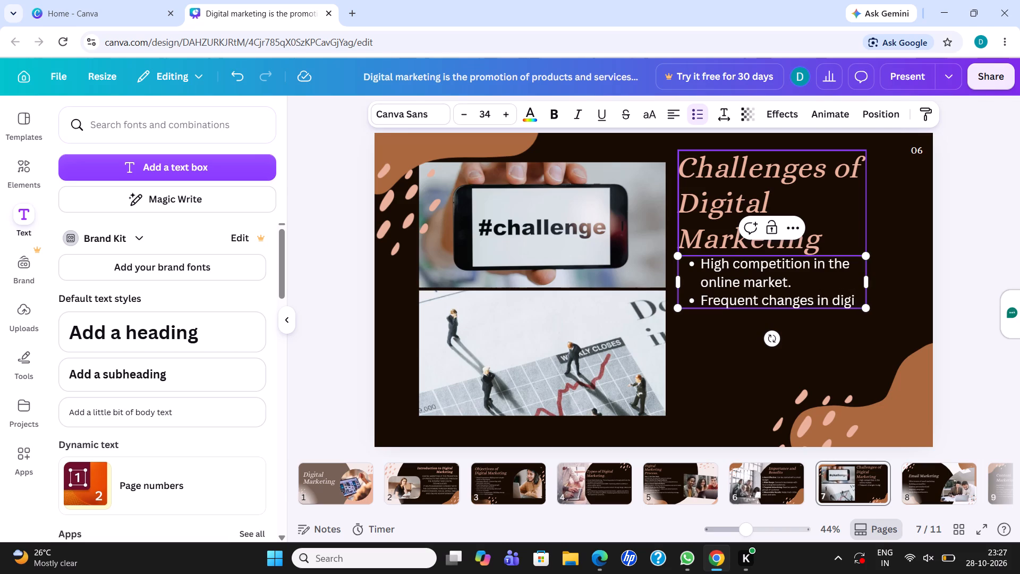
pyautogui.write('ta')
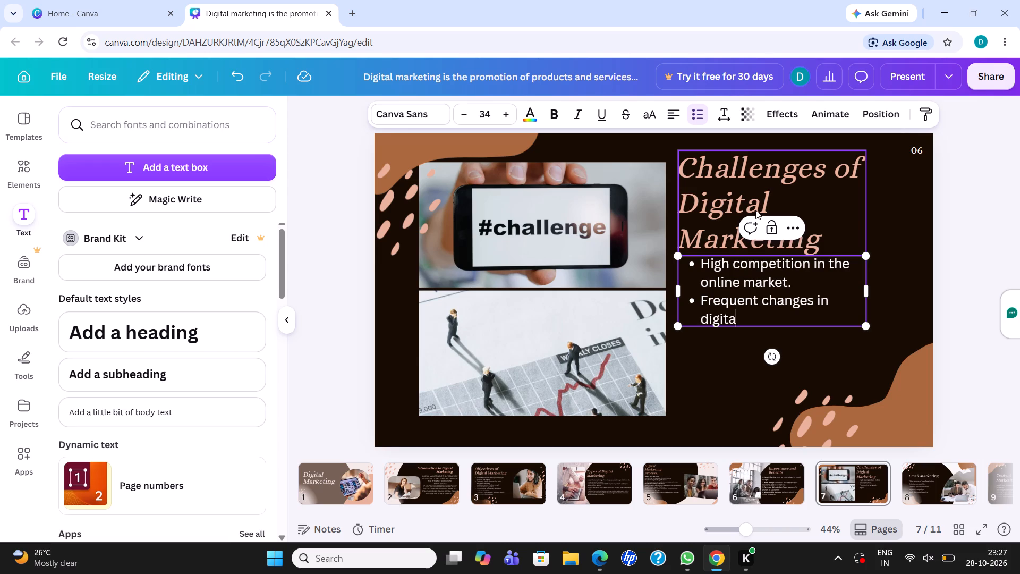
pyautogui.write('l pl')
pyautogui.write('atform')
pyautogui.write('s')
pyautogui.press('space')
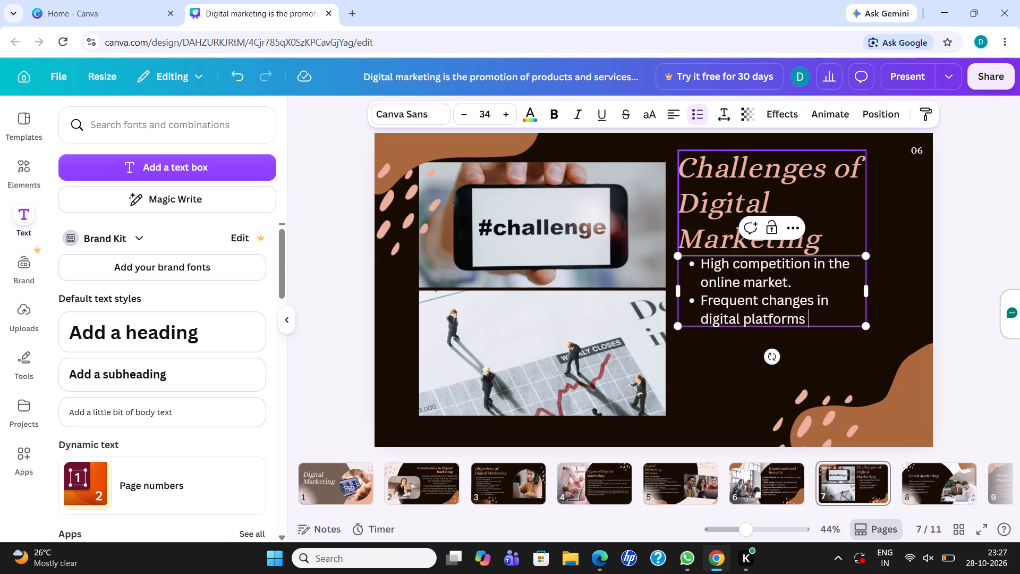
pyautogui.press('a')
pyautogui.write('nd')
pyautogui.press('space')
pyautogui.write('trends')
pyautogui.press('.')
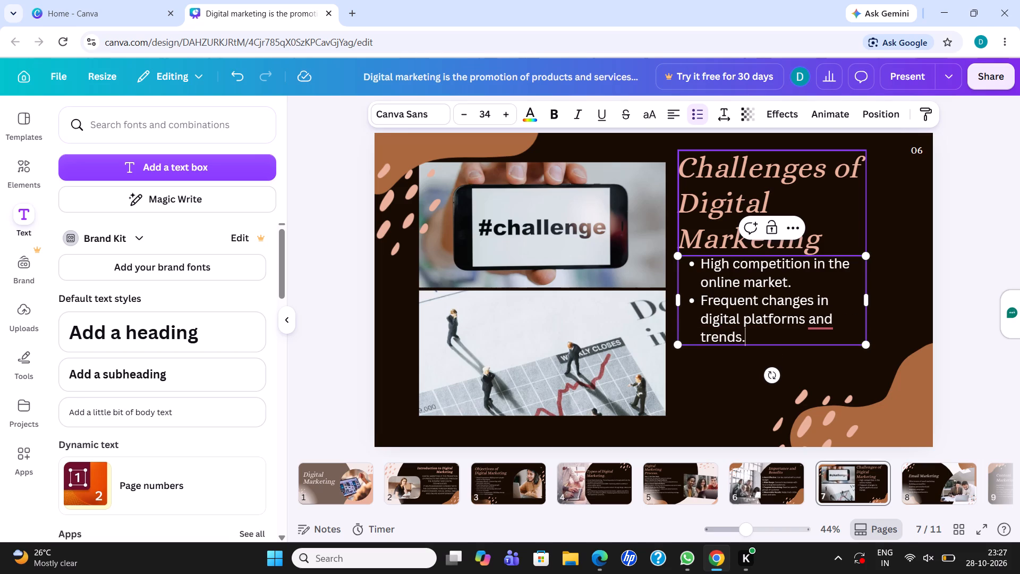
# Add a third bullet reading "Privacy and data security concerns.".
pyautogui.press('Return')
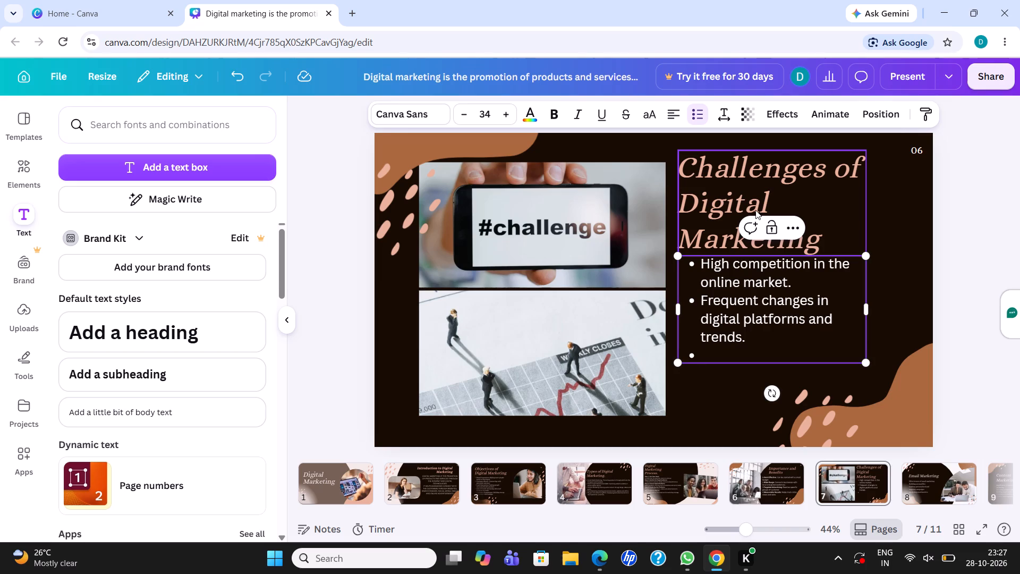
pyautogui.press('p')
pyautogui.write('rivacy')
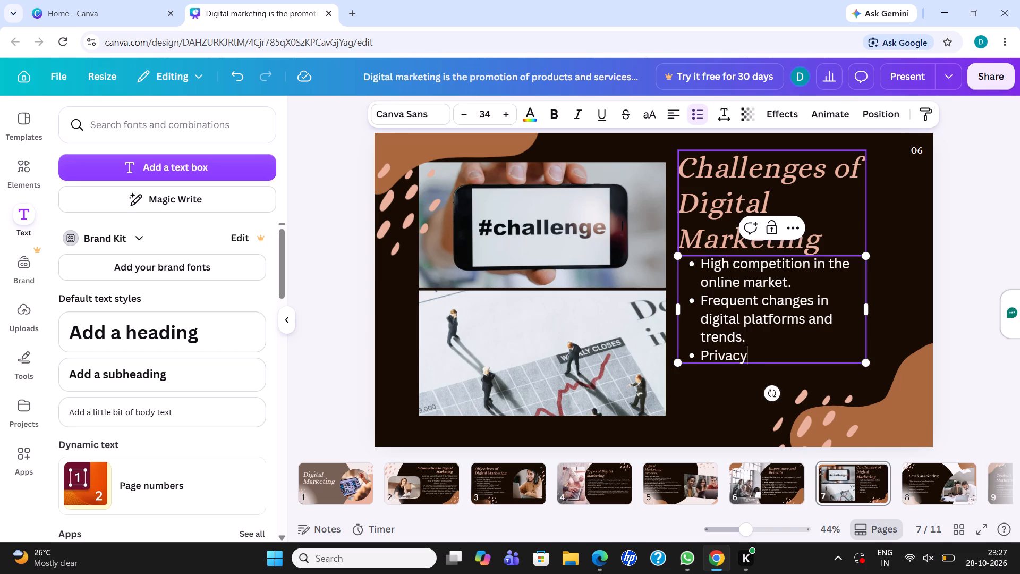
pyautogui.press('space')
pyautogui.write('and data security')
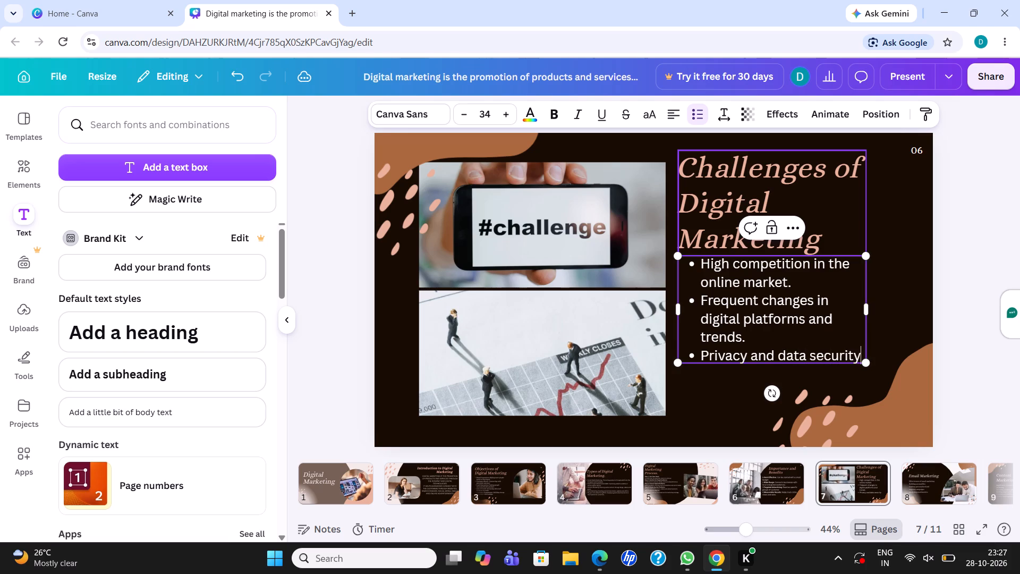
pyautogui.press('space')
pyautogui.write('concer')
pyautogui.write('ns')
pyautogui.press('.')
# Add a fourth bullet reading "Negative reviews and comments.".
pyautogui.press('Return')
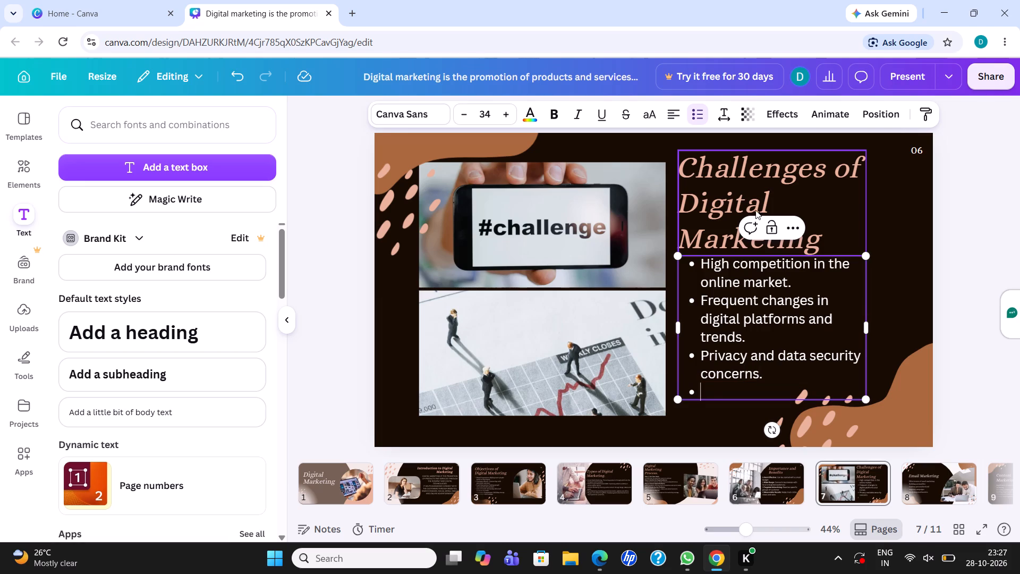
pyautogui.press('n')
pyautogui.write('egat')
pyautogui.write('ive')
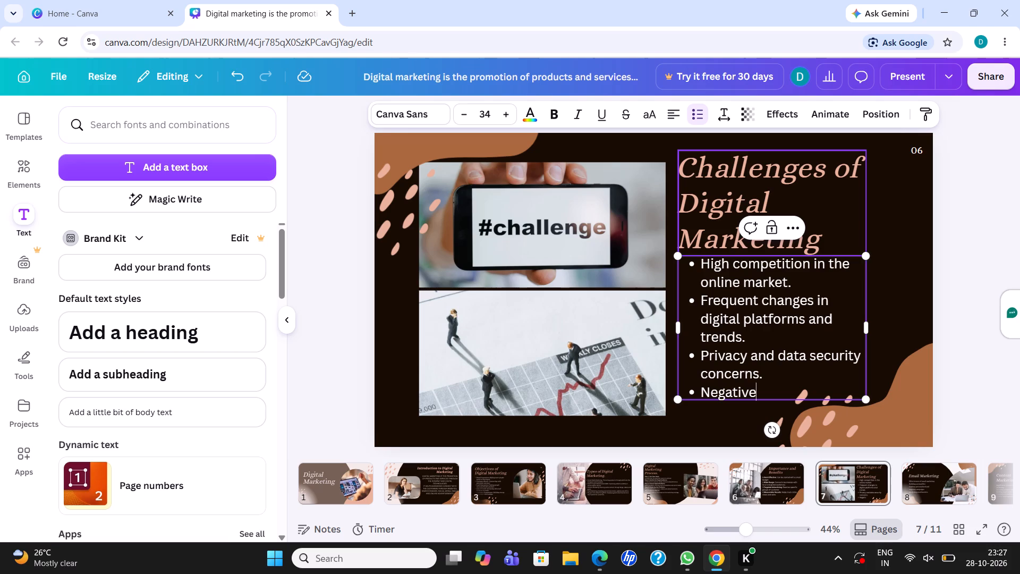
pyautogui.press('space')
pyautogui.write('reg')
pyautogui.press('BackSpace')
pyautogui.write('views and')
pyautogui.press('space')
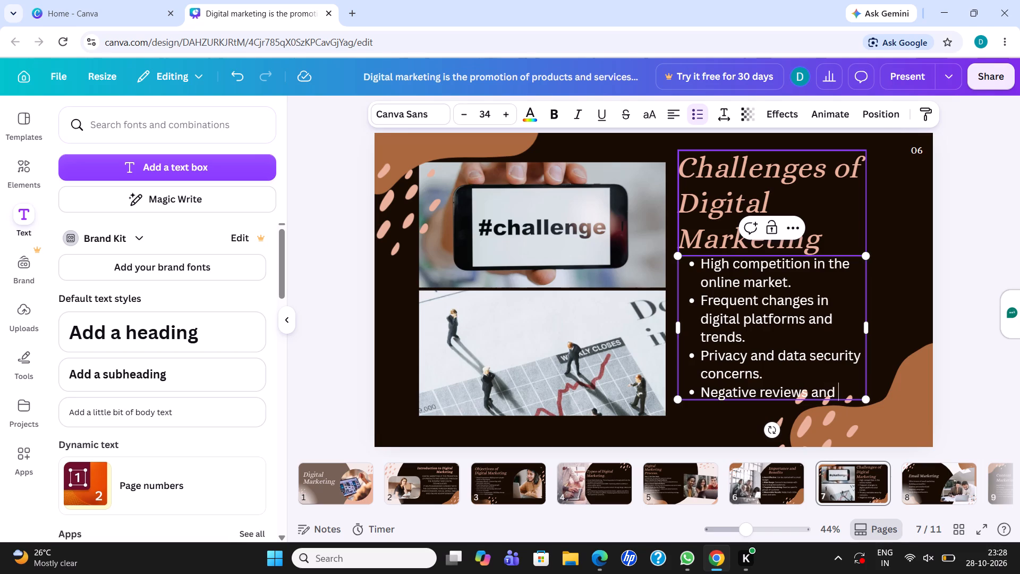
pyautogui.write('comments')
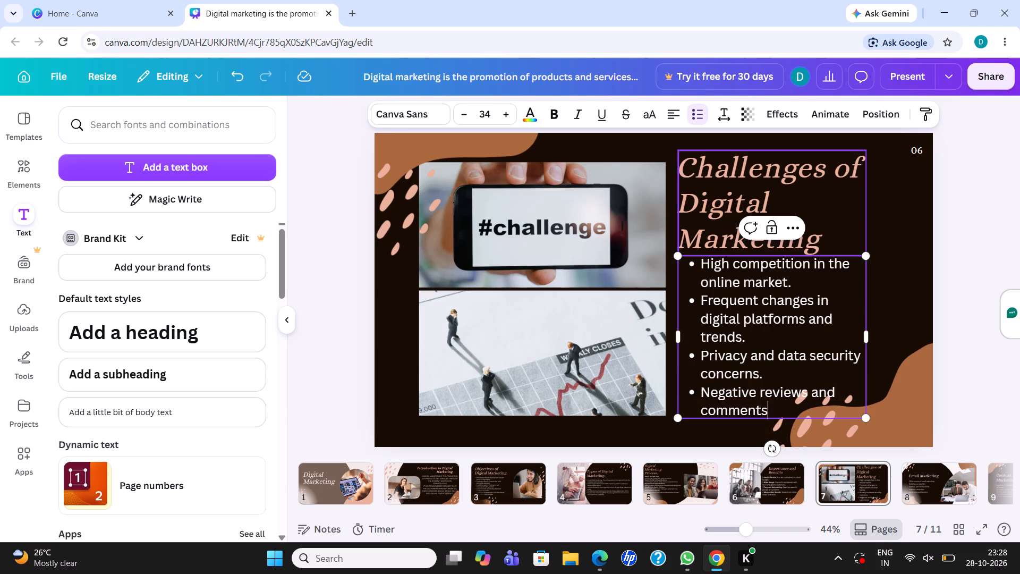
pyautogui.press('.')
# Add a fifth bullet reading "Results may take time and require continuous improvement.".
pyautogui.press('Return')
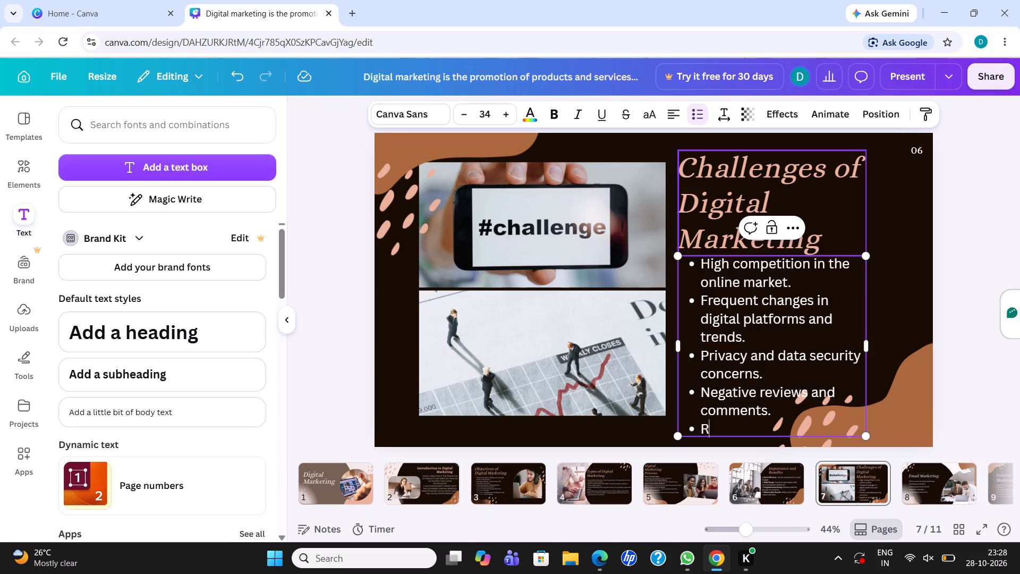
pyautogui.press('r')
pyautogui.press('BackSpace')
pyautogui.write('ts may take time')
pyautogui.press('space')
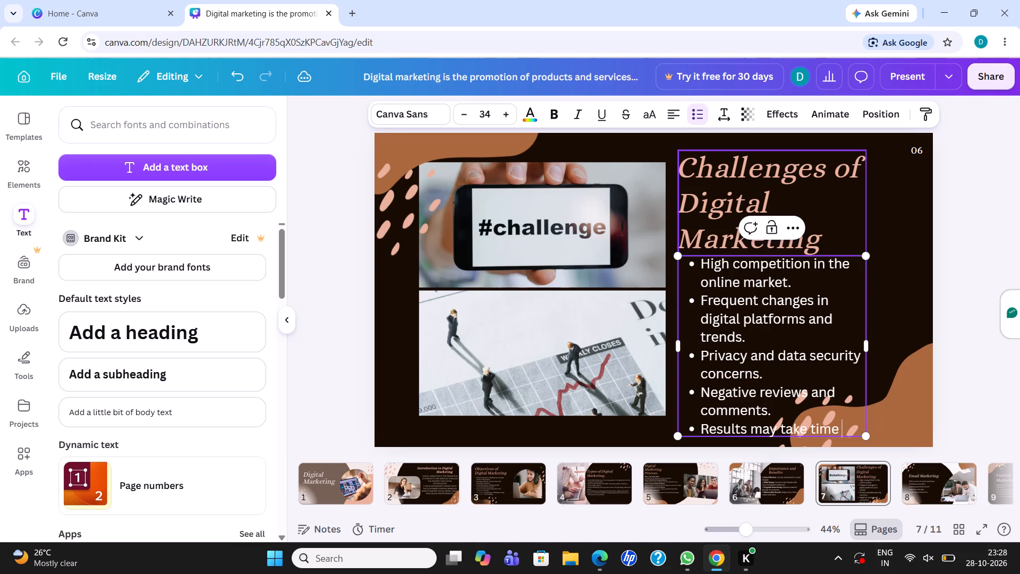
pyautogui.write('am')
pyautogui.press('BackSpace')
pyautogui.write('nd re')
pyautogui.write('quire')
pyautogui.press('space')
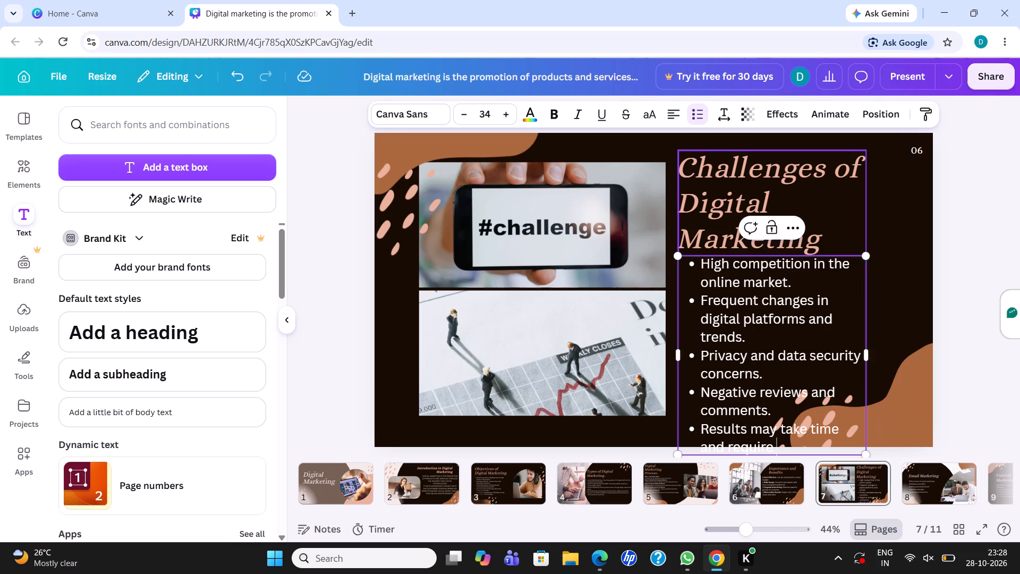
pyautogui.write('conti')
pyautogui.write('nuous')
pyautogui.press('space')
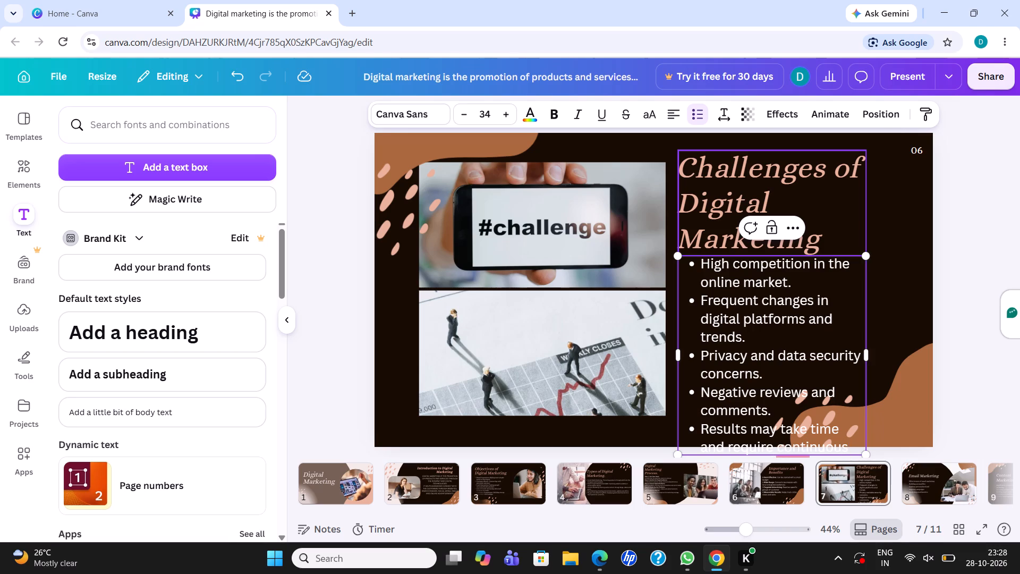
pyautogui.write('improvem')
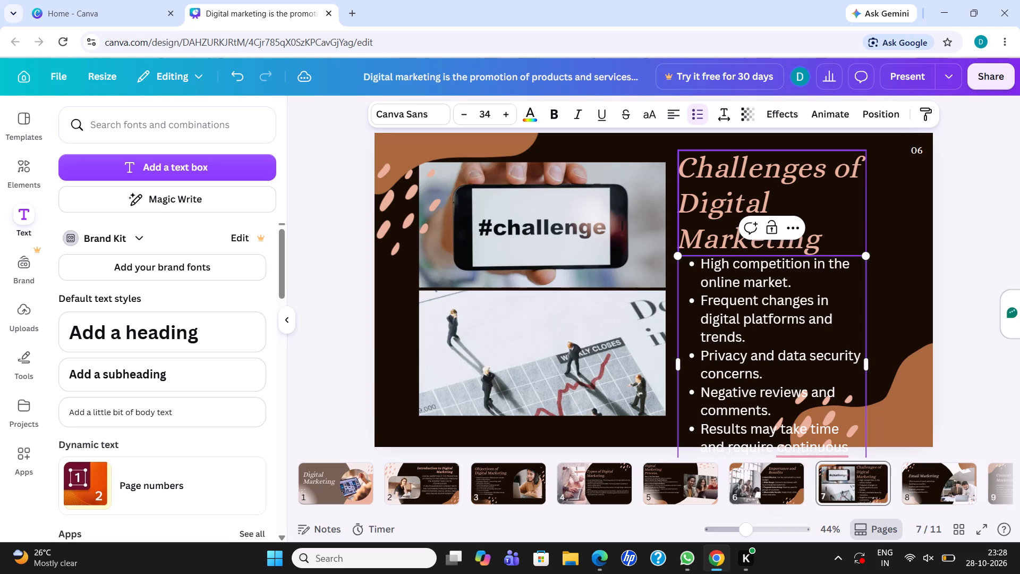
pyautogui.write('ent.')
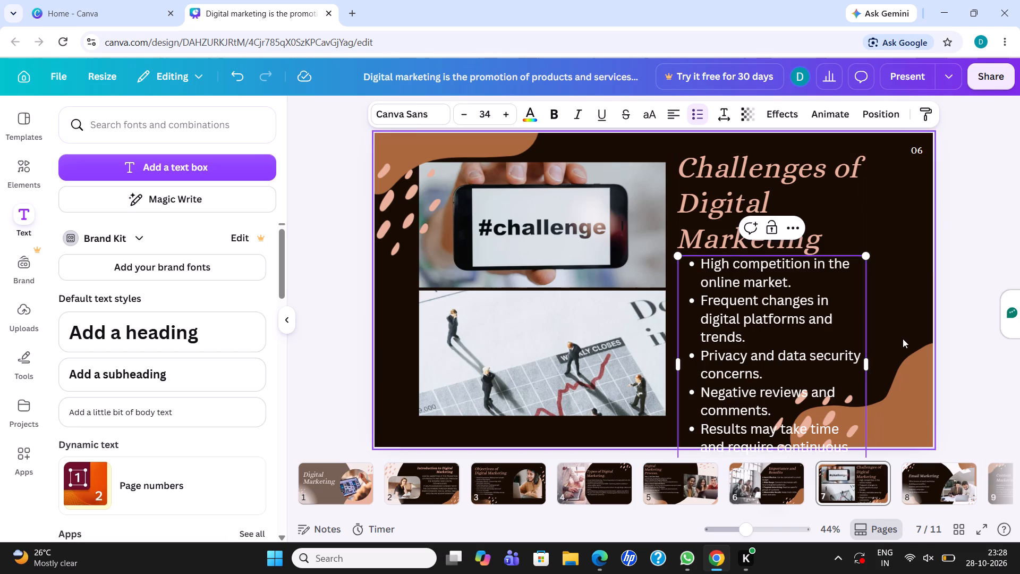
# Widen the bullet text box and scale it down to a font size of about 29.2 so the list fits on the slide.
pyautogui.moveTo(868, 367); pyautogui.dragTo(899, 359)
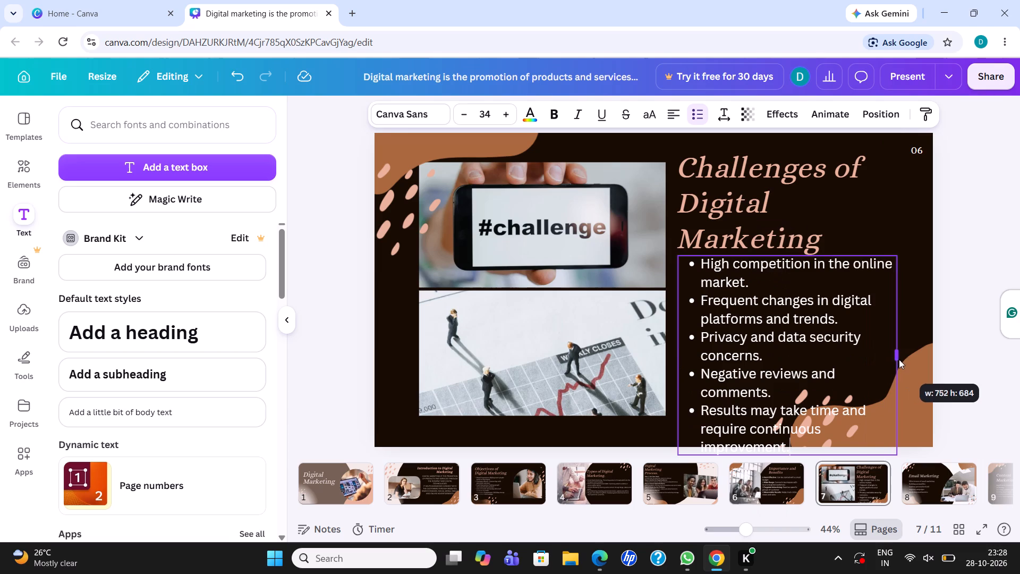
pyautogui.moveTo(899, 359); pyautogui.dragTo(899, 359)
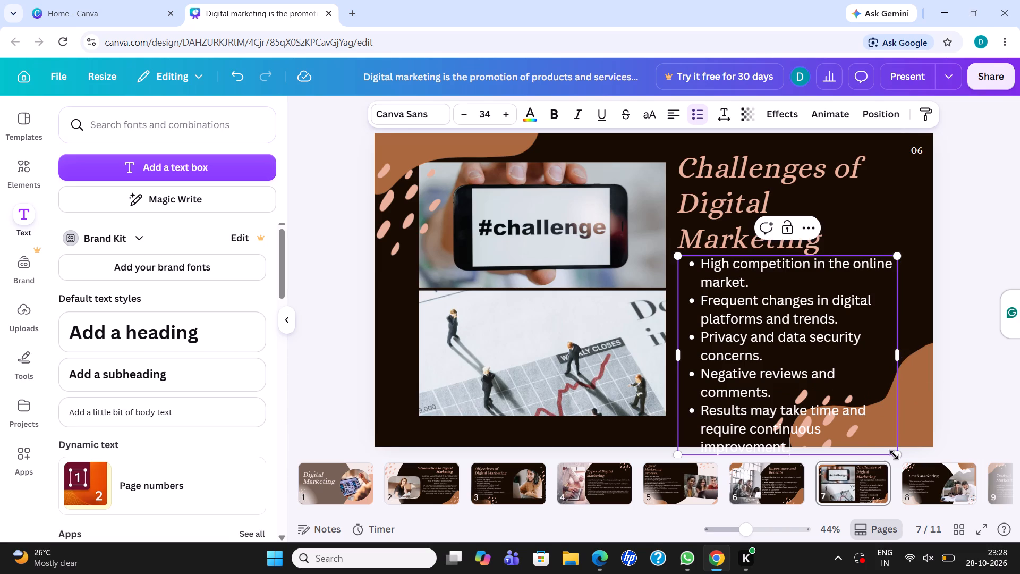
pyautogui.moveTo(896, 455); pyautogui.dragTo(879, 416)
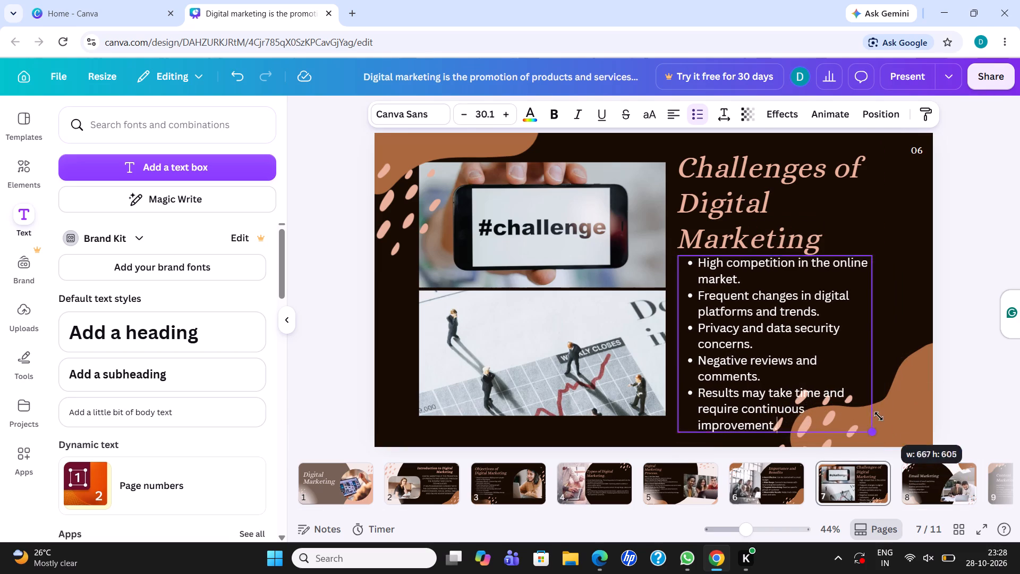
pyautogui.moveTo(879, 416); pyautogui.dragTo(878, 415)
pyautogui.click(878, 415)
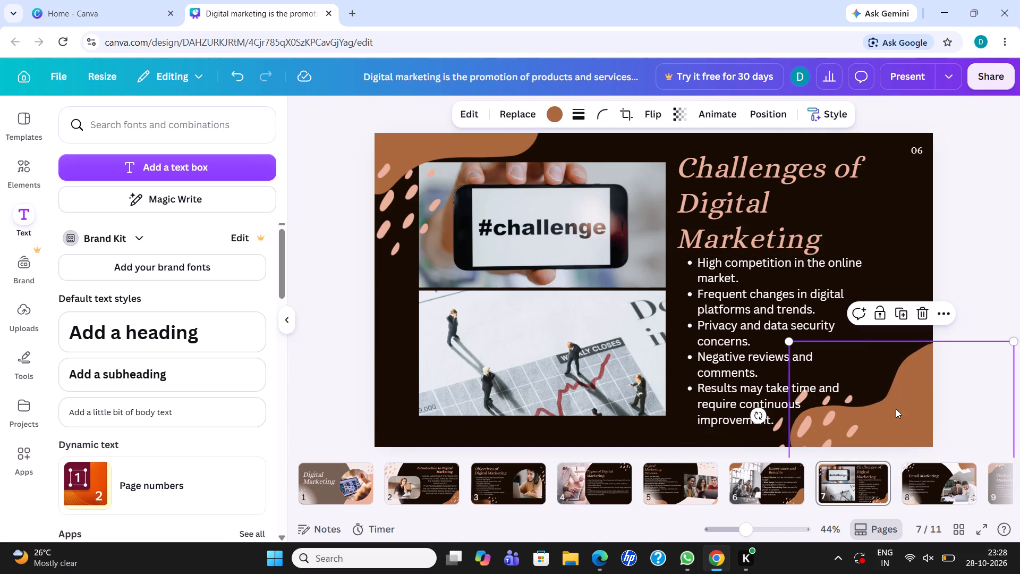
# Move the brown blob and pastel dashes further into slide 7's lower-right corner, clear of most of the bullet text.
pyautogui.moveTo(897, 415); pyautogui.dragTo(918, 427)
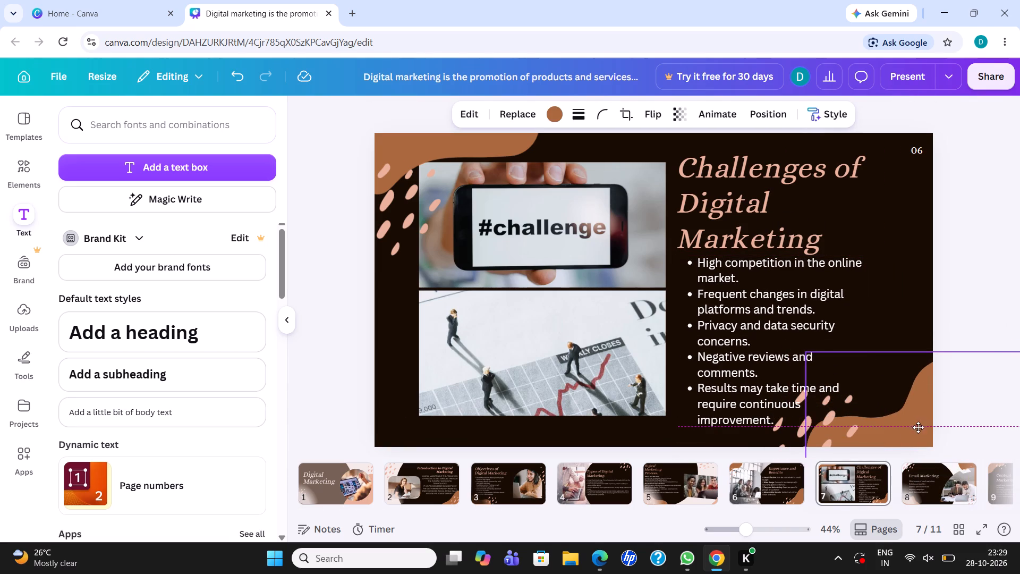
pyautogui.moveTo(918, 427); pyautogui.dragTo(919, 428)
pyautogui.moveTo(829, 439); pyautogui.dragTo(831, 440)
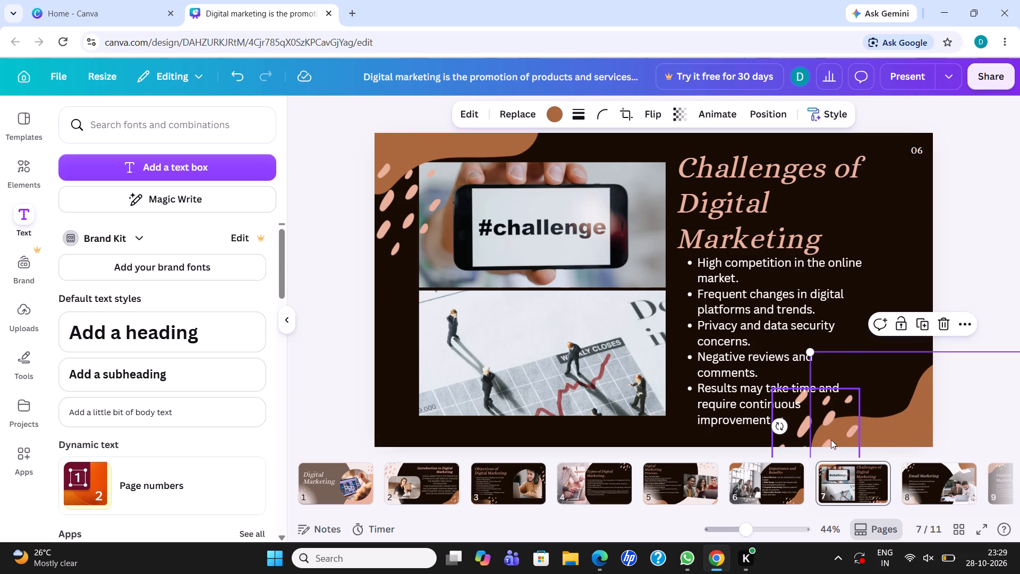
pyautogui.moveTo(831, 440); pyautogui.dragTo(849, 411)
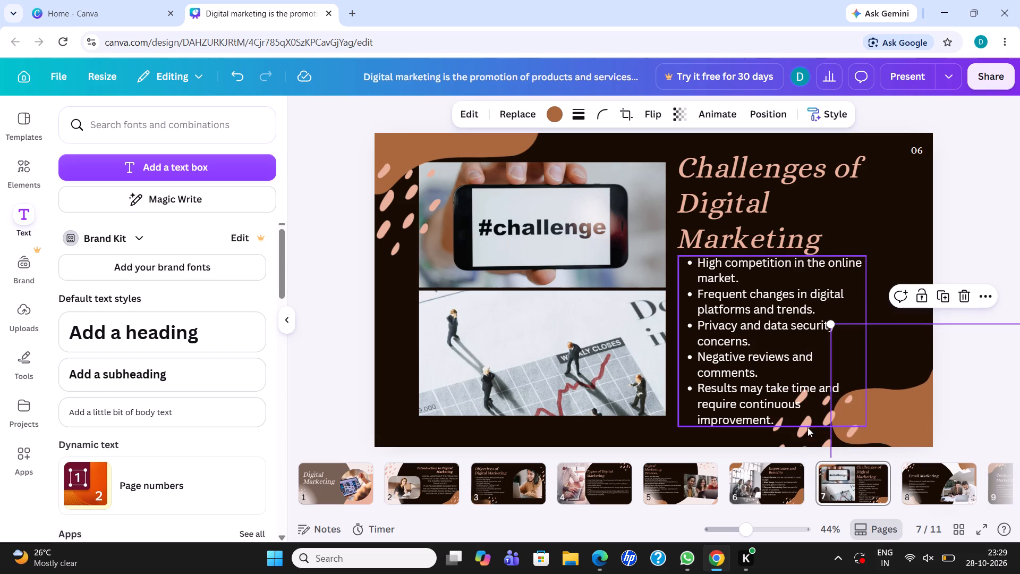
pyautogui.moveTo(801, 435); pyautogui.dragTo(861, 429)
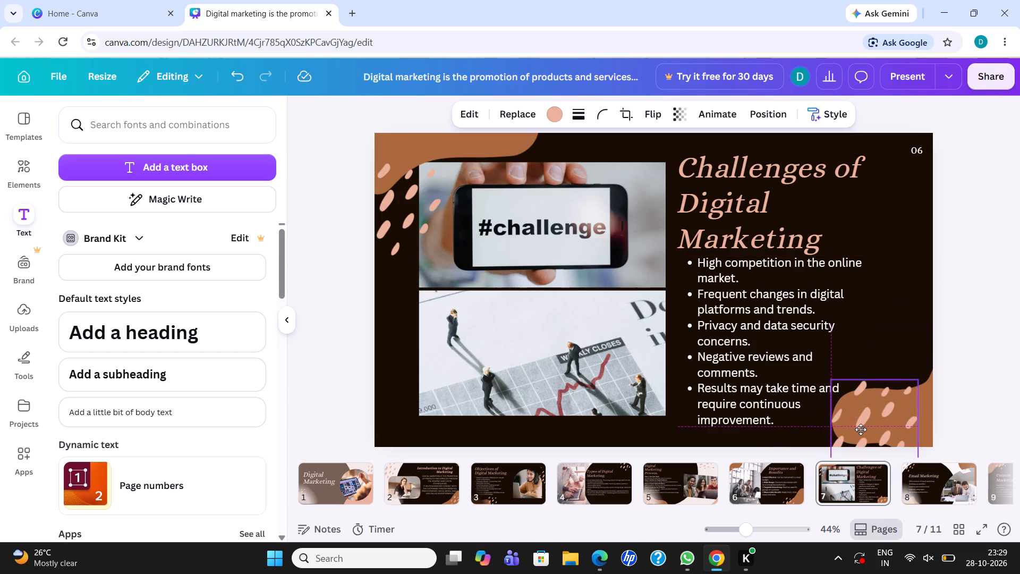
pyautogui.moveTo(861, 429); pyautogui.dragTo(872, 428)
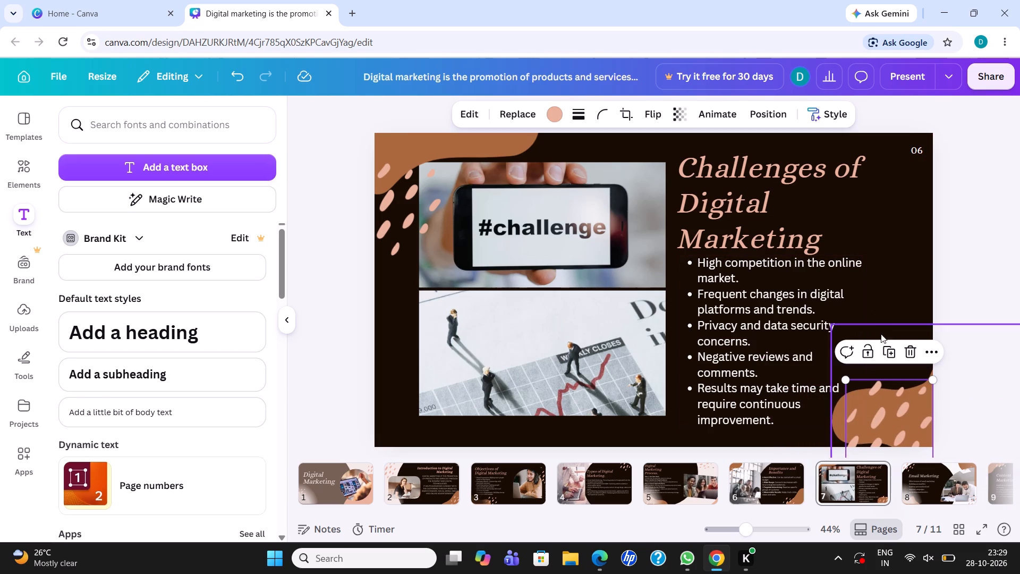
# Widen the bullet text box slightly so "Negative reviews and comments." fits on one line.
pyautogui.click(824, 322)
pyautogui.moveTo(869, 342); pyautogui.dragTo(888, 349)
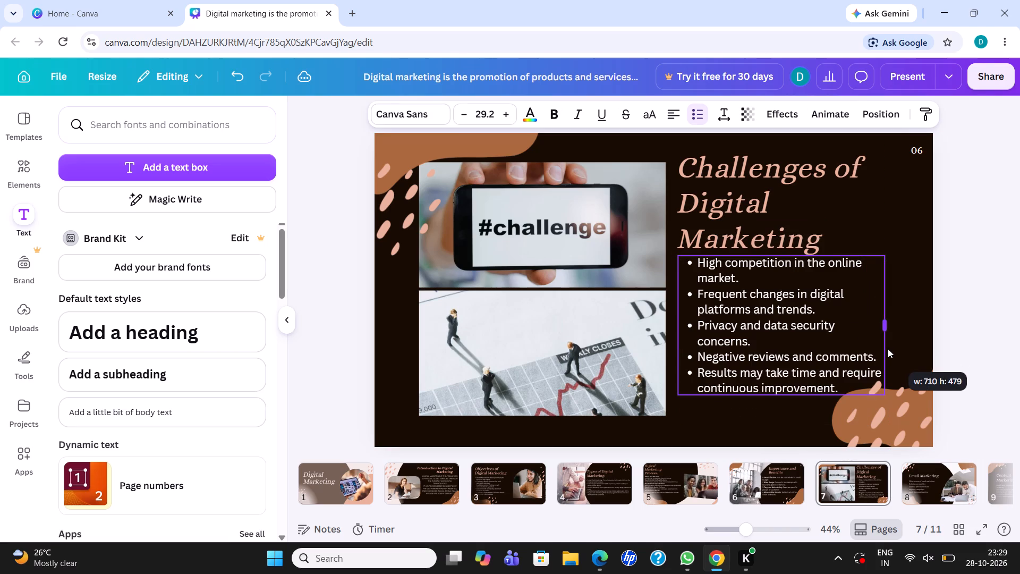
pyautogui.moveTo(888, 349); pyautogui.dragTo(884, 356)
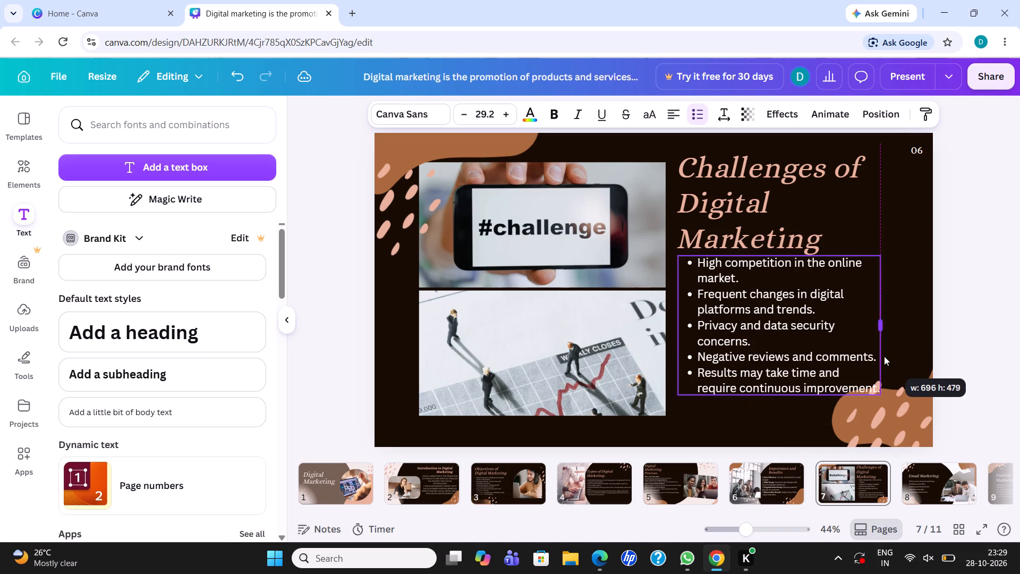
pyautogui.moveTo(884, 356); pyautogui.dragTo(879, 348)
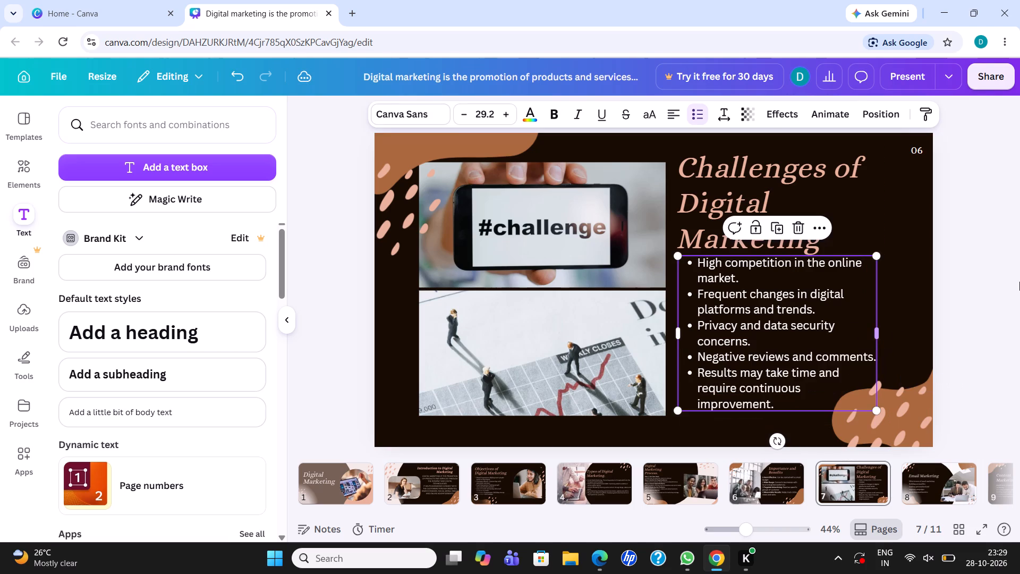
pyautogui.click(1019, 281)
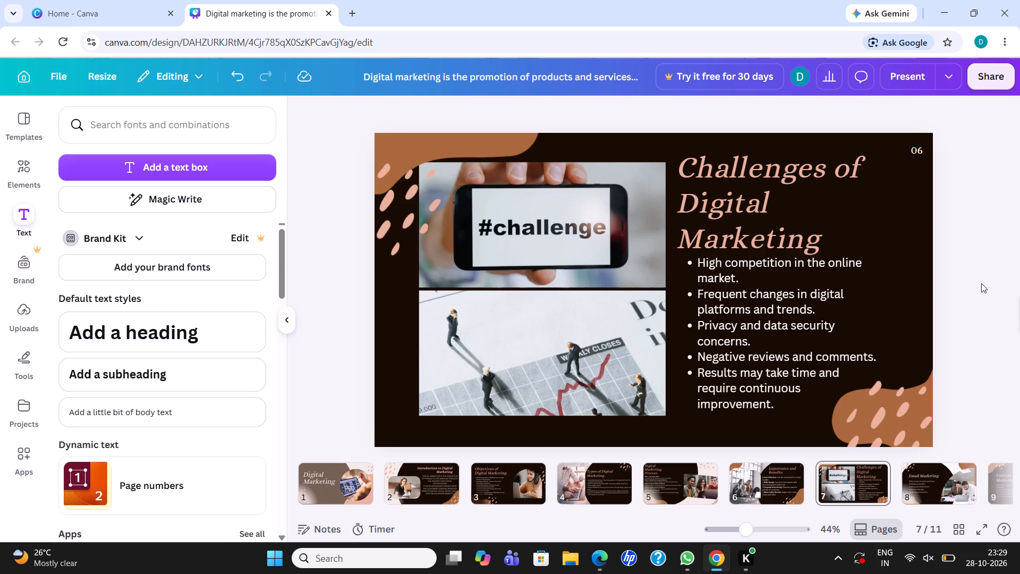
# Delete the photo of three people from its frame on slide 5, Digital Marketing Process, keeping the empty frame.
pyautogui.click(927, 489)
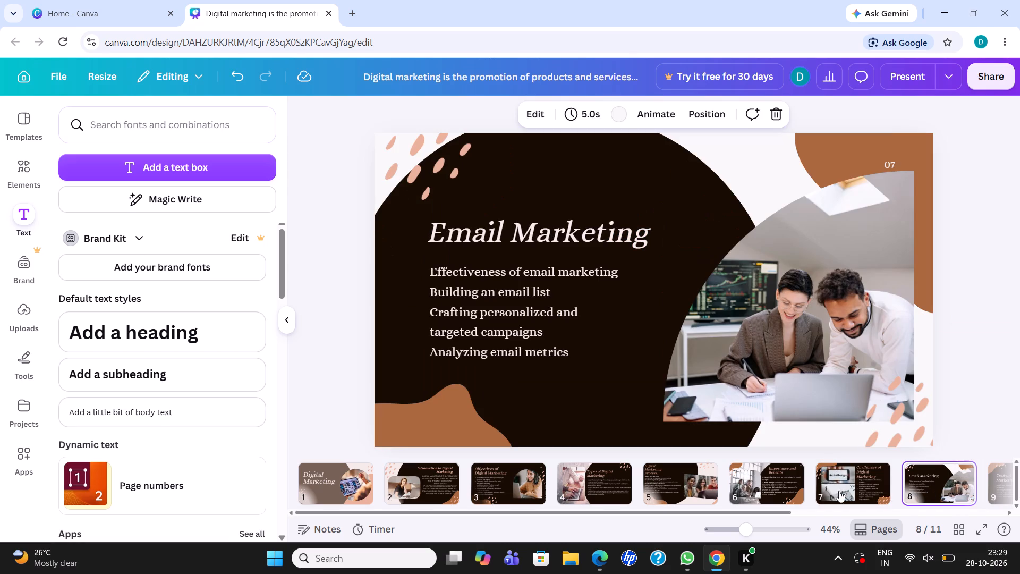
pyautogui.click(579, 494)
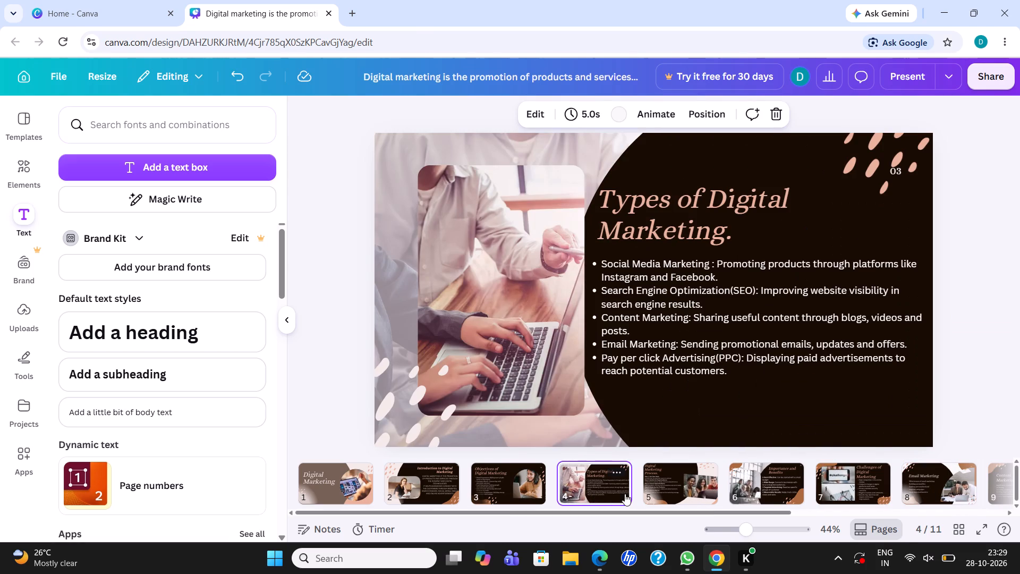
pyautogui.click(683, 488)
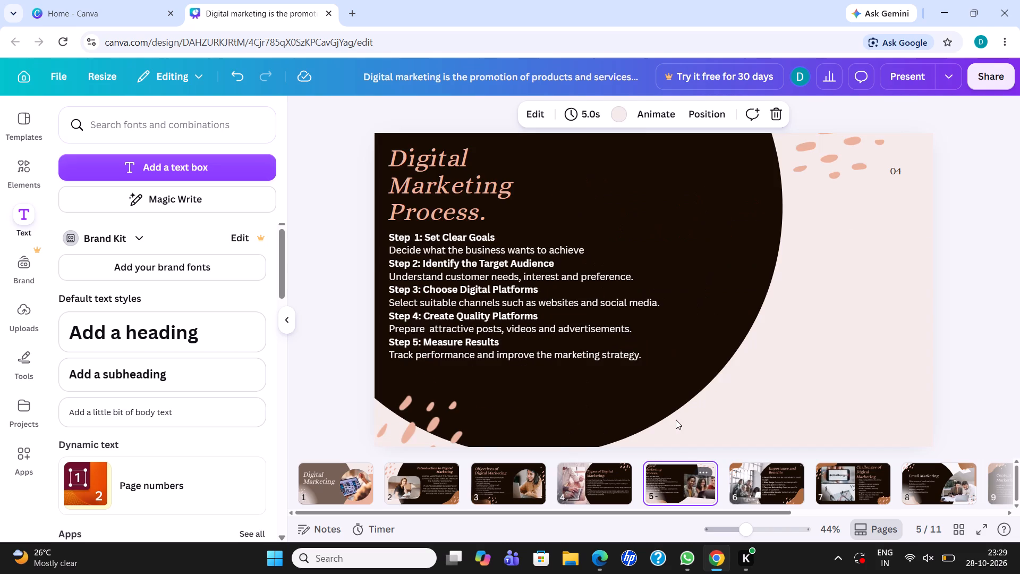
pyautogui.click(736, 326)
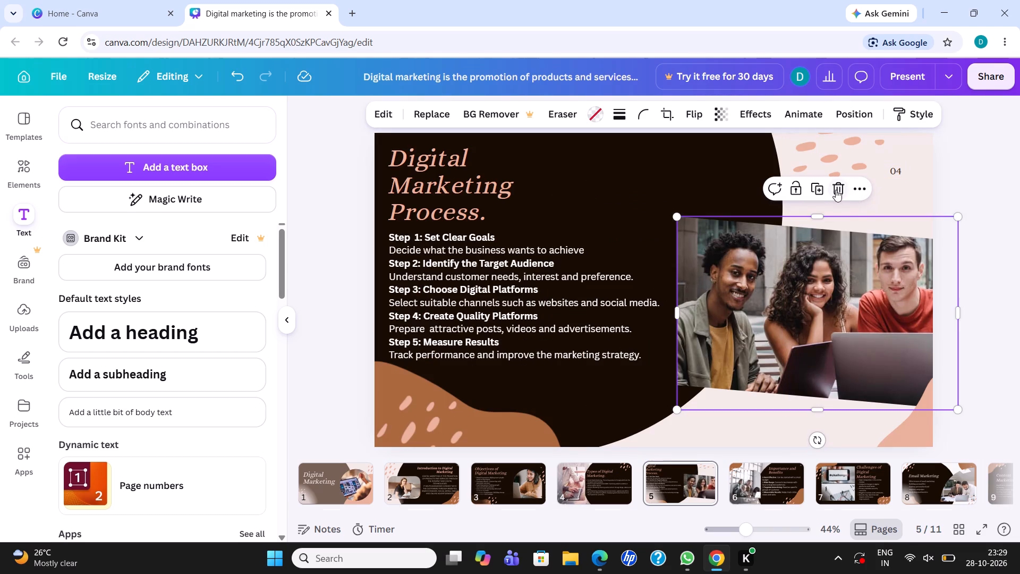
pyautogui.click(834, 189)
pyautogui.click(829, 224)
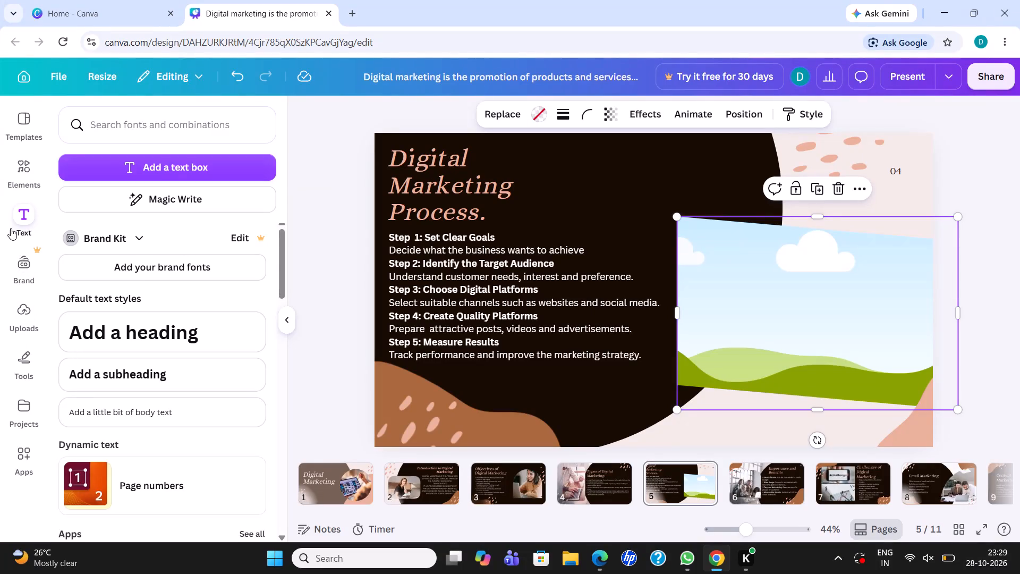
# Search photos for "digital marketing process" and place the tree of marketing icons picture in slide 5's empty frame.
pyautogui.click(18, 179)
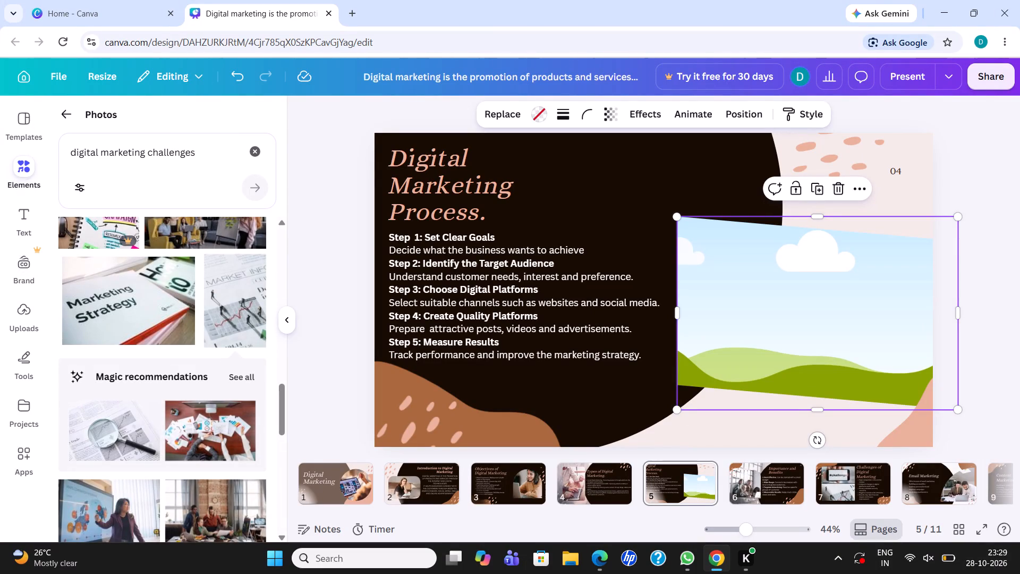
pyautogui.click(197, 153)
pyautogui.press('BackSpace')
pyautogui.press('BackSpace')
pyautogui.press('BackSpace')
pyautogui.press('BackSpace')
pyautogui.press('BackSpace')
pyautogui.press('BackSpace')
pyautogui.press('BackSpace')
pyautogui.press('BackSpace')
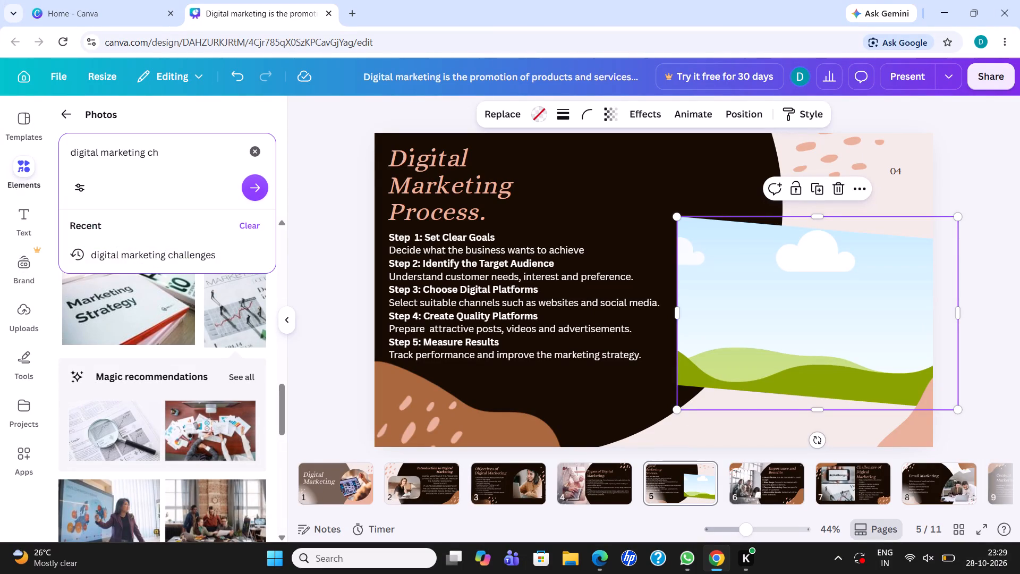
pyautogui.press('BackSpace')
pyautogui.press('BackSpace')
pyautogui.press('p')
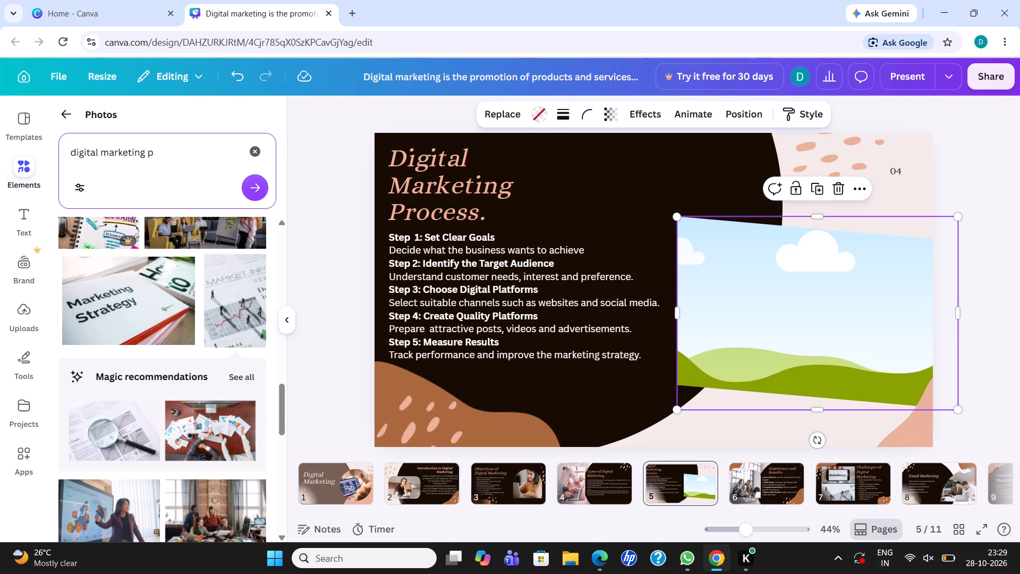
pyautogui.write('rocess')
pyautogui.click(257, 183)
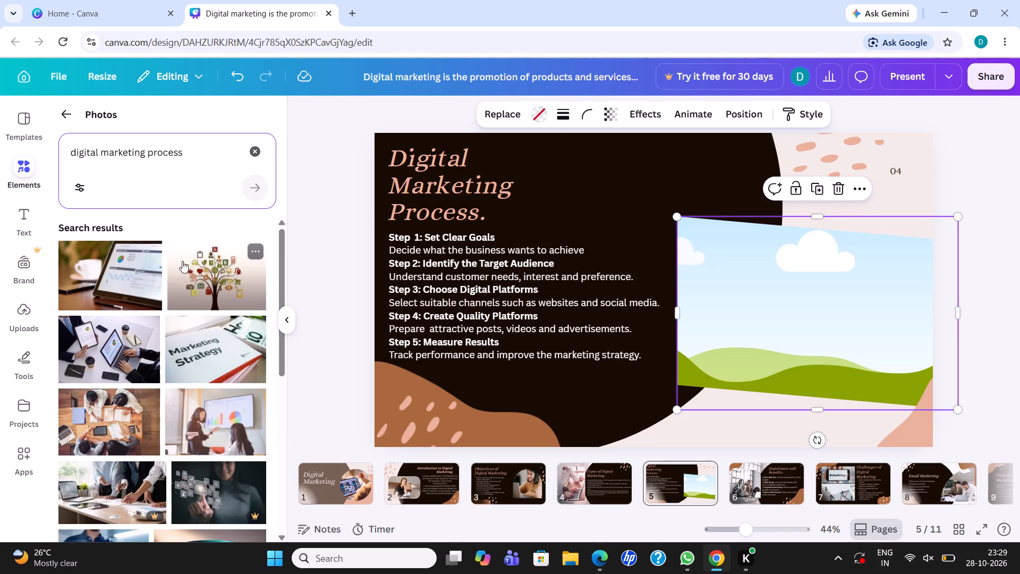
pyautogui.click(213, 280)
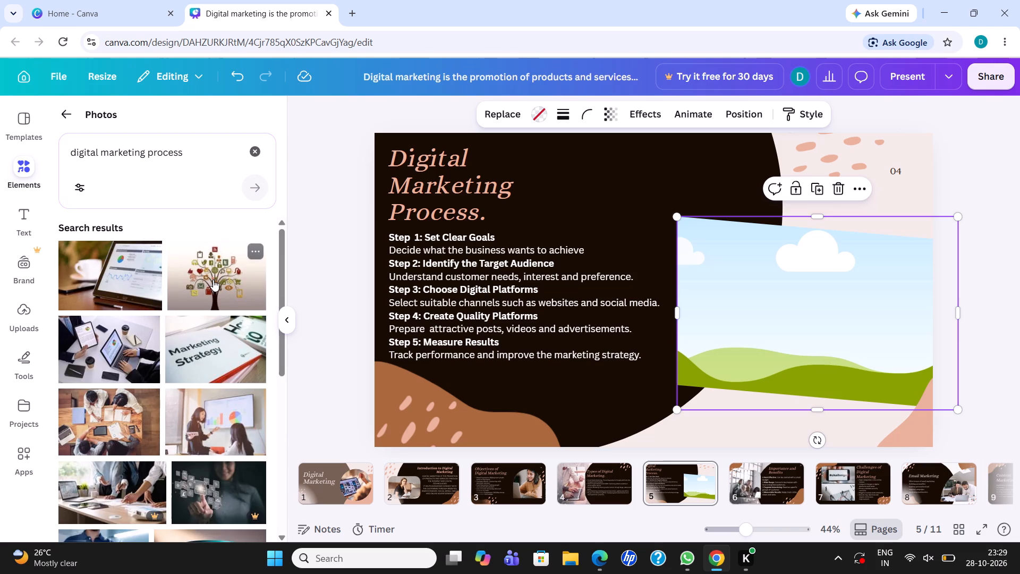
pyautogui.moveTo(733, 290); pyautogui.dragTo(836, 318)
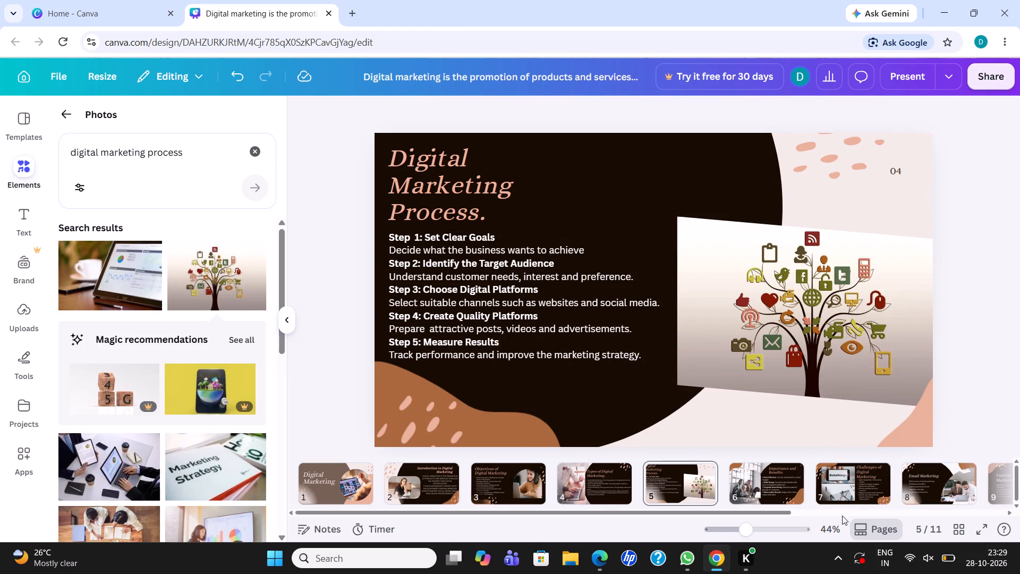
# Replace slide 8's "Email Marketing" heading with "Popular Digital Marketing Tools.".
pyautogui.click(772, 486)
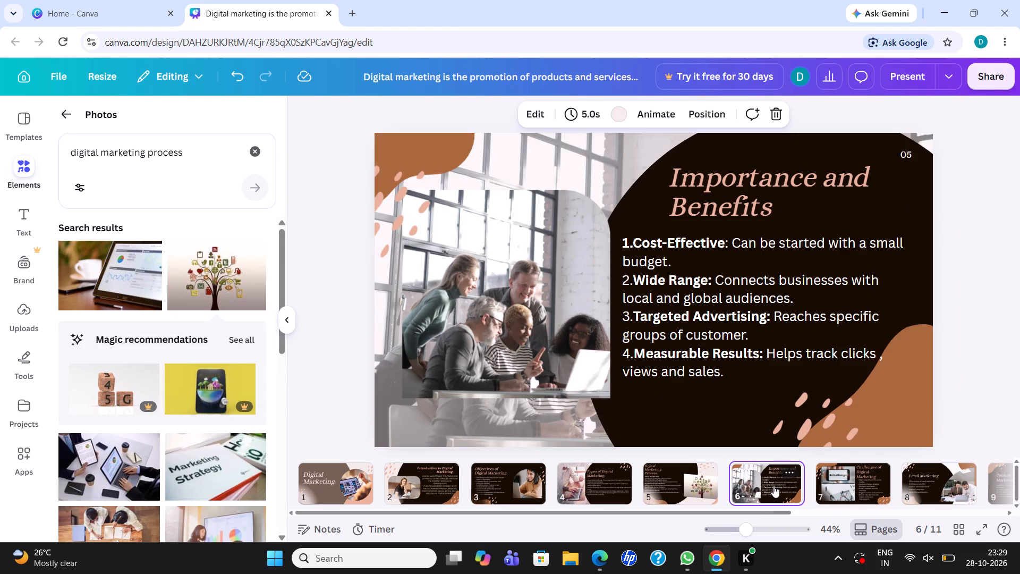
pyautogui.click(842, 488)
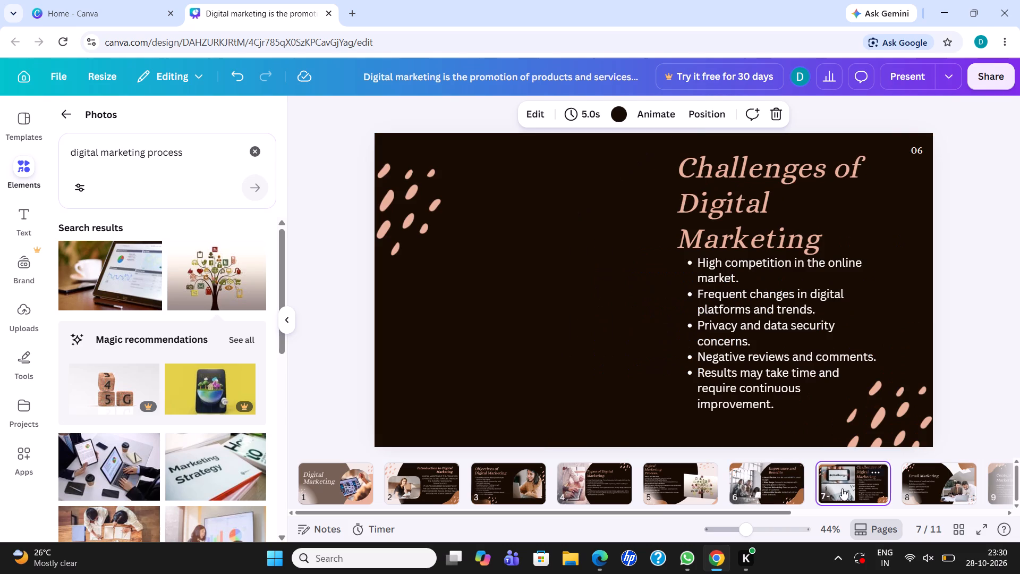
pyautogui.click(918, 482)
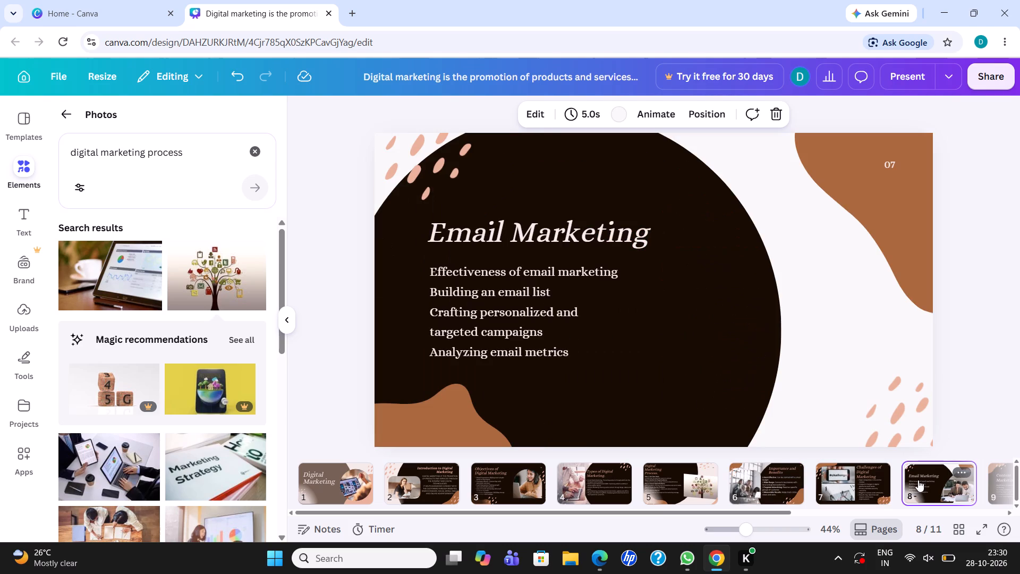
pyautogui.click(535, 240)
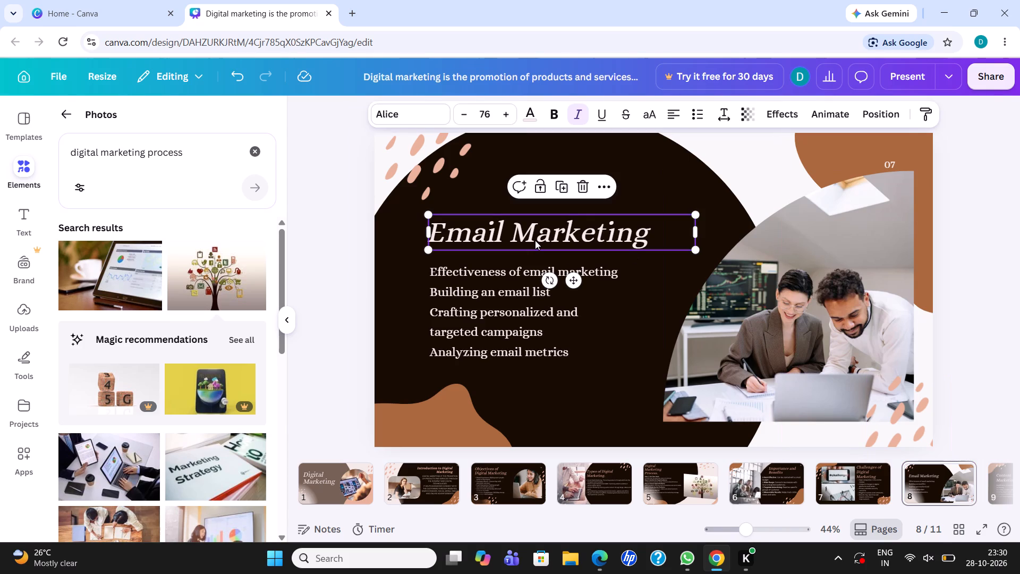
pyautogui.click(450, 235)
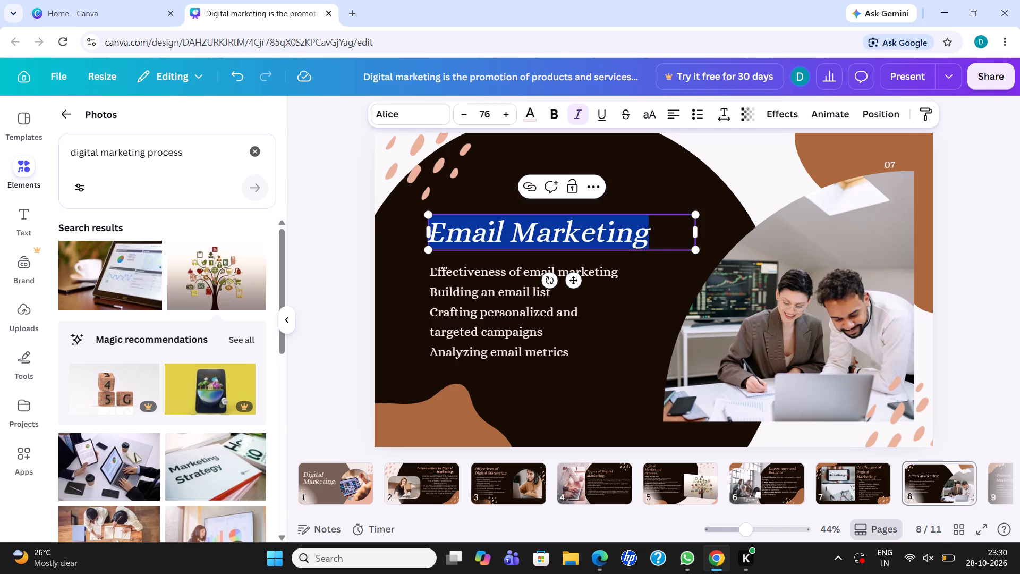
pyautogui.press('BackSpace')
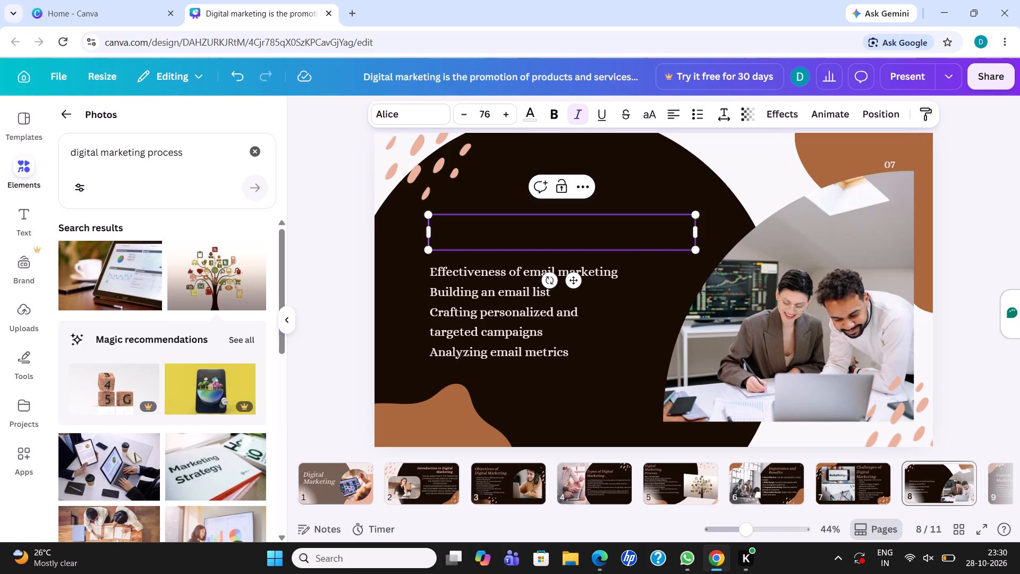
pyautogui.write('ular')
pyautogui.press('space')
pyautogui.write('igital')
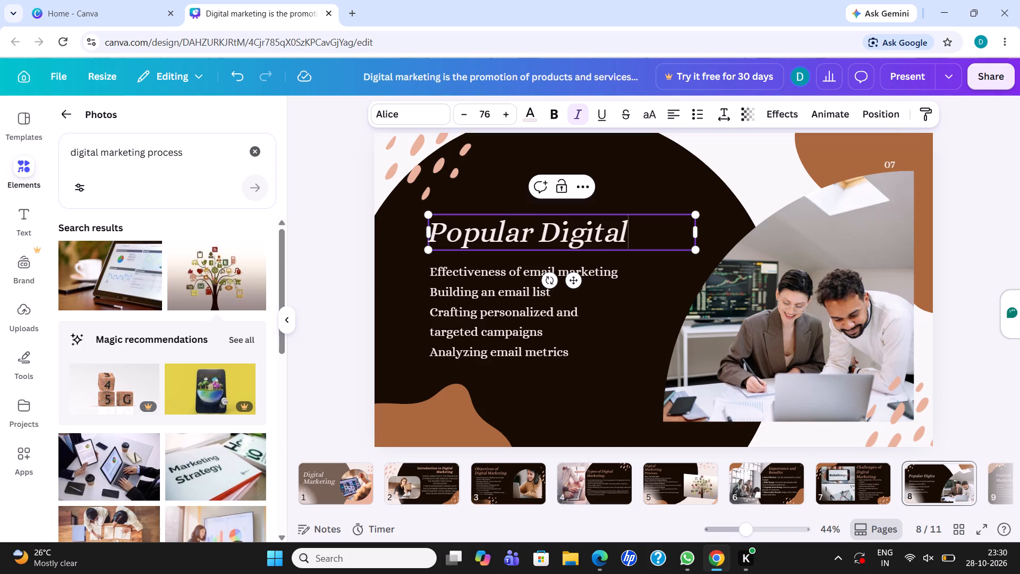
pyautogui.press('space')
pyautogui.write('arke')
pyautogui.write('ting')
pyautogui.press('space')
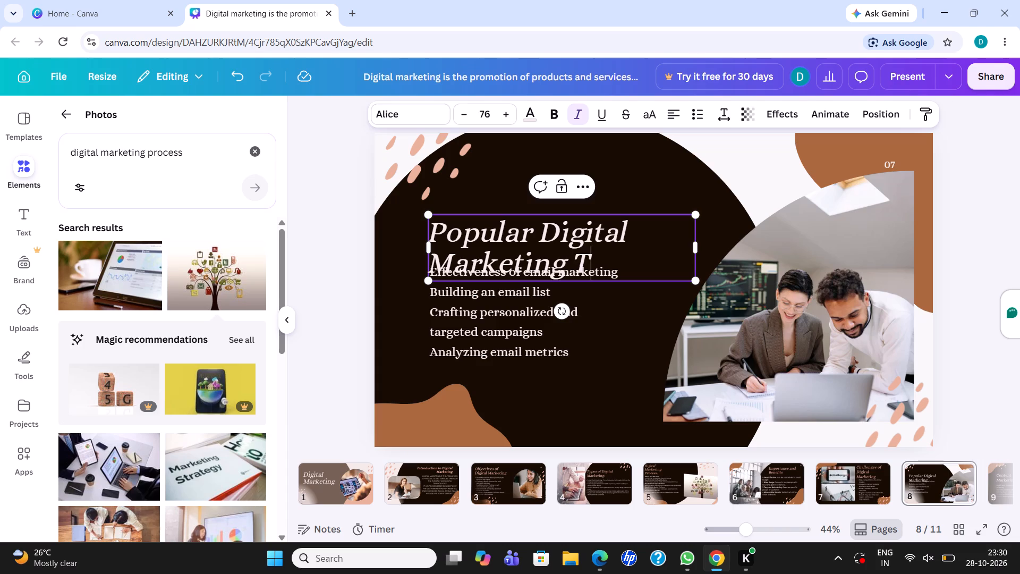
pyautogui.write('ools.')
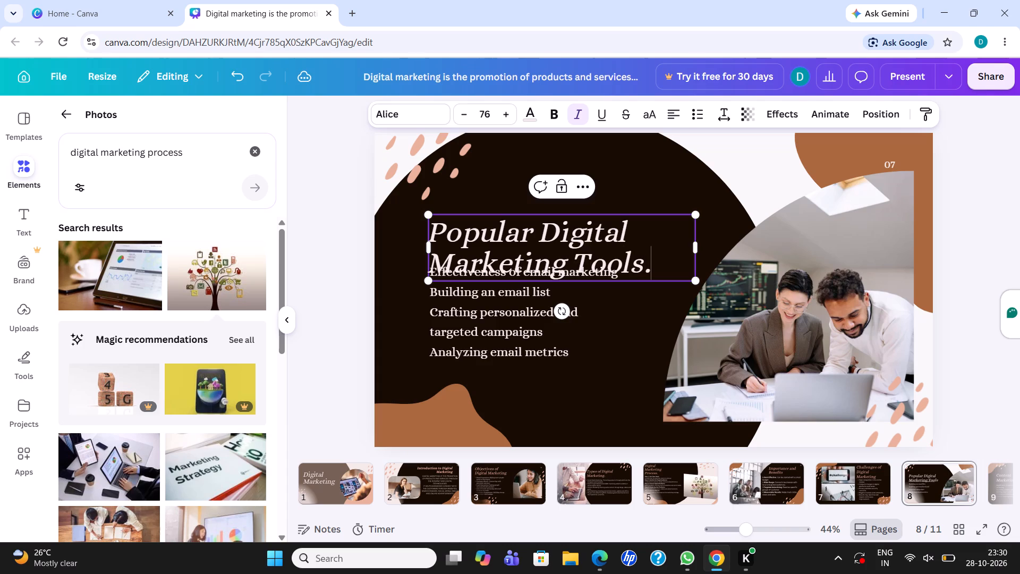
# Move the heading to the top of slide 8's dark circle and shift the pastel dashes further into the upper-left corner.
pyautogui.moveTo(629, 273); pyautogui.dragTo(628, 269)
pyautogui.moveTo(628, 269); pyautogui.dragTo(618, 251)
pyautogui.click(658, 254)
pyautogui.moveTo(661, 283); pyautogui.dragTo(696, 220)
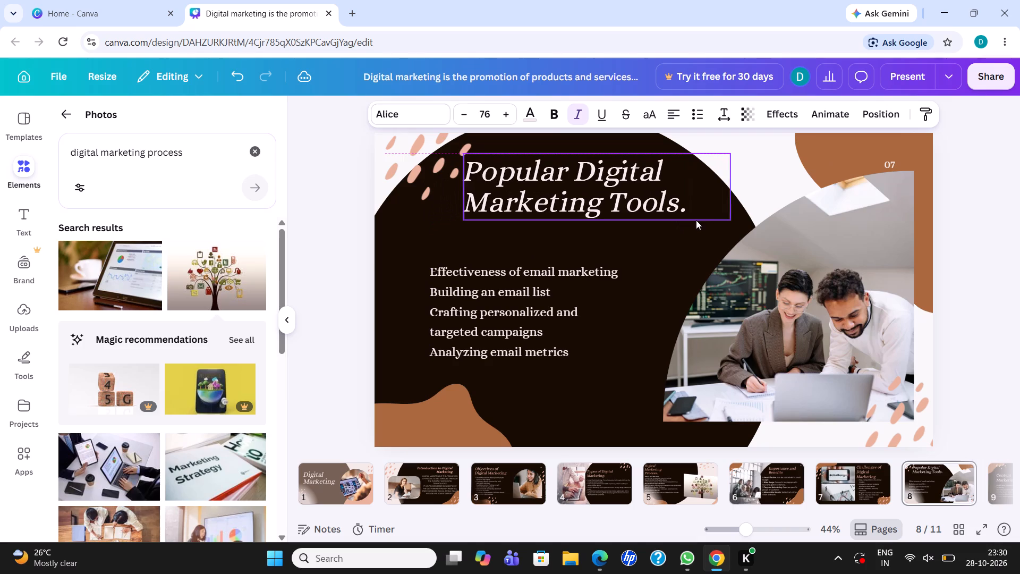
pyautogui.moveTo(696, 220); pyautogui.dragTo(694, 219)
pyautogui.moveTo(449, 186); pyautogui.dragTo(431, 174)
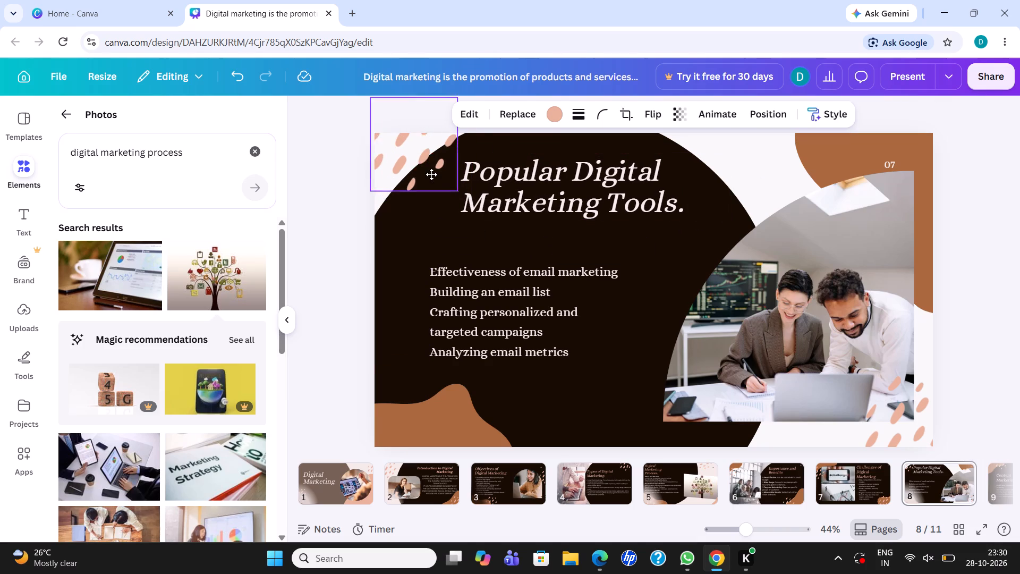
pyautogui.moveTo(431, 174); pyautogui.dragTo(427, 172)
pyautogui.moveTo(554, 212); pyautogui.dragTo(539, 207)
# Delete the email marketing body text from slide 8.
pyautogui.click(496, 317)
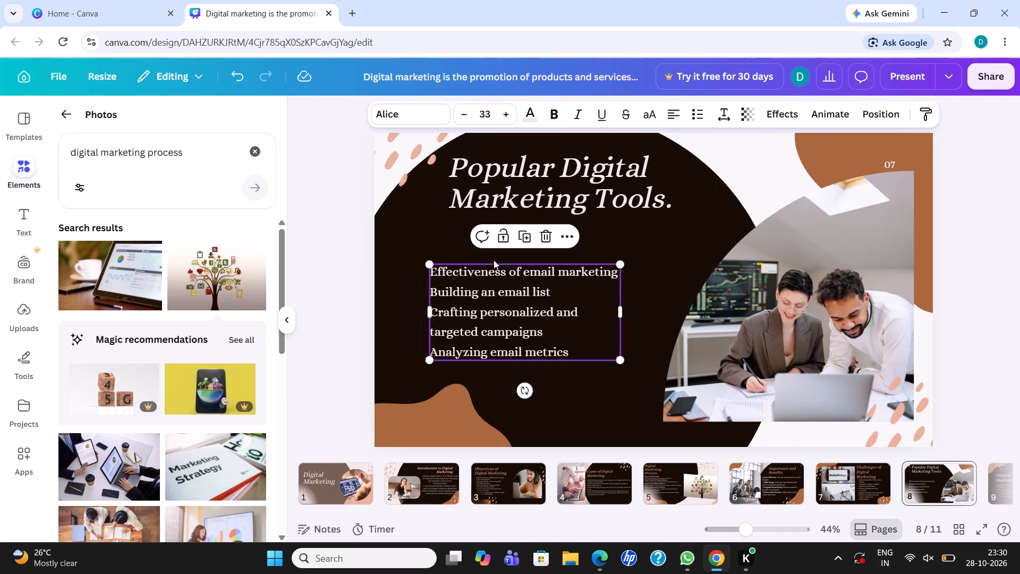
pyautogui.click(544, 235)
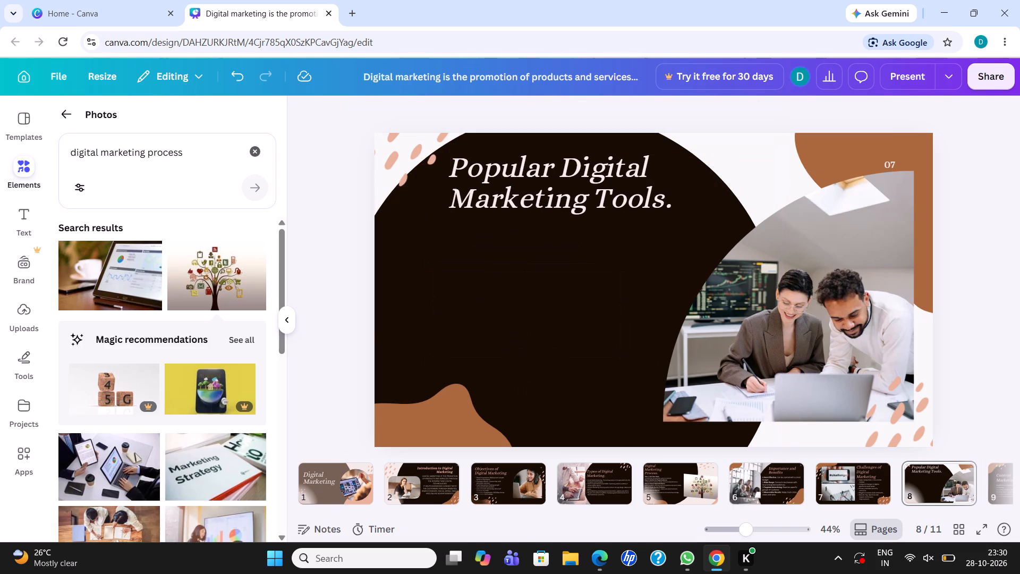
# Add a body text box to slide 8 and format it as a bulleted list.
pyautogui.click(18, 225)
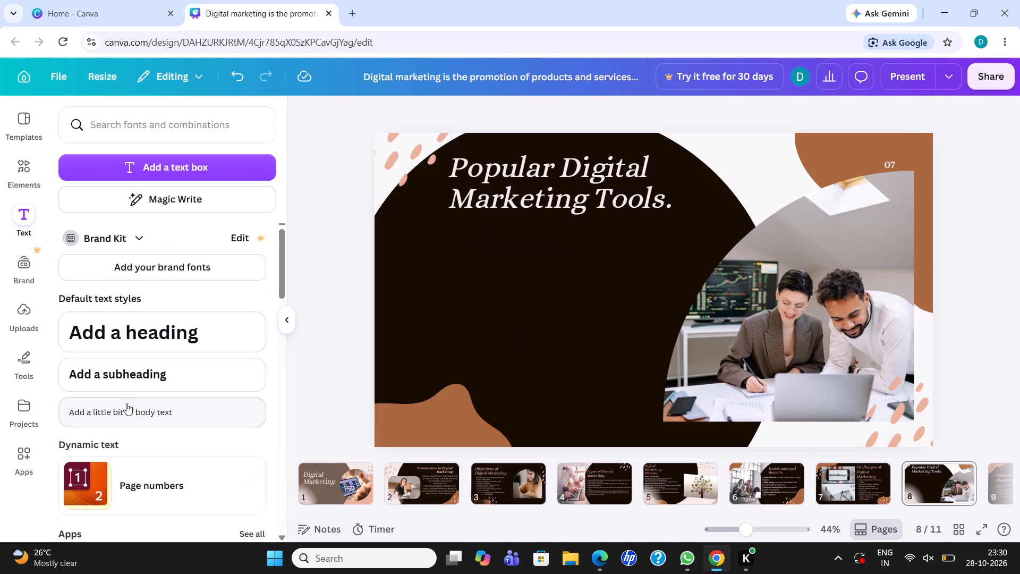
pyautogui.click(128, 407)
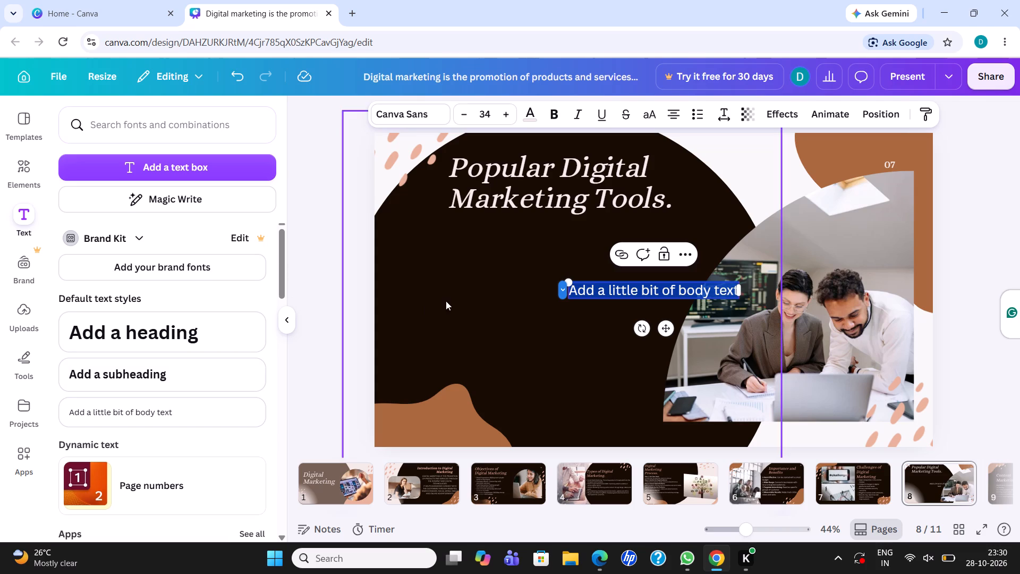
pyautogui.click(700, 116)
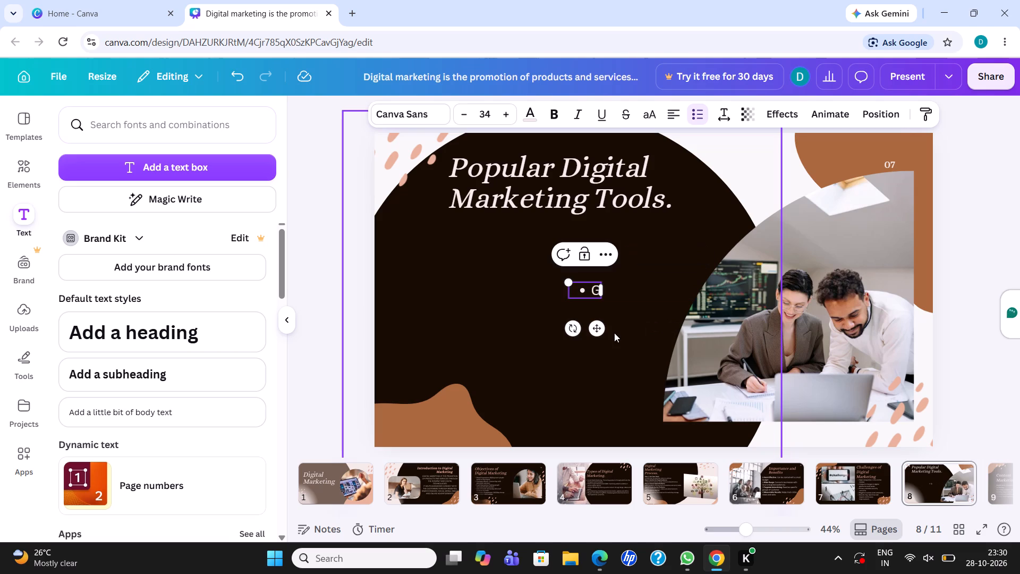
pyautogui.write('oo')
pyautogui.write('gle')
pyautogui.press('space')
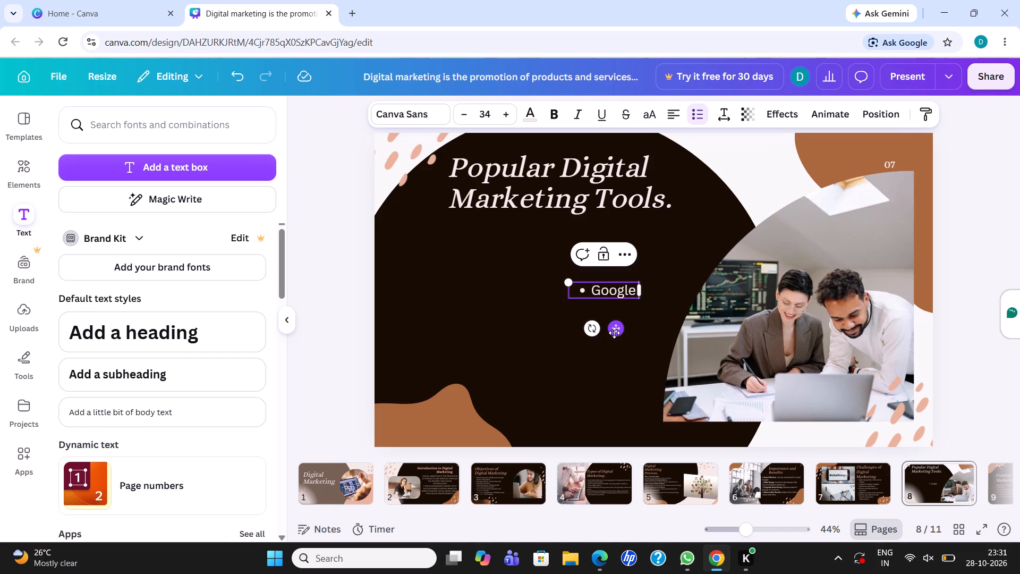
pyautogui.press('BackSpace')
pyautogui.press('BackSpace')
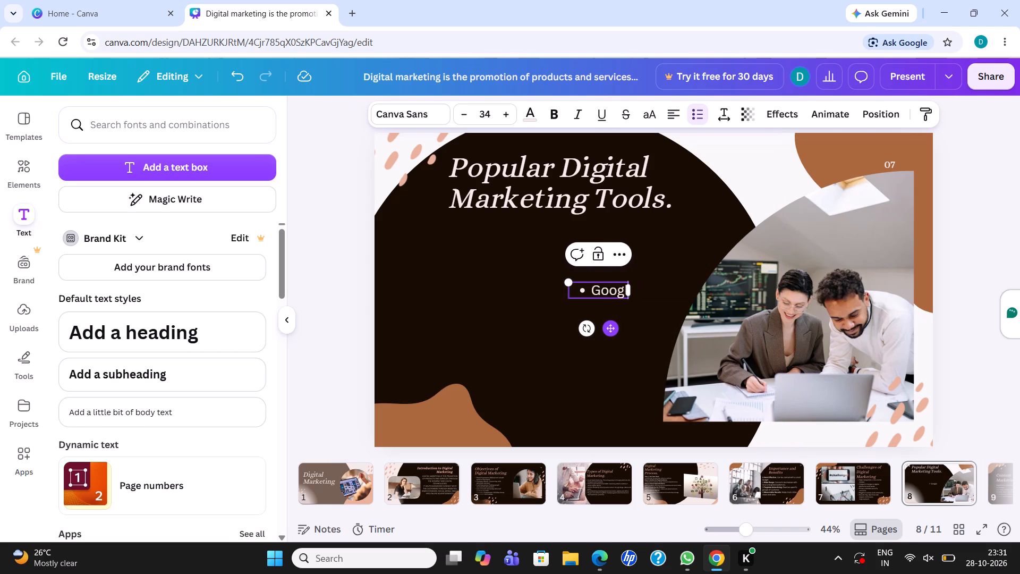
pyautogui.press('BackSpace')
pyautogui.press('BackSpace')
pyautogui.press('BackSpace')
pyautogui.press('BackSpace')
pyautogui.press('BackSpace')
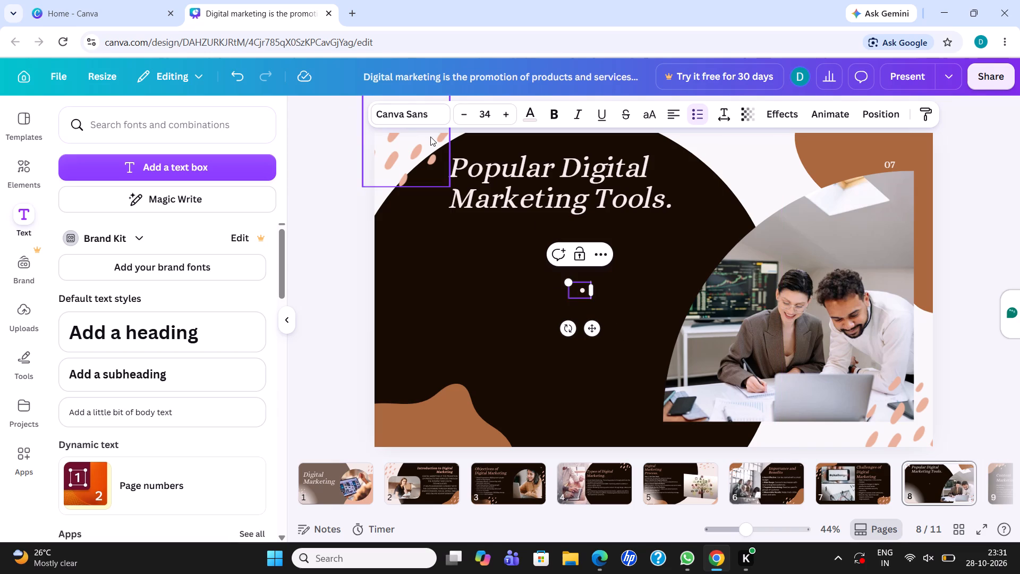
# Set the bulleted text box's font to Atkinson Hyperlegible.
pyautogui.click(425, 119)
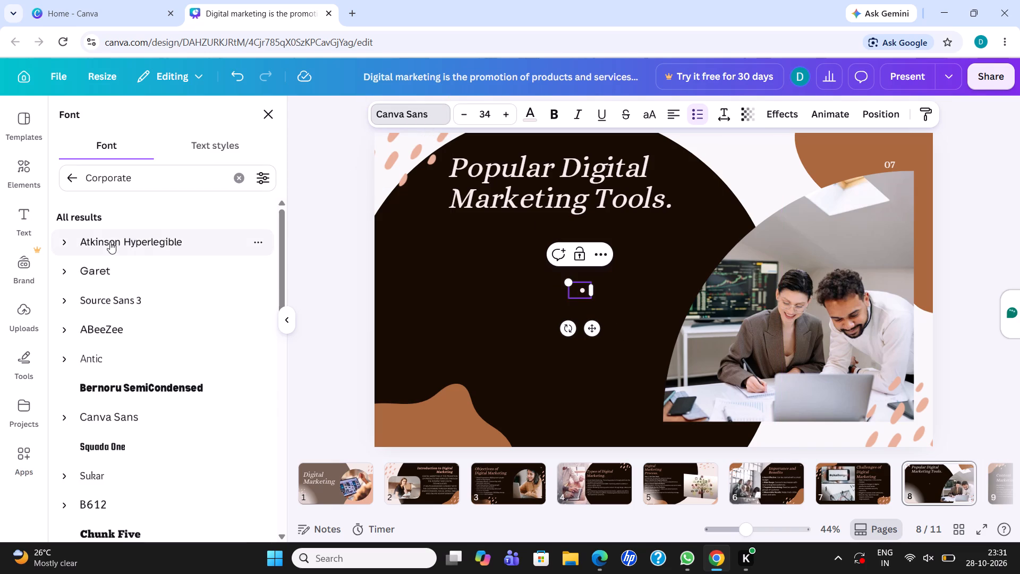
pyautogui.click(108, 248)
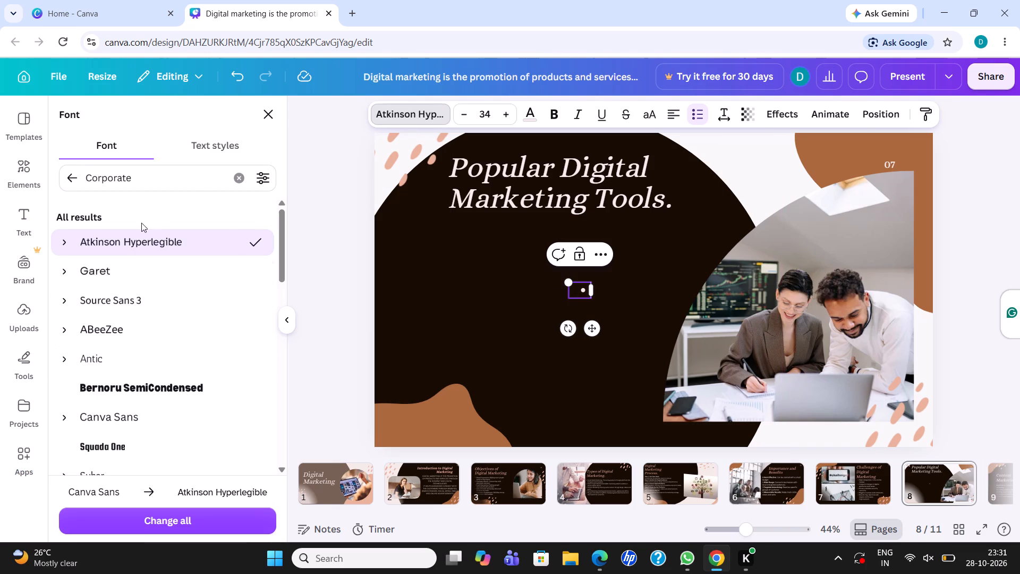
pyautogui.click(134, 276)
pyautogui.click(141, 245)
# Enter the first bullet on slide 8: "Google Analytics: Tracks website traffic and user behaviour.".
pyautogui.write('oo')
pyautogui.write('gl')
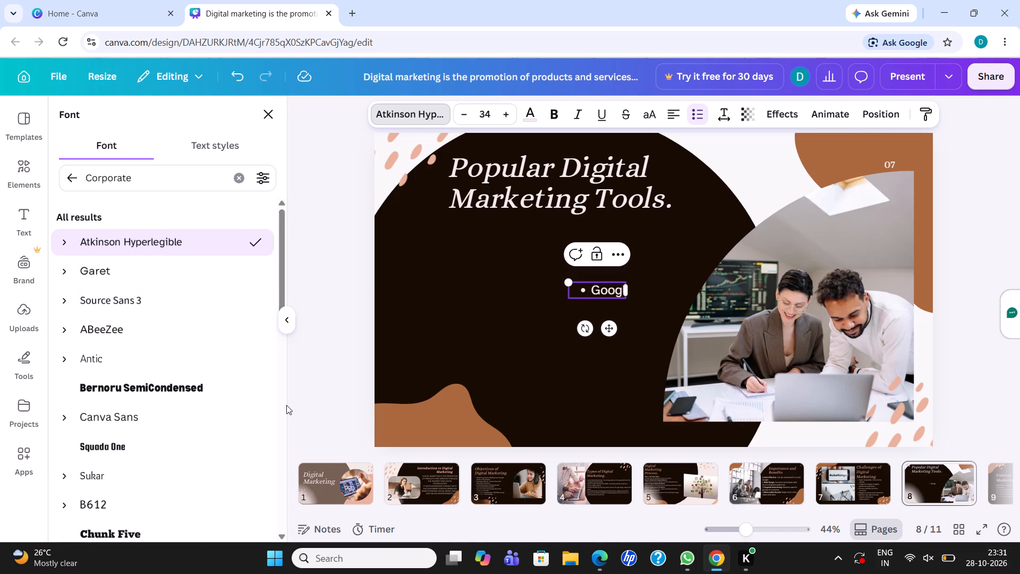
pyautogui.write('e')
pyautogui.press('space')
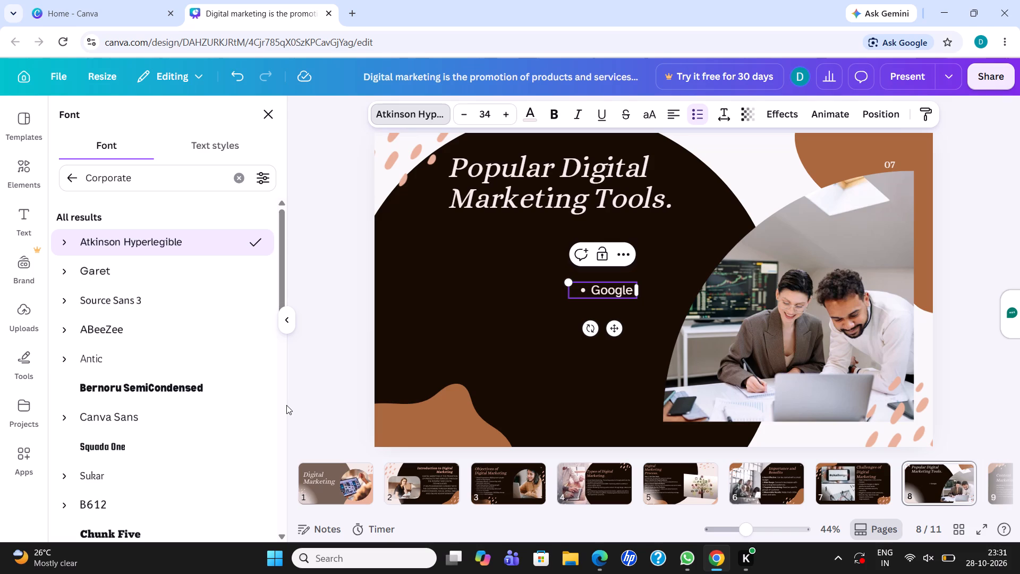
pyautogui.write('na')
pyautogui.press('l')
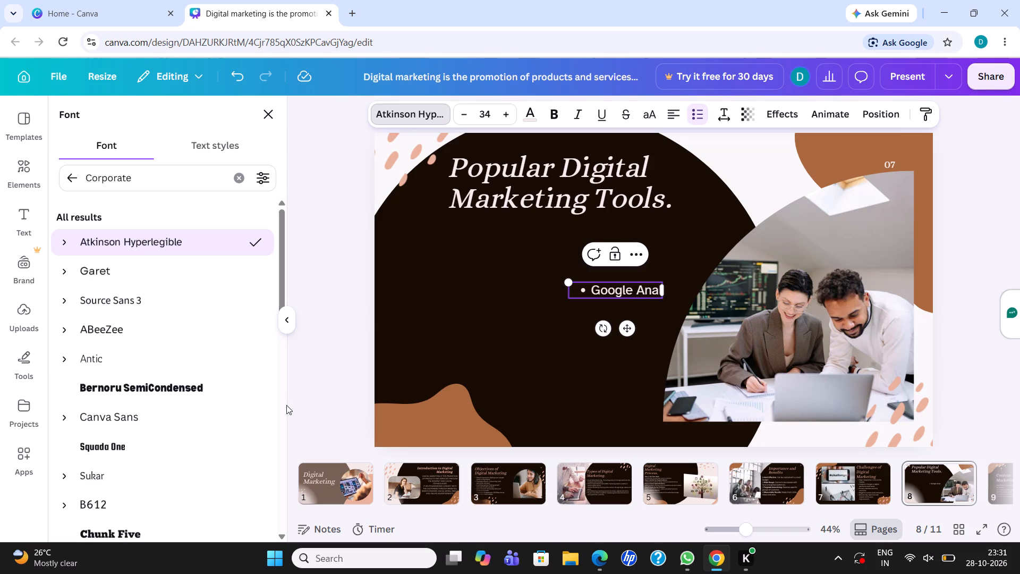
pyautogui.press('y')
pyautogui.write('tics;')
pyautogui.press('space')
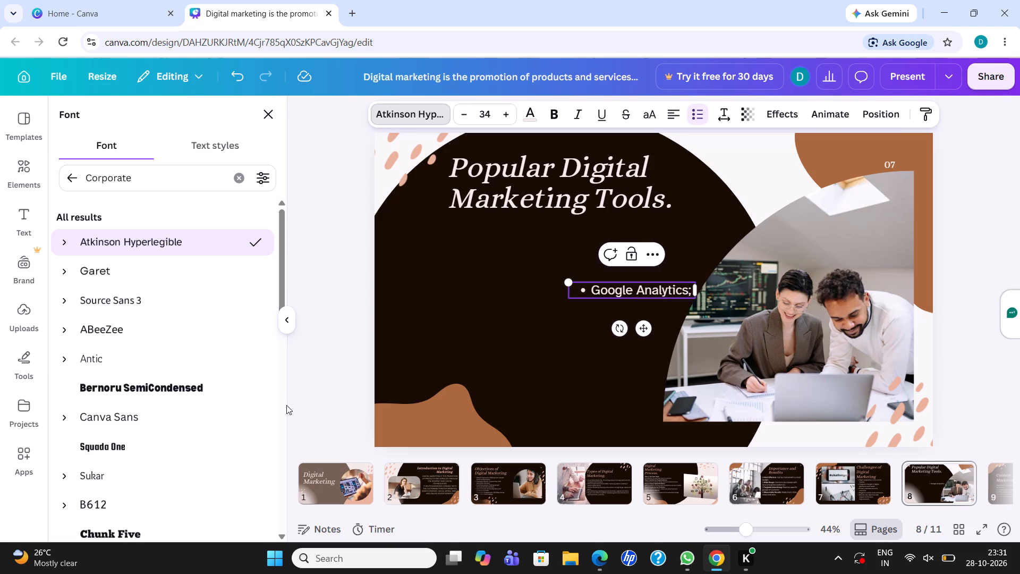
pyautogui.press('BackSpace')
pyautogui.press('BackSpace')
pyautogui.write(':')
pyautogui.press('space')
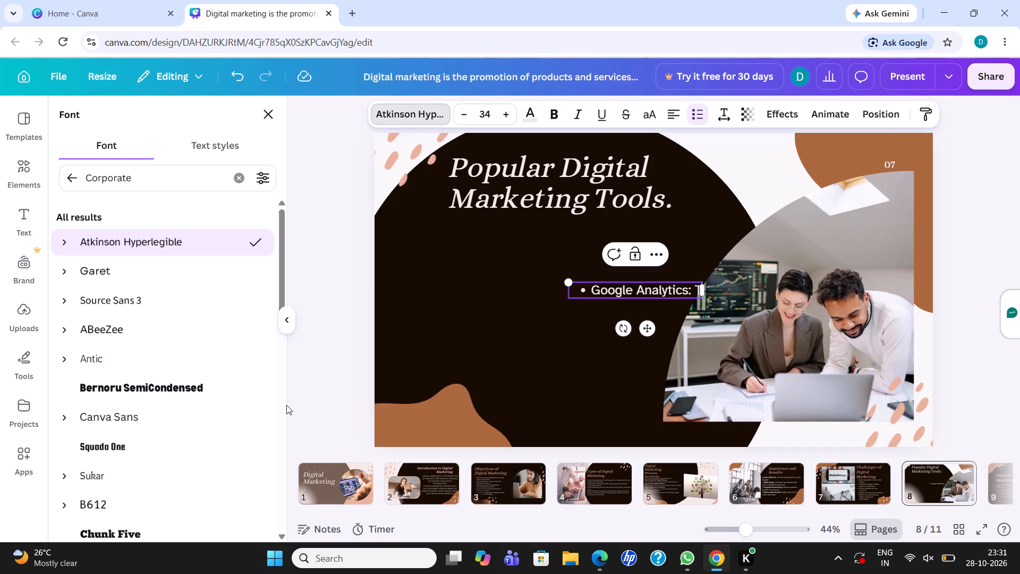
pyautogui.write('cks')
pyautogui.press('space')
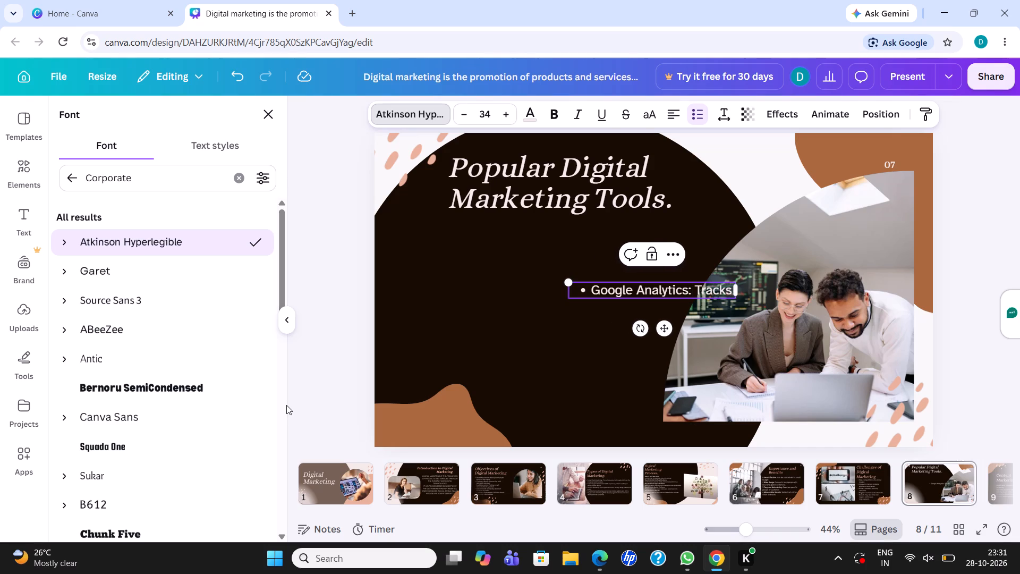
pyautogui.write('website')
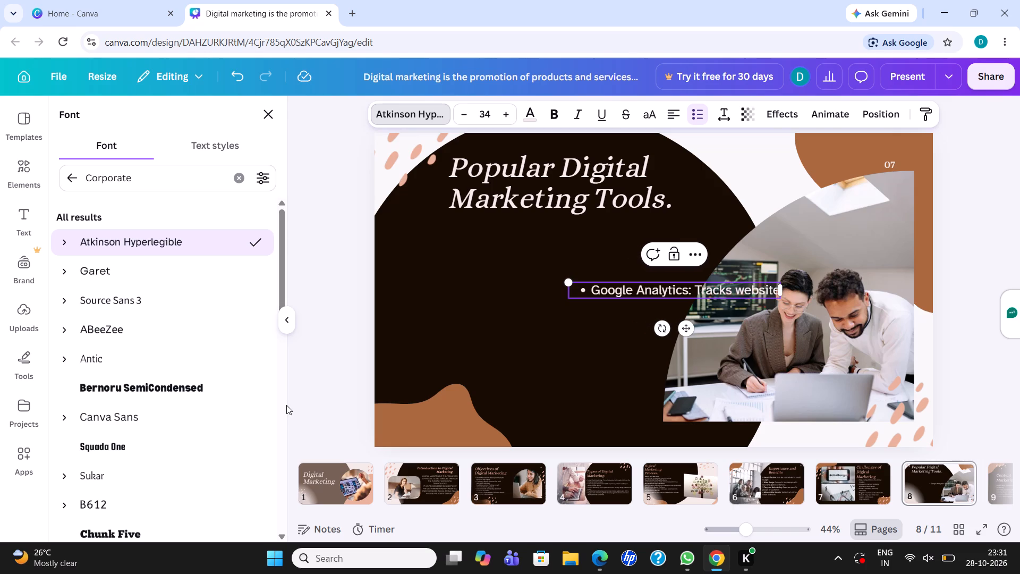
pyautogui.press('space')
pyautogui.write('traffu')
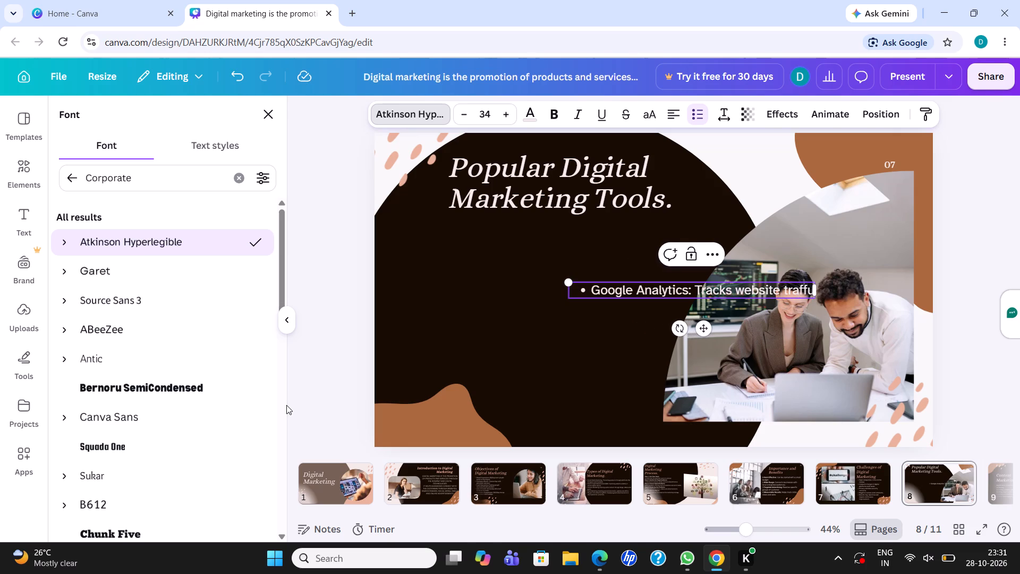
pyautogui.press('BackSpace')
pyautogui.write('ic')
pyautogui.press('space')
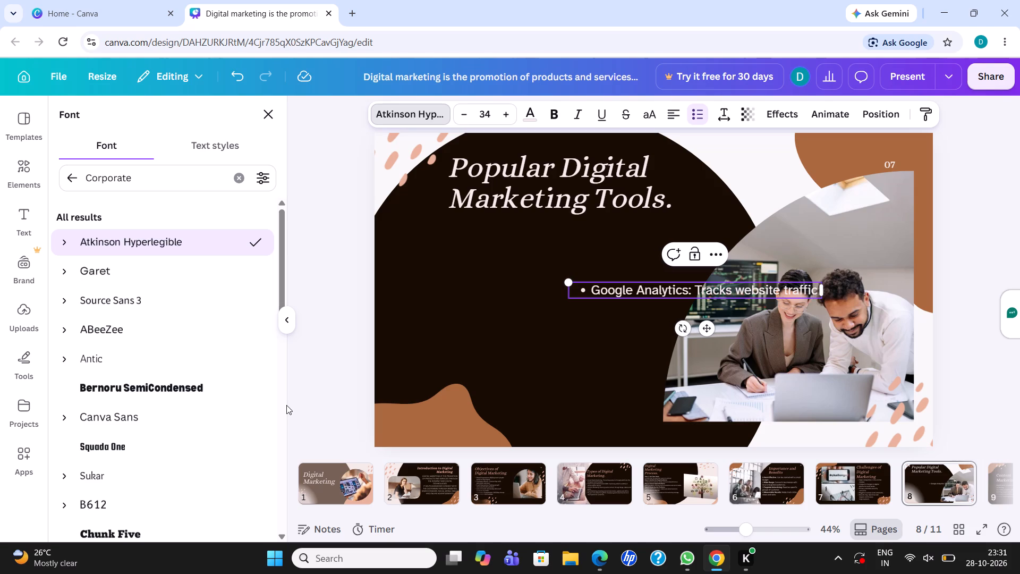
pyautogui.write('and user')
pyautogui.press('space')
pyautogui.write('behavi')
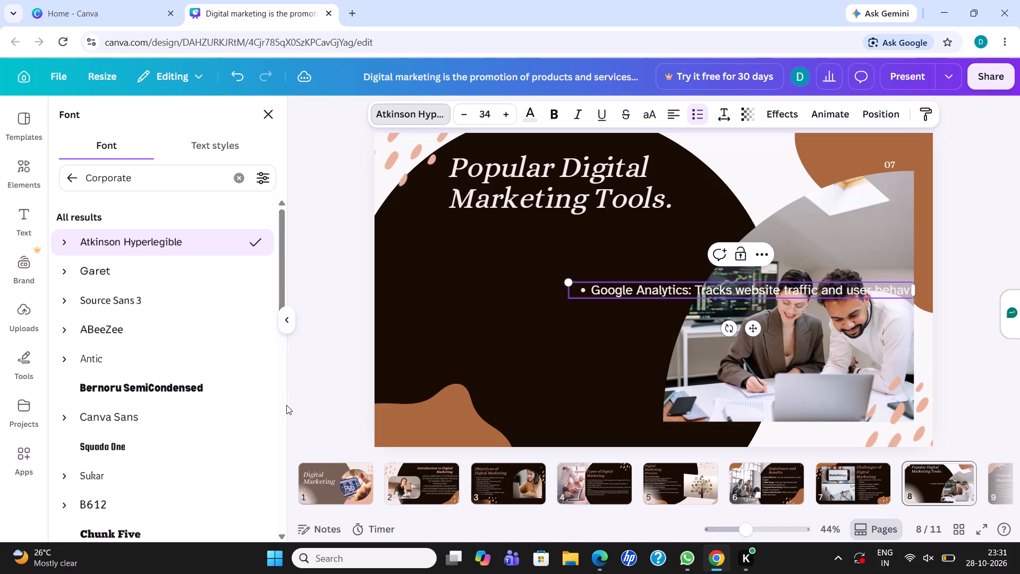
pyautogui.write('our')
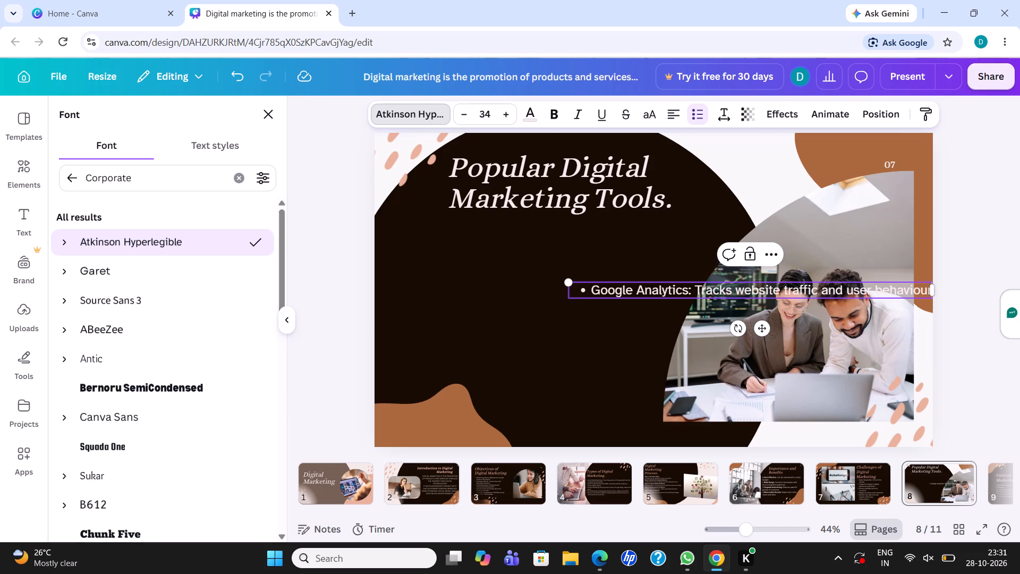
pyautogui.press('.')
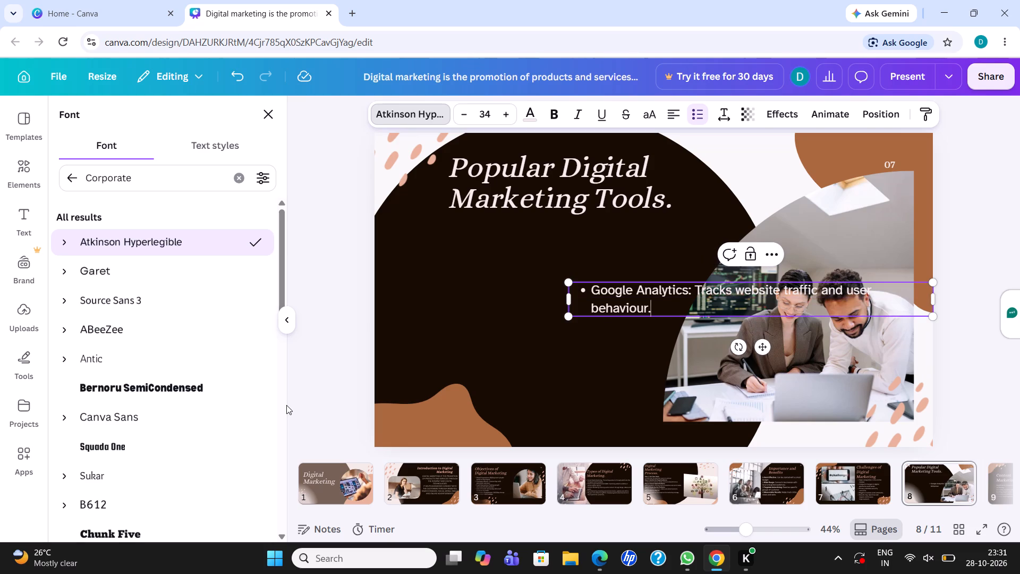
# Add a second bullet on slide 8: "Google Ads: Helps businesses advertise online.".
pyautogui.press('Return')
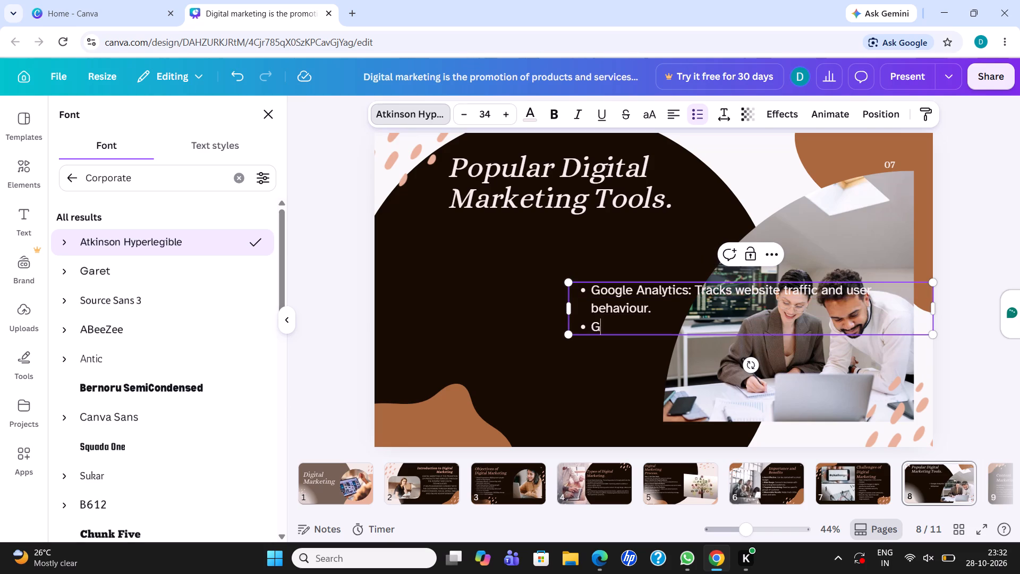
pyautogui.write('oogl')
pyautogui.write('e')
pyautogui.press('space')
pyautogui.write('ds')
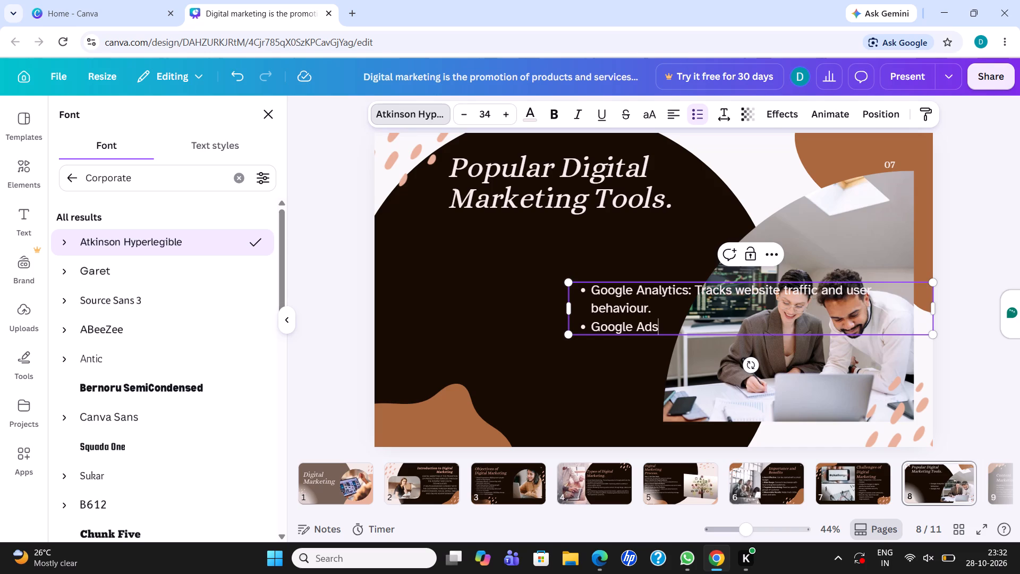
pyautogui.write(':')
pyautogui.press('space')
pyautogui.write('elps')
pyautogui.press('space')
pyautogui.write('busi')
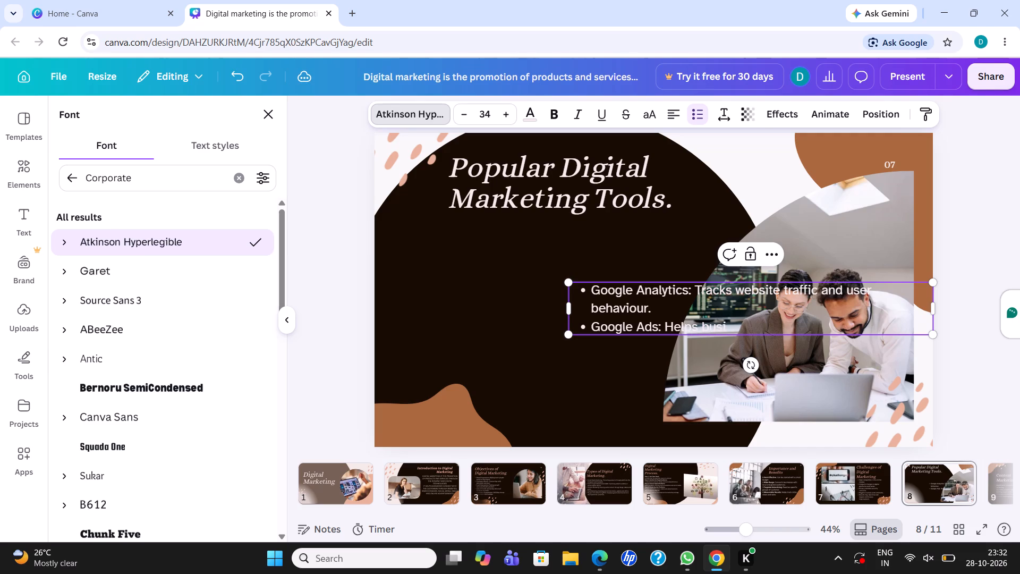
pyautogui.write('ness')
pyautogui.write('es advertise')
pyautogui.press('space')
pyautogui.write('online')
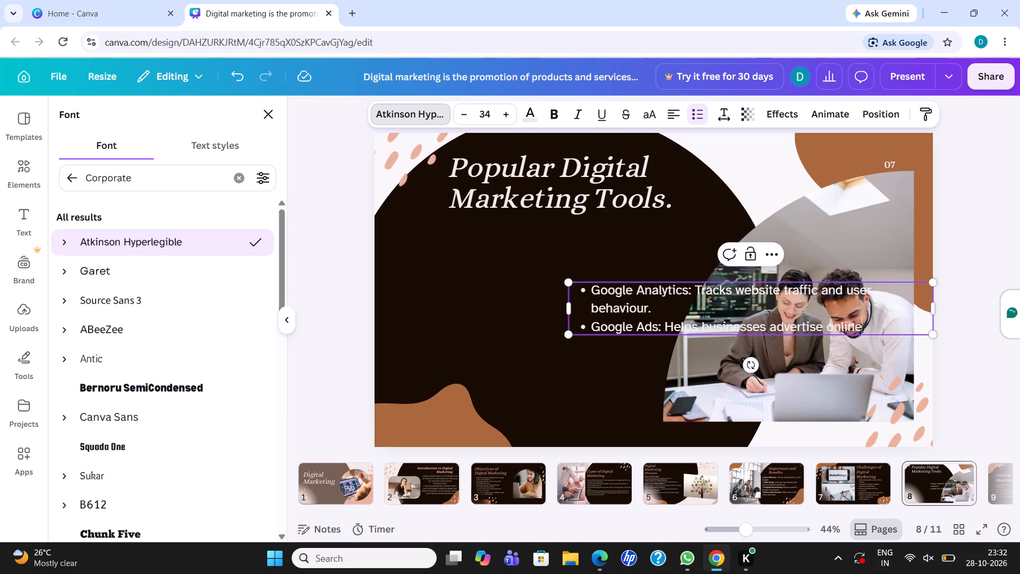
pyautogui.press('.')
# Add a third bullet on slide 8: "Canva: Creates attractive social media posts and advertisements.".
pyautogui.press('Return')
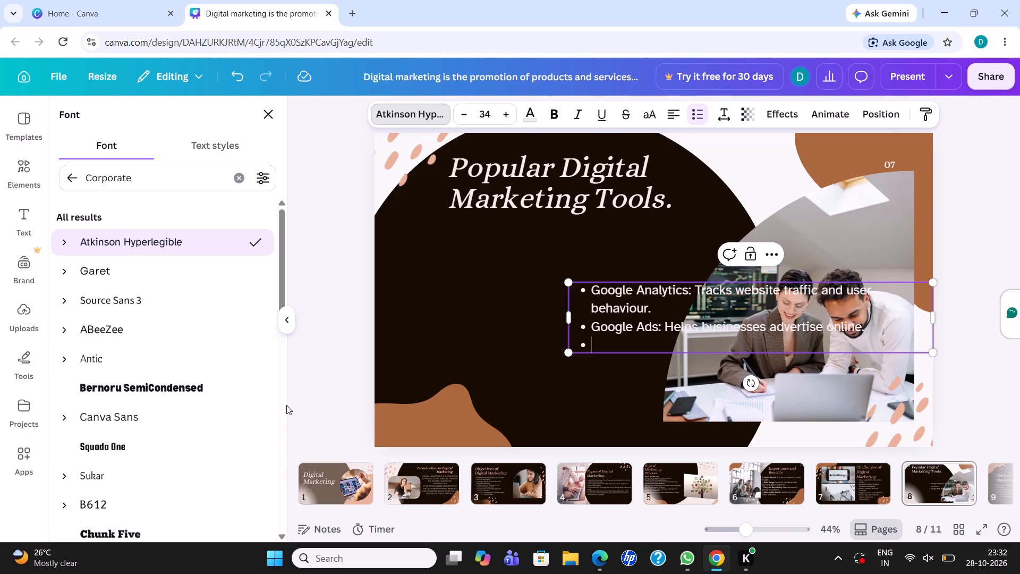
pyautogui.write('anva')
pyautogui.press('space')
pyautogui.press('BackSpace')
pyautogui.write(':')
pyautogui.press('space')
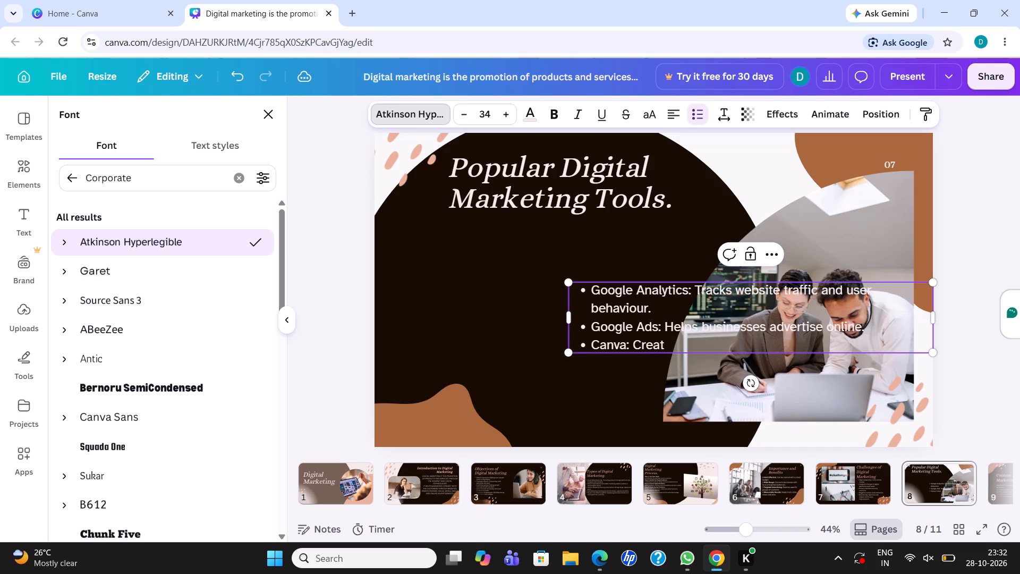
pyautogui.write('es')
pyautogui.press('space')
pyautogui.write('attract')
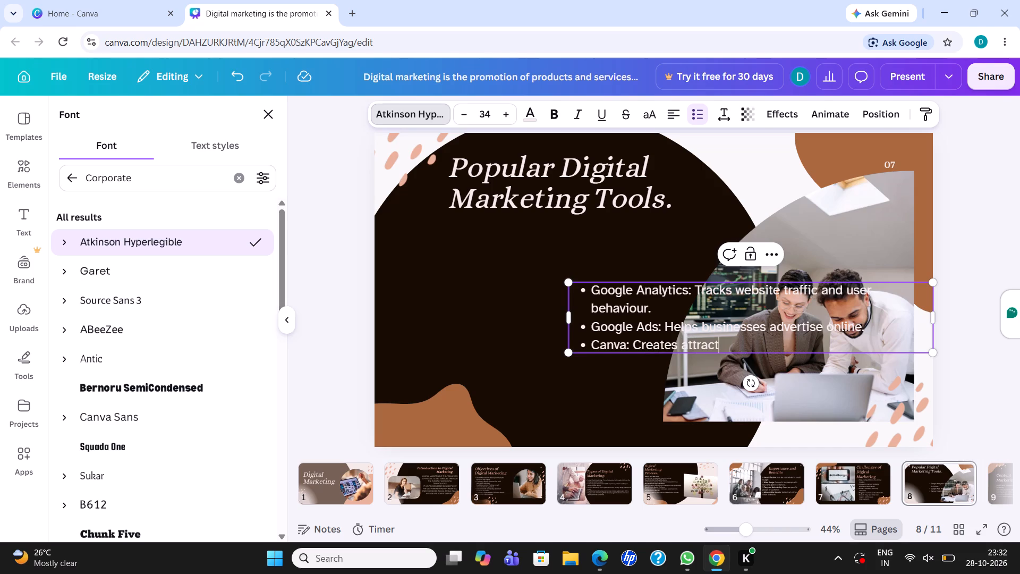
pyautogui.write('ive')
pyautogui.press('space')
pyautogui.write('social')
pyautogui.press('space')
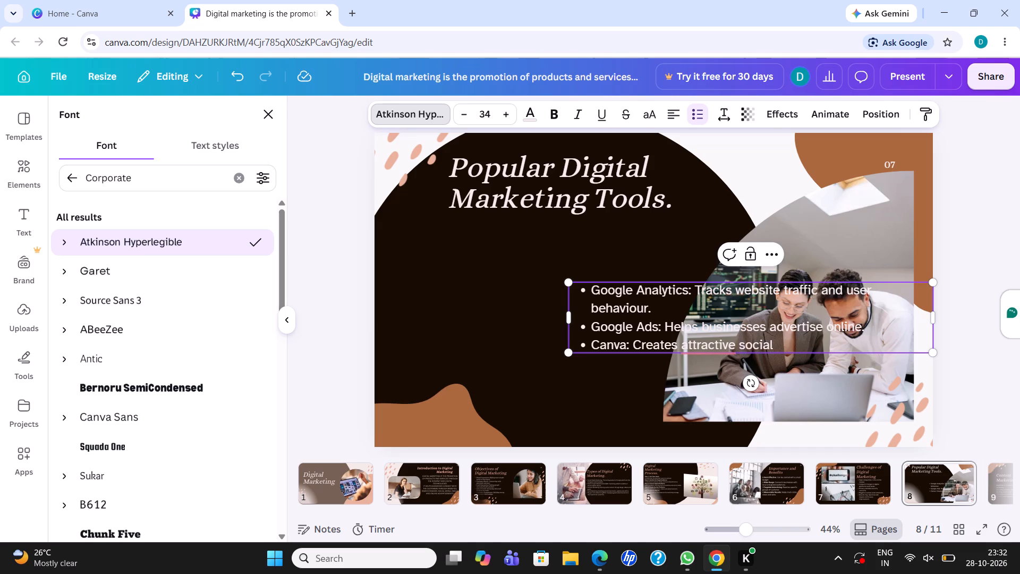
pyautogui.write('media')
pyautogui.press('space')
pyautogui.write('posts')
pyautogui.press('space')
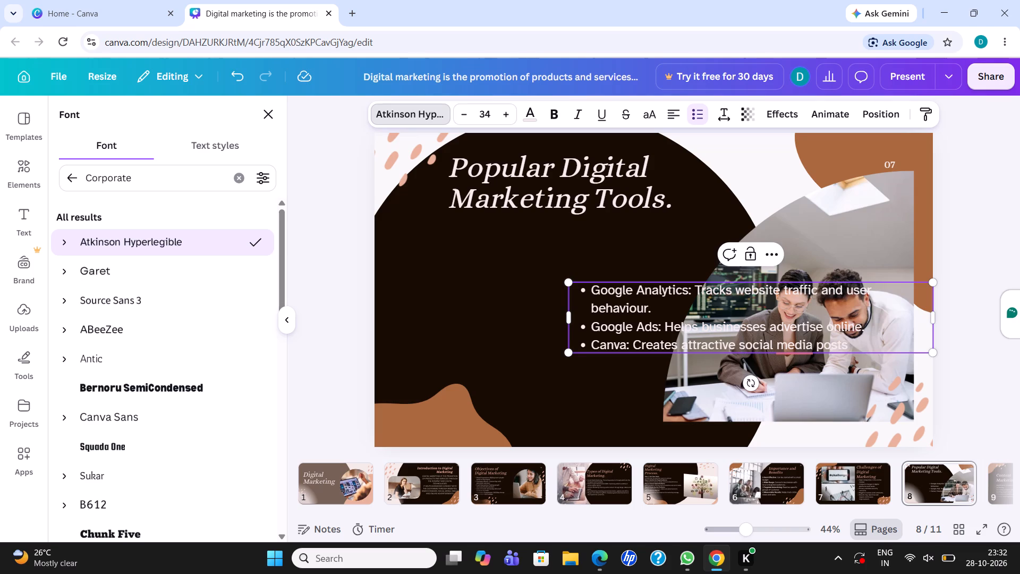
pyautogui.write('and advertisement')
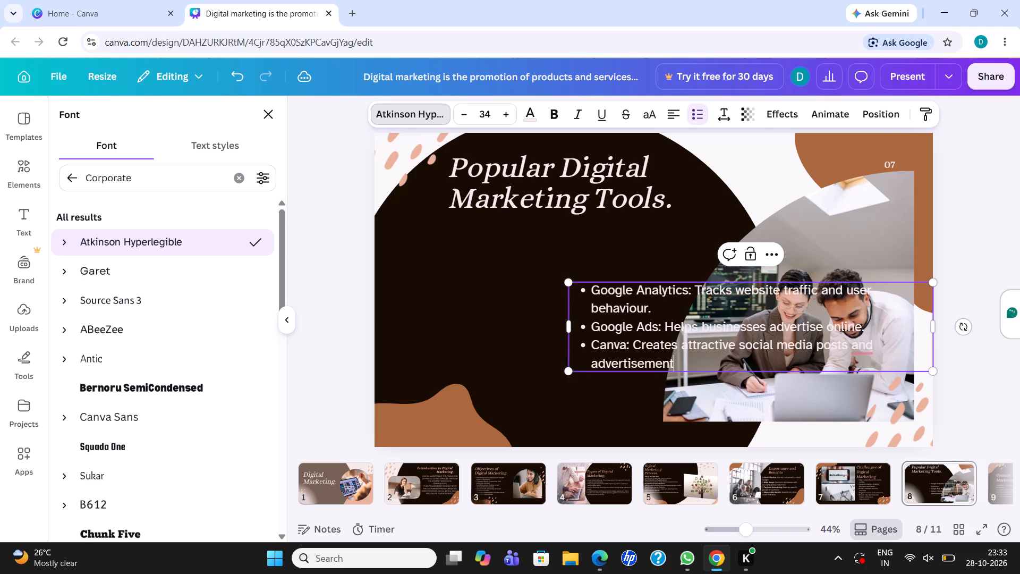
pyautogui.write('s.')
# Add a fourth bullet on slide 8: "Meta business suite: Helps manage email marketing".
pyautogui.press('Return')
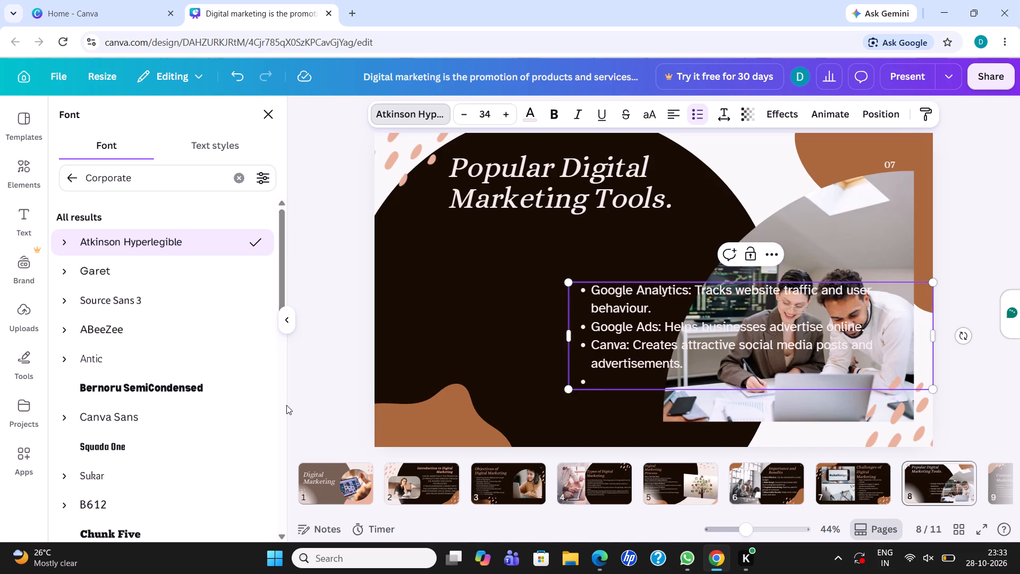
pyautogui.write('eta bus')
pyautogui.write('iness suite')
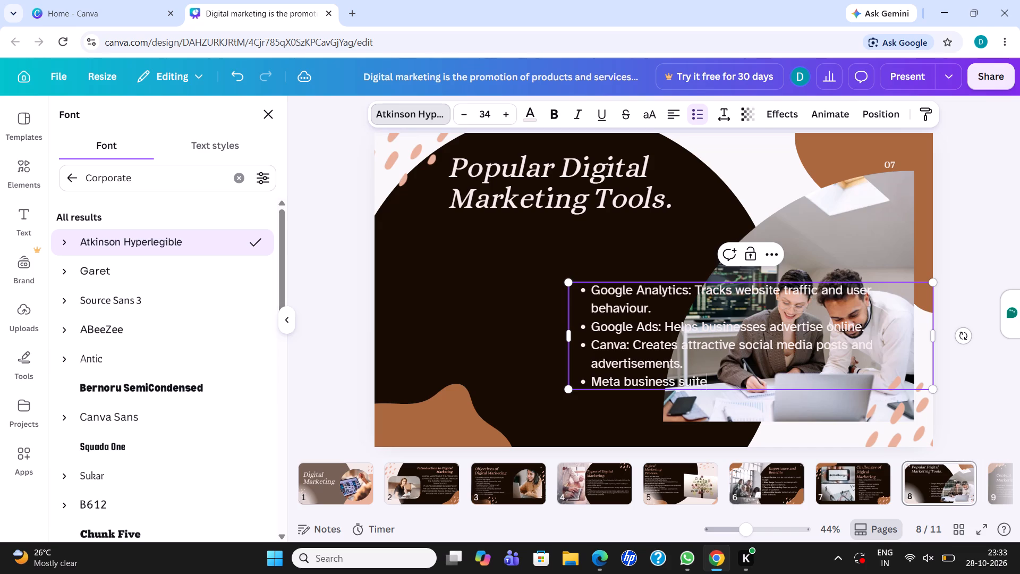
pyautogui.write(':')
pyautogui.press('space')
pyautogui.write('elo')
pyautogui.press('BackSpace')
pyautogui.write('ps')
pyautogui.press('space')
pyautogui.write('manage email')
pyautogui.press('space')
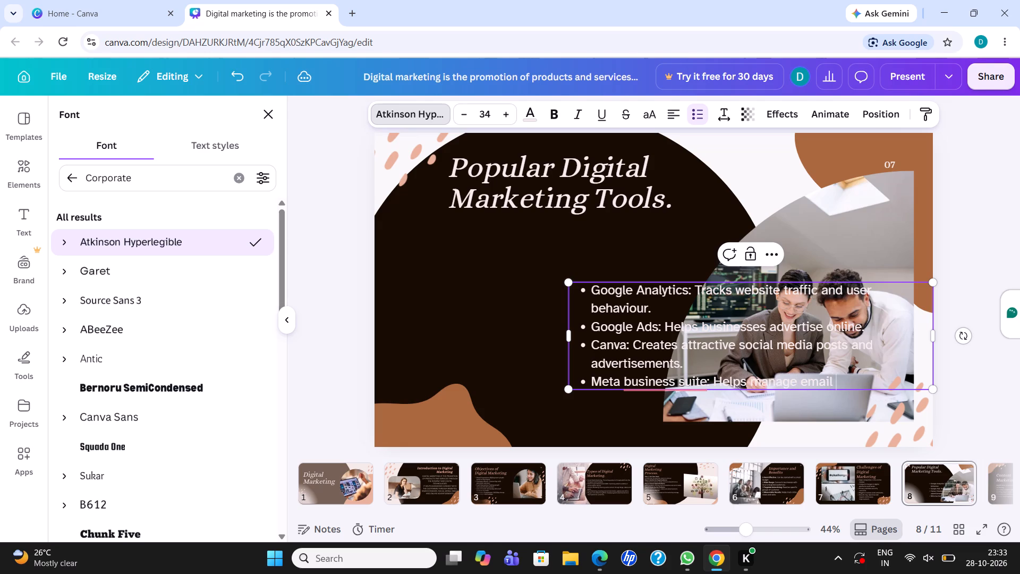
pyautogui.write('marketing')
pyautogui.press('space')
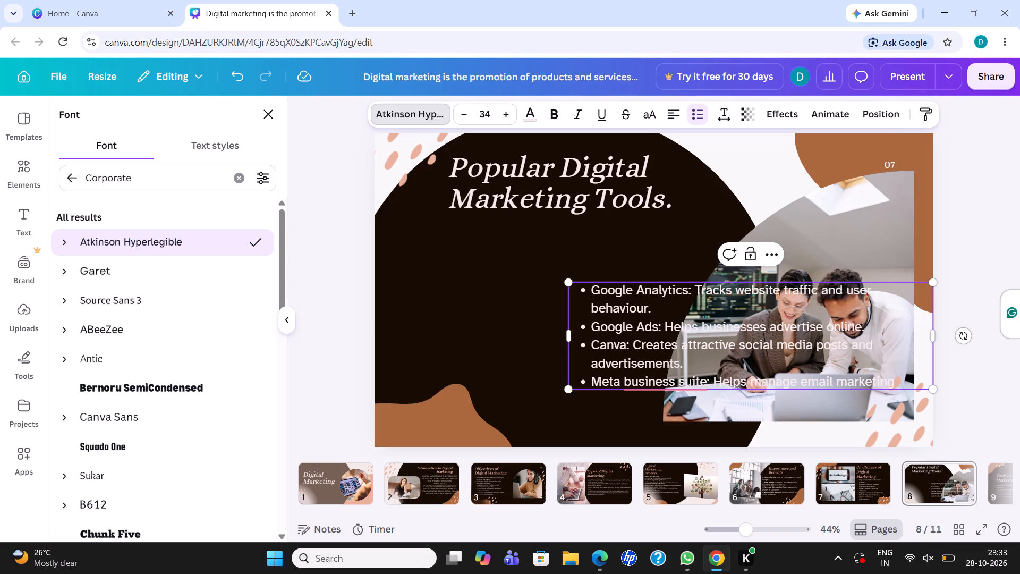
# Replace the ending of the fourth bullet so it reads "Helps manage Facebook and Instagram business accounts.".
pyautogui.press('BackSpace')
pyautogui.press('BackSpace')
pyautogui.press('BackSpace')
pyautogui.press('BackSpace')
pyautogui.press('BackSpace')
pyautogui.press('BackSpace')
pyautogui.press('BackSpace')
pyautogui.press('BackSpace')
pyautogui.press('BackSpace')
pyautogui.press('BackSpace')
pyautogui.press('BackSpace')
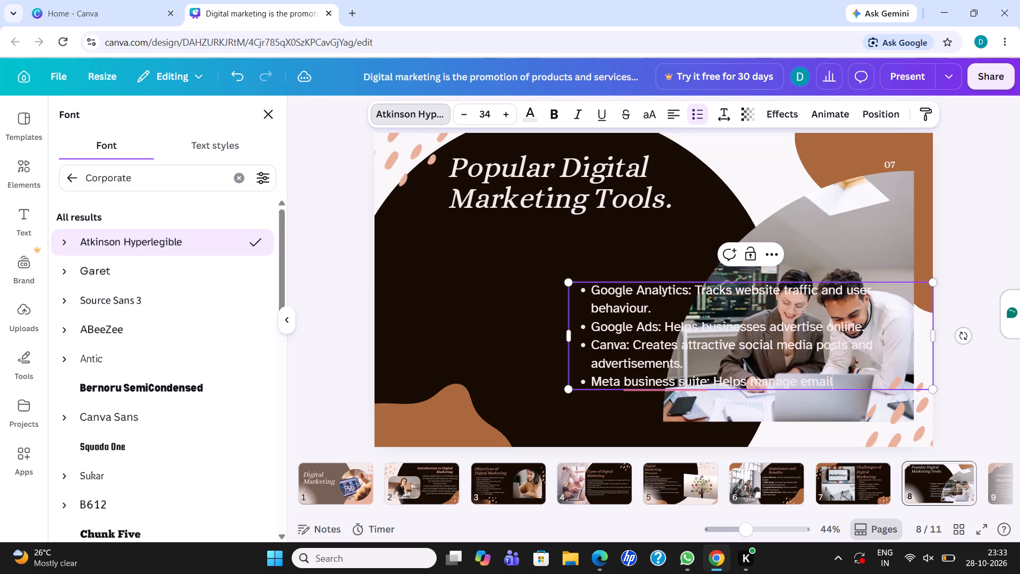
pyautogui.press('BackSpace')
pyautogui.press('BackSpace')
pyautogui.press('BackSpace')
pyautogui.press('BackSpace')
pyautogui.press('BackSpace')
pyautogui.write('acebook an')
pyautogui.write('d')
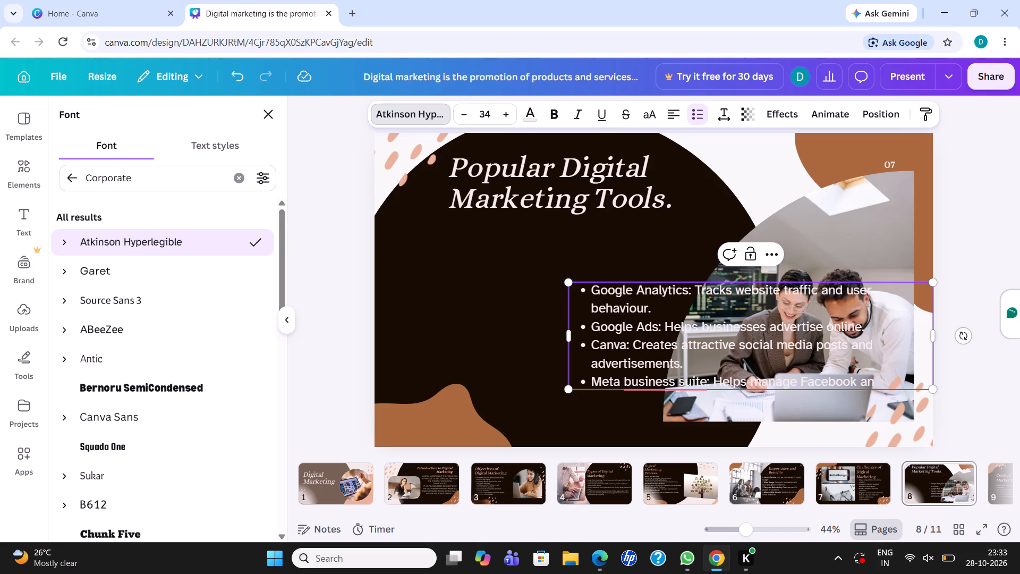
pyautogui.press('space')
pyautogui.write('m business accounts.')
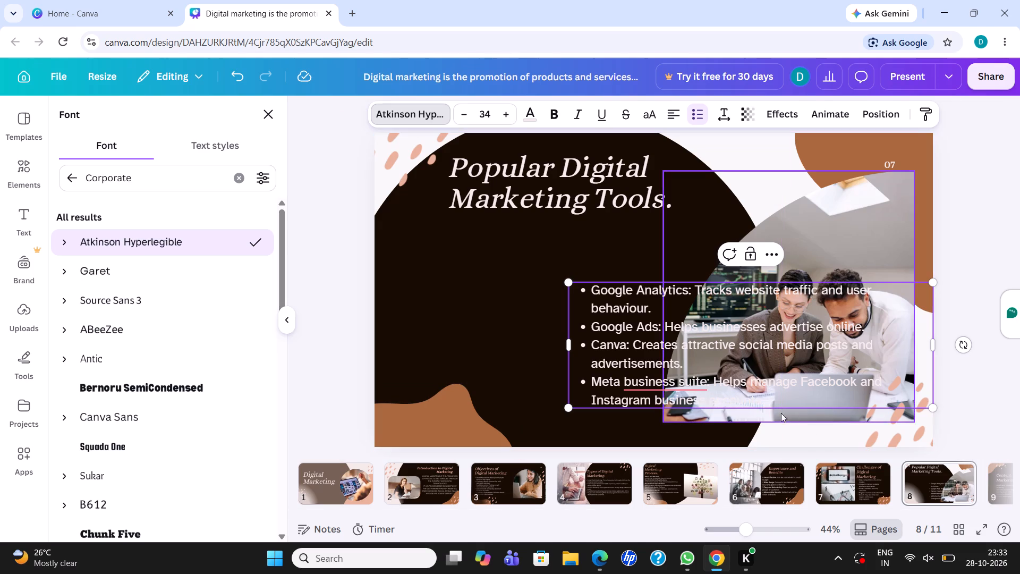
# Move the bulleted text box onto the dark area beneath the slide 8 title and narrow it to about 1,036 wide, clear of the photo.
pyautogui.moveTo(771, 410); pyautogui.dragTo(635, 361)
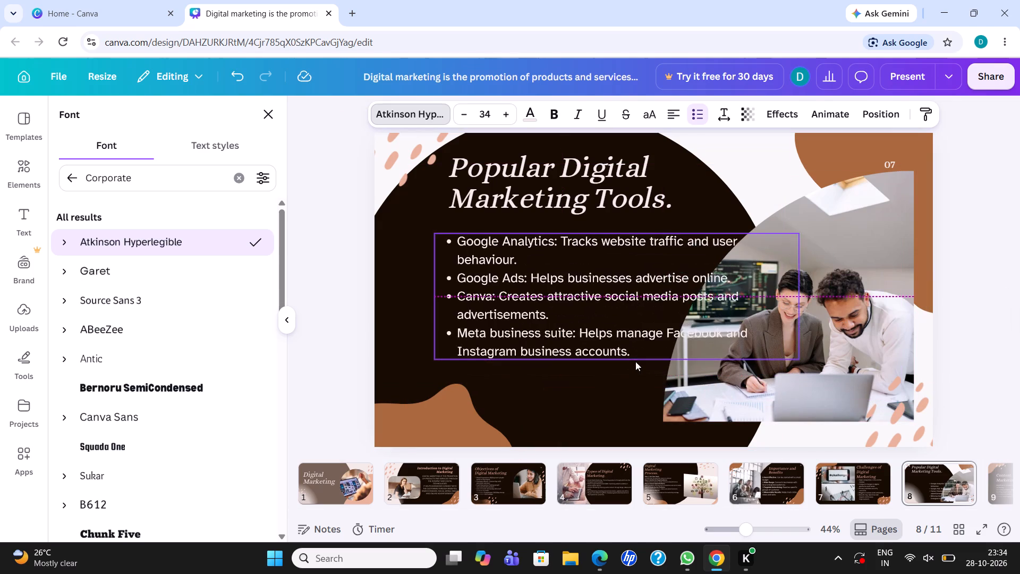
pyautogui.moveTo(635, 361); pyautogui.dragTo(587, 356)
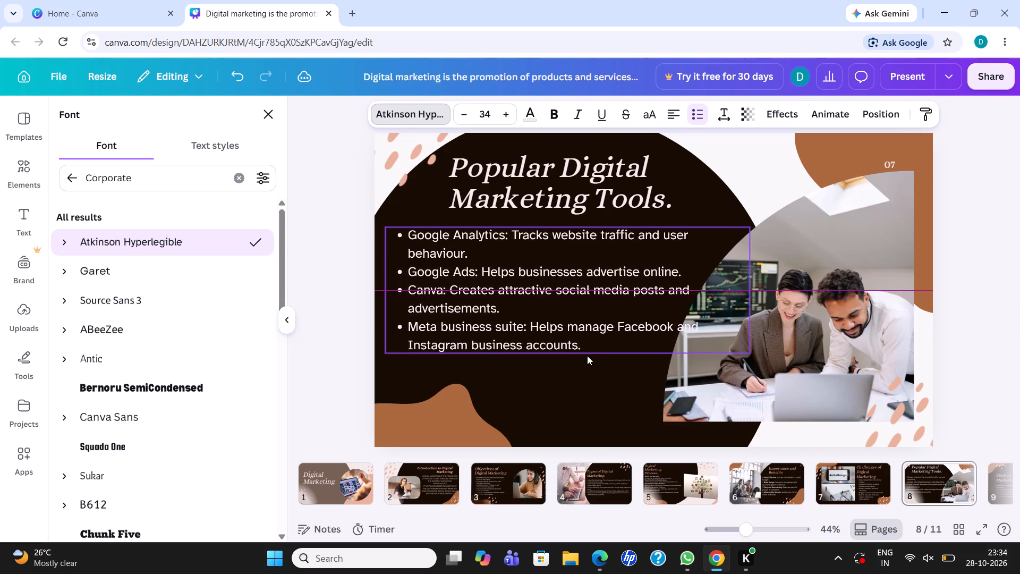
pyautogui.moveTo(587, 356); pyautogui.dragTo(580, 356)
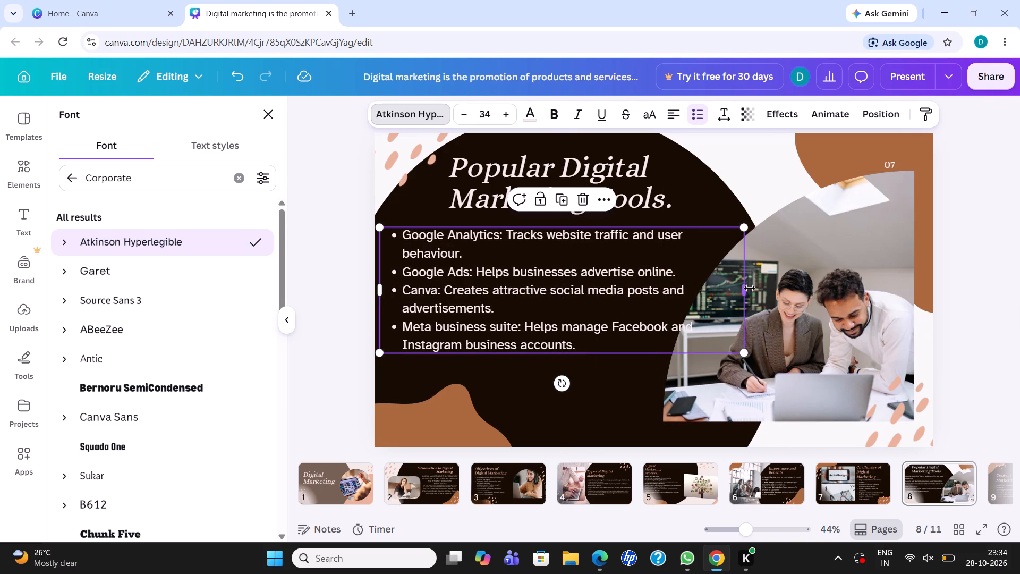
pyautogui.moveTo(750, 288); pyautogui.dragTo(684, 288)
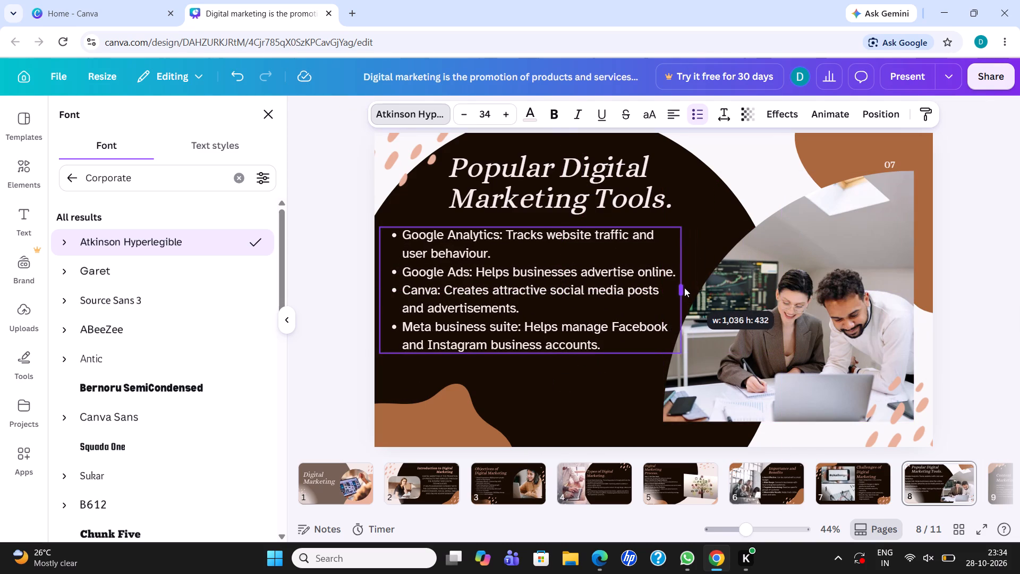
# Narrow the bulleted text box slightly and shift the framed photo a little away from it on slide 8.
pyautogui.moveTo(684, 288); pyautogui.dragTo(676, 288)
pyautogui.moveTo(843, 290); pyautogui.dragTo(852, 294)
pyautogui.click(832, 310)
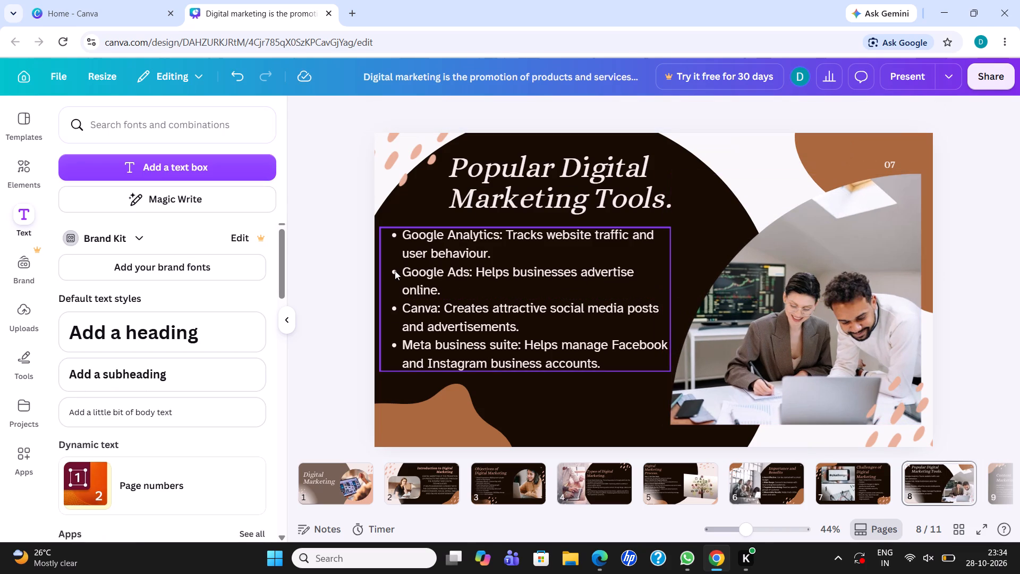
# Delete the photo of the two colleagues from slide 8's image frame, keeping the empty frame.
pyautogui.click(758, 340)
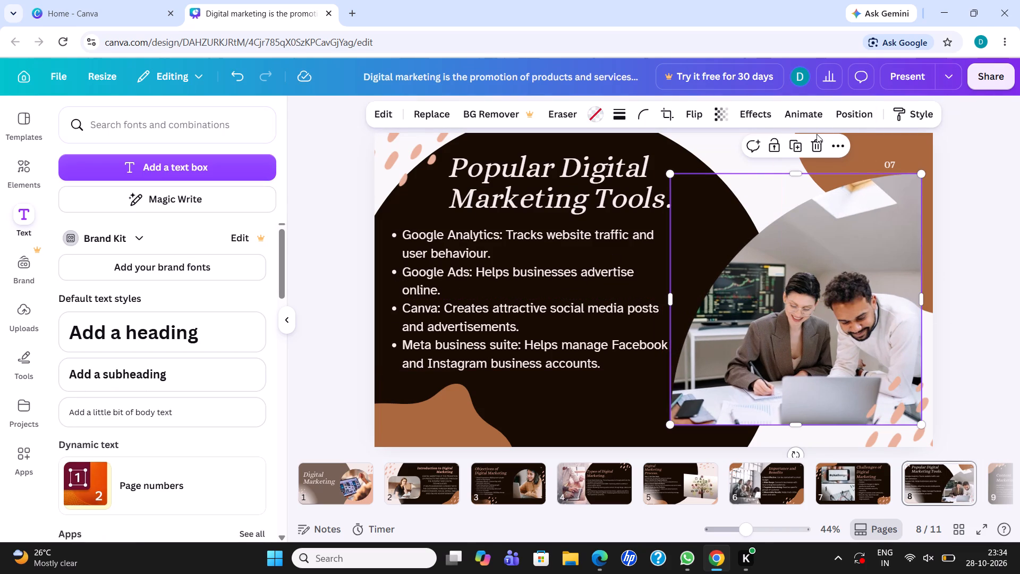
pyautogui.click(811, 145)
pyautogui.click(779, 187)
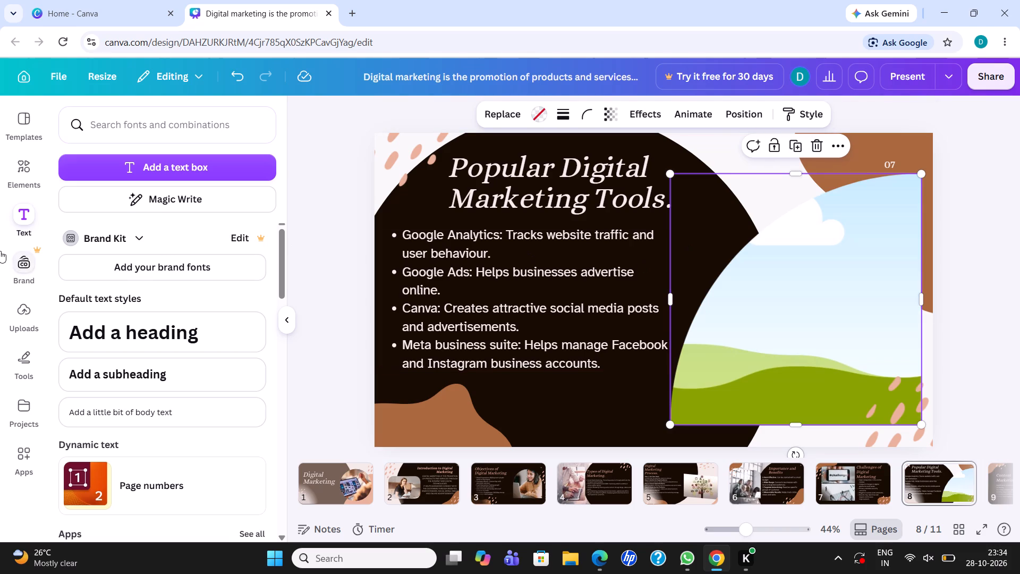
# Search photos for "digital marketing tools" and fill slide 8's empty frame with the pink laptops and social media icons image.
pyautogui.click(21, 159)
pyautogui.click(193, 156)
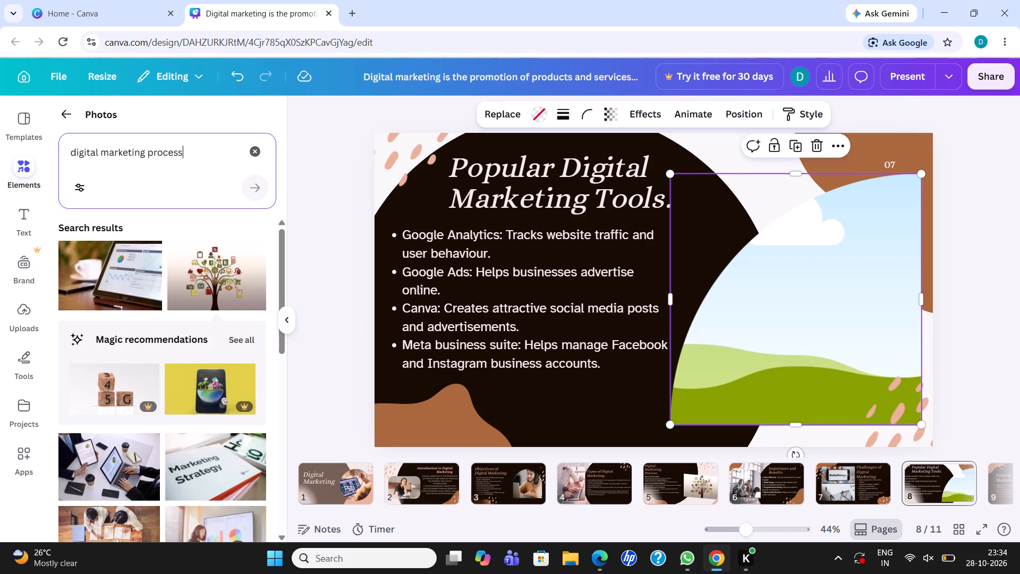
pyautogui.press('BackSpace')
pyautogui.press('BackSpace')
pyautogui.press('BackSpace')
pyautogui.press('BackSpace')
pyautogui.press('BackSpace')
pyautogui.press('BackSpace')
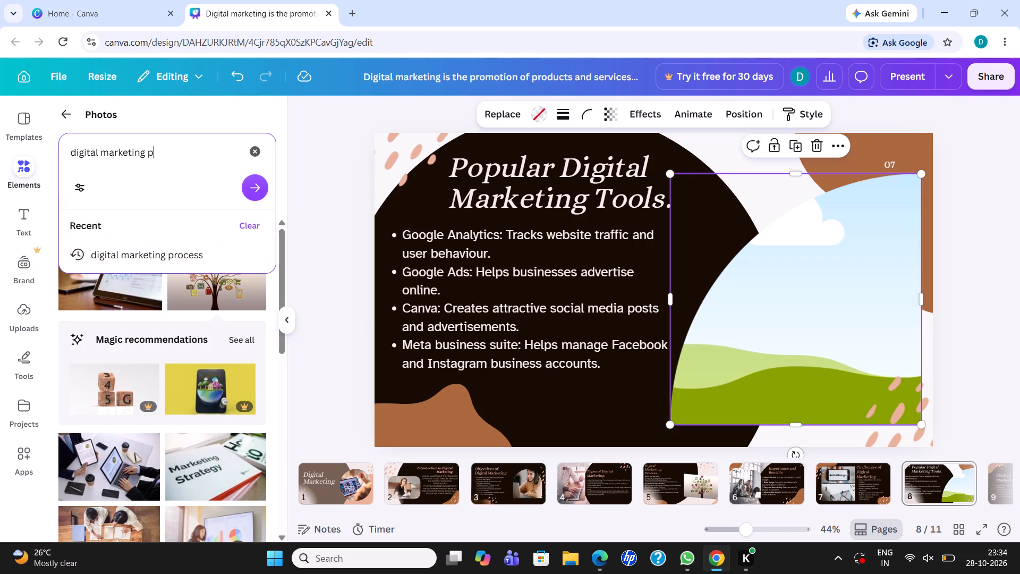
pyautogui.press('BackSpace')
pyautogui.write('tools')
pyautogui.click(258, 198)
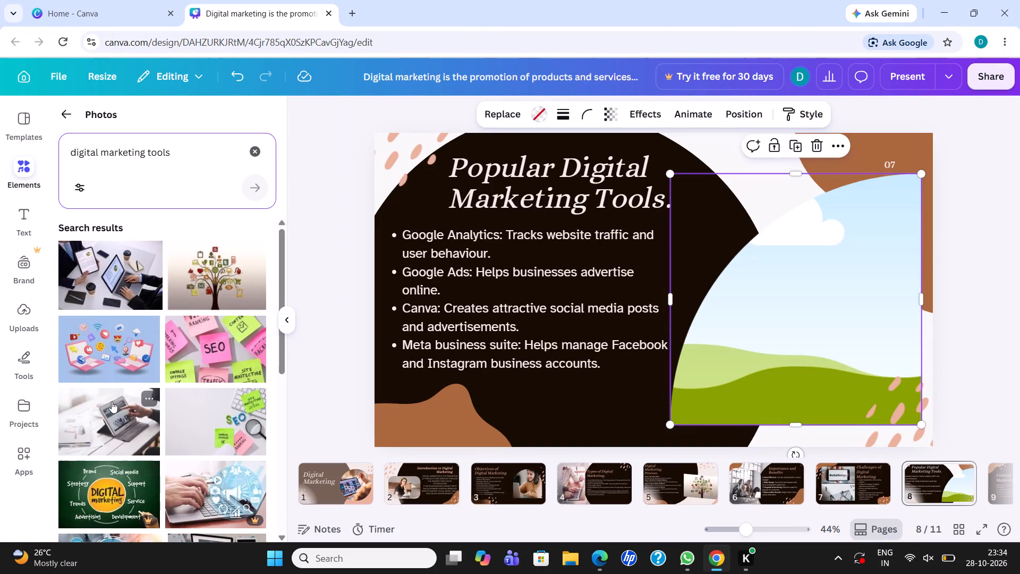
pyautogui.click(99, 357)
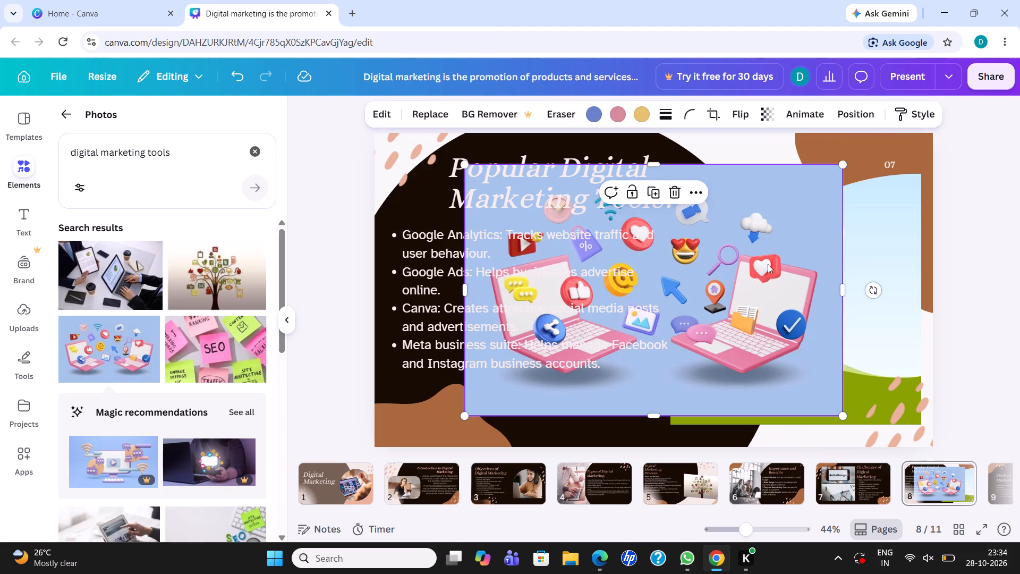
pyautogui.moveTo(763, 269); pyautogui.dragTo(858, 316)
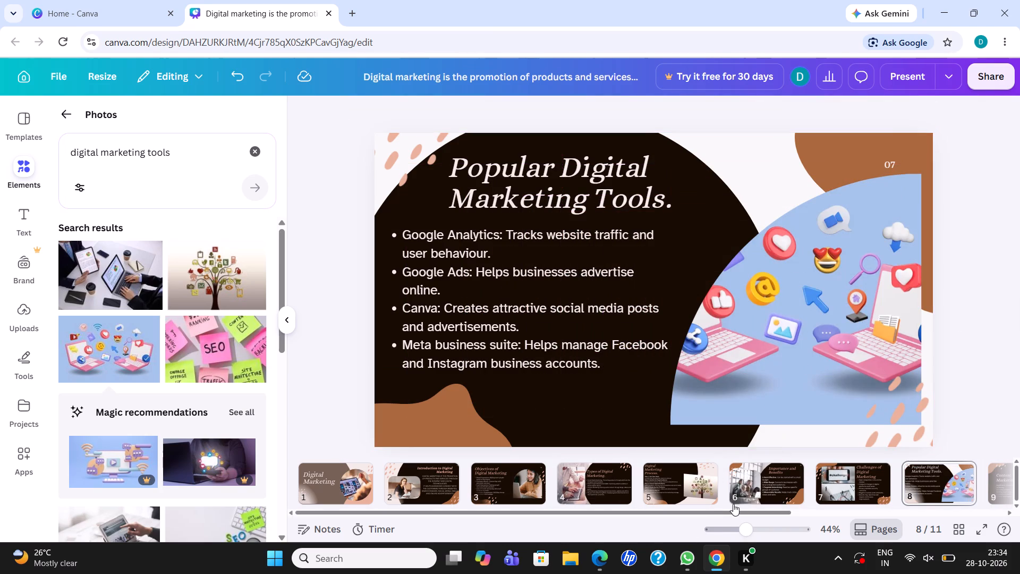
# Delete the team meeting photo from slide 9's image frame, keeping the empty frame.
pyautogui.click(999, 483)
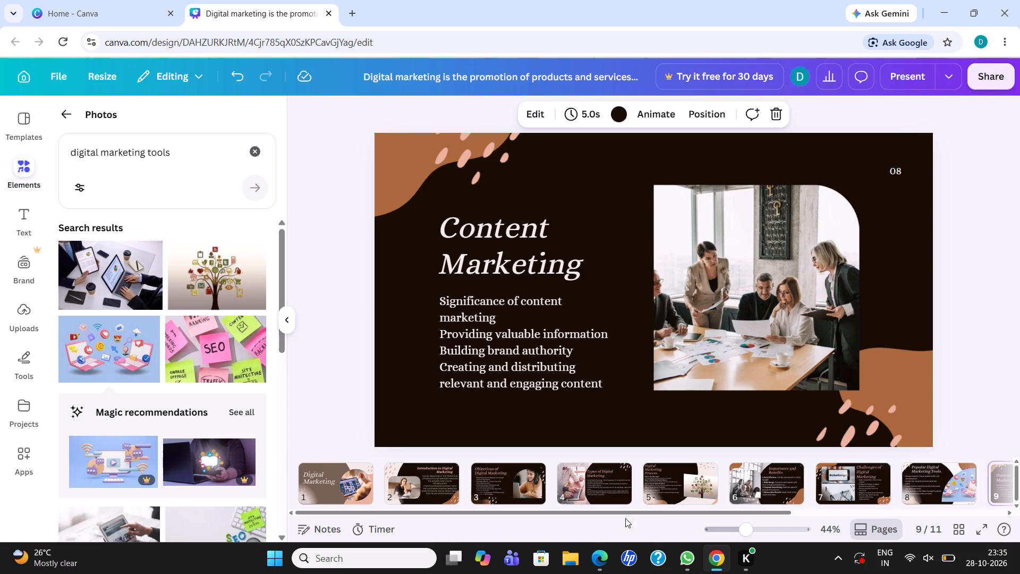
pyautogui.click(737, 282)
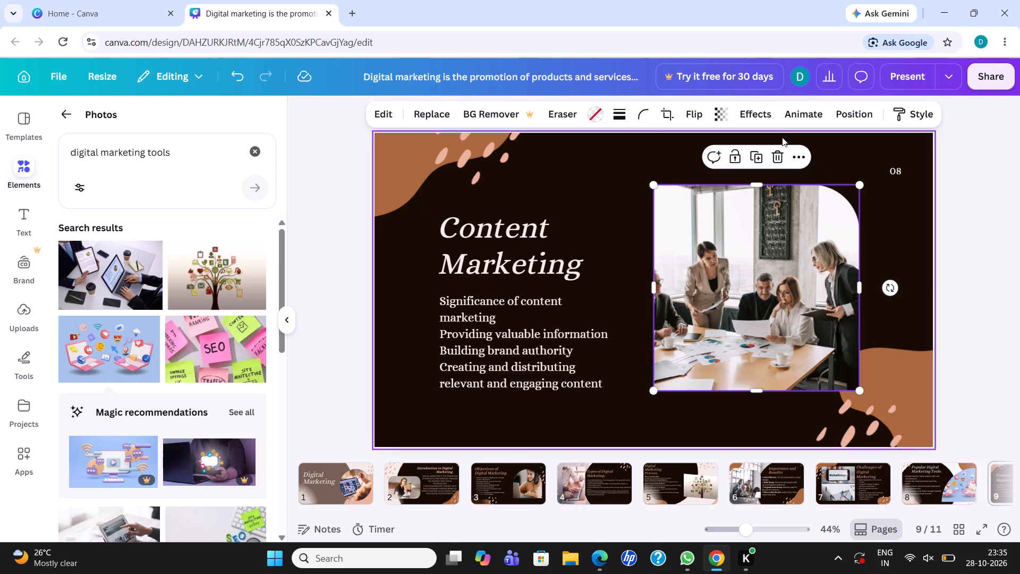
pyautogui.click(771, 158)
pyautogui.click(756, 193)
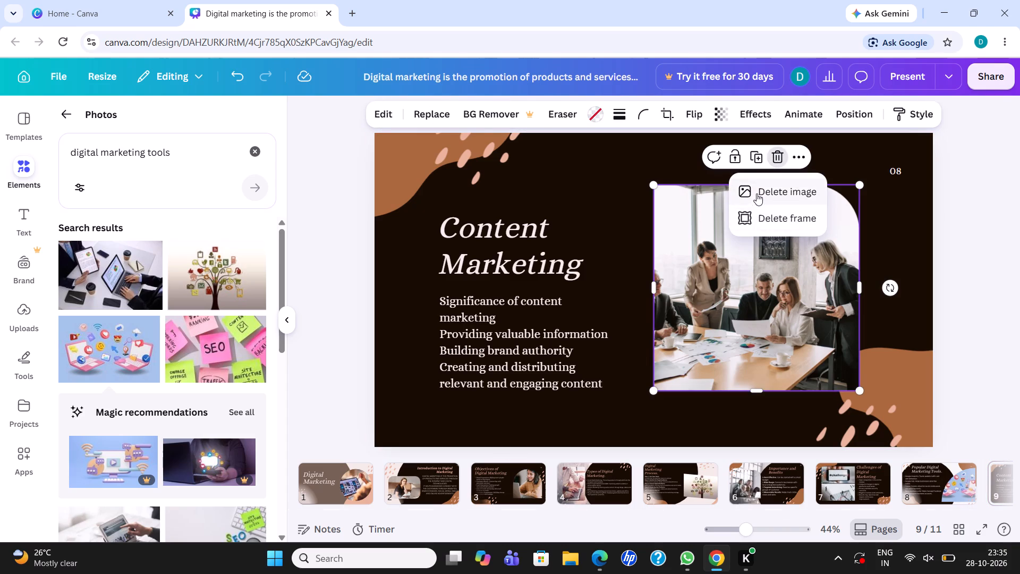
# Search photos for "a local clothing store" and fill slide 9's empty frame with the shopfront image showing the neon Chicago sign.
pyautogui.click(254, 151)
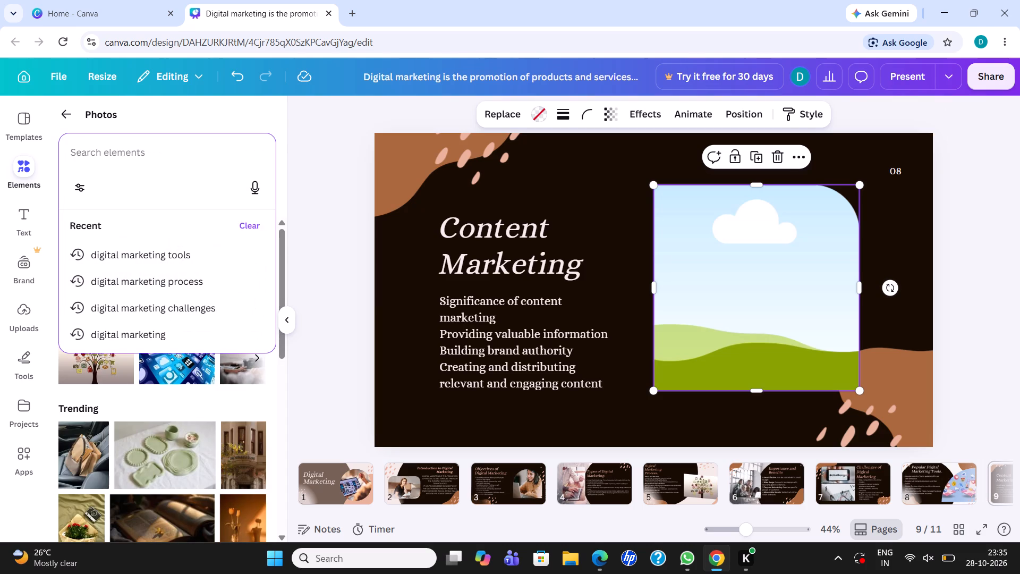
pyautogui.write('a loa')
pyautogui.press('BackSpace')
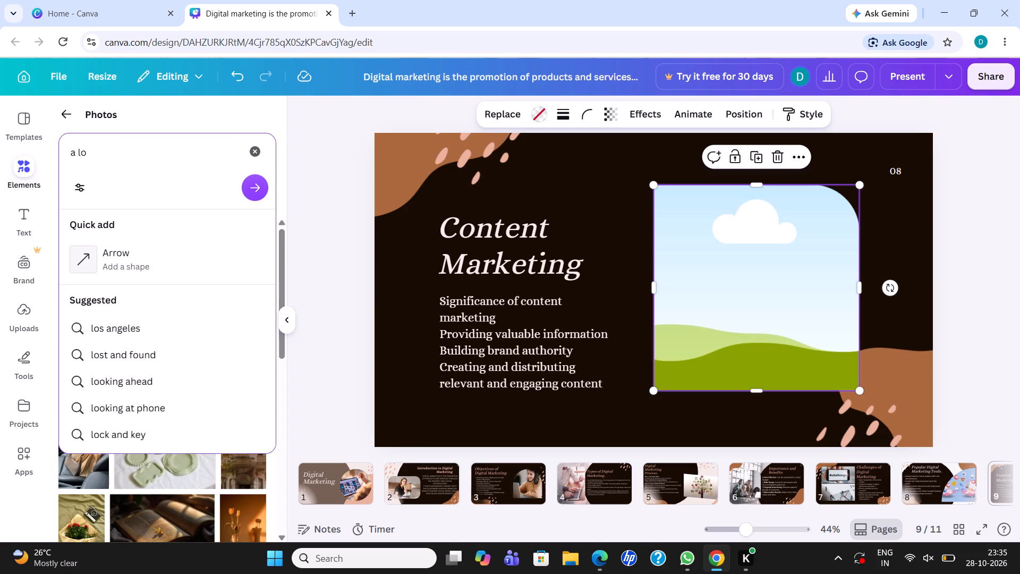
pyautogui.write('cal')
pyautogui.press('space')
pyautogui.press('c')
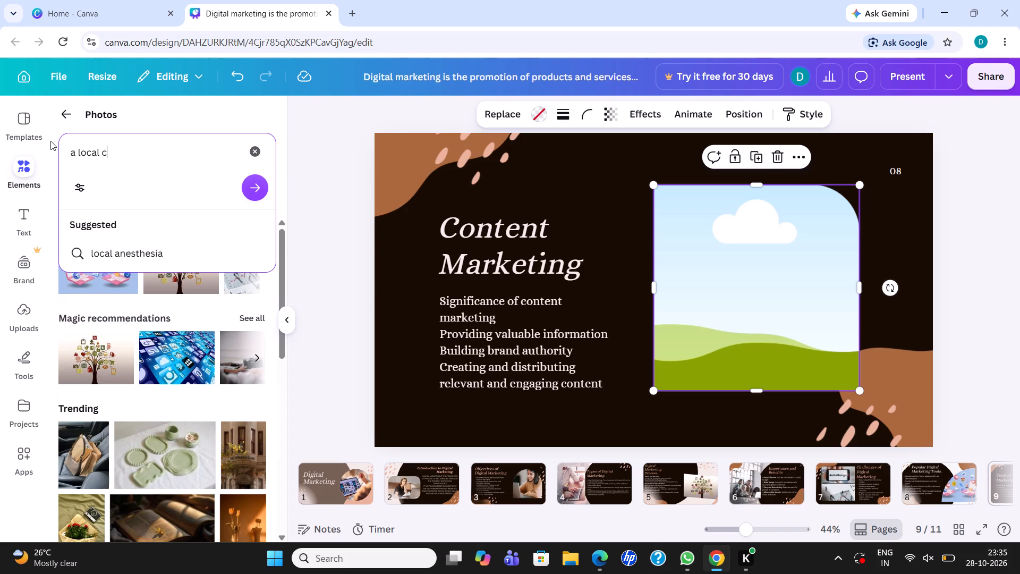
pyautogui.write('lothing store')
pyautogui.press('Return')
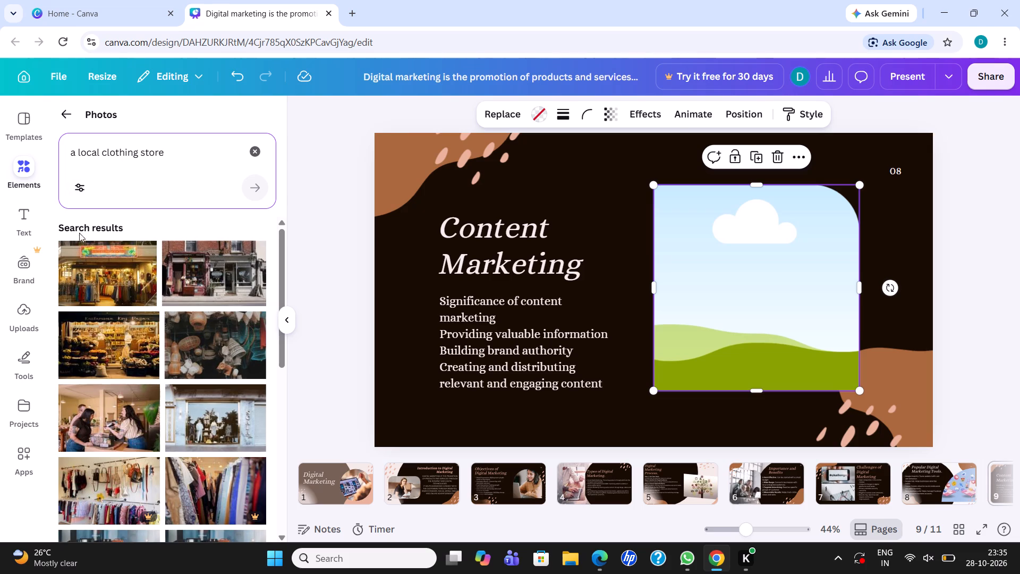
pyautogui.click(91, 249)
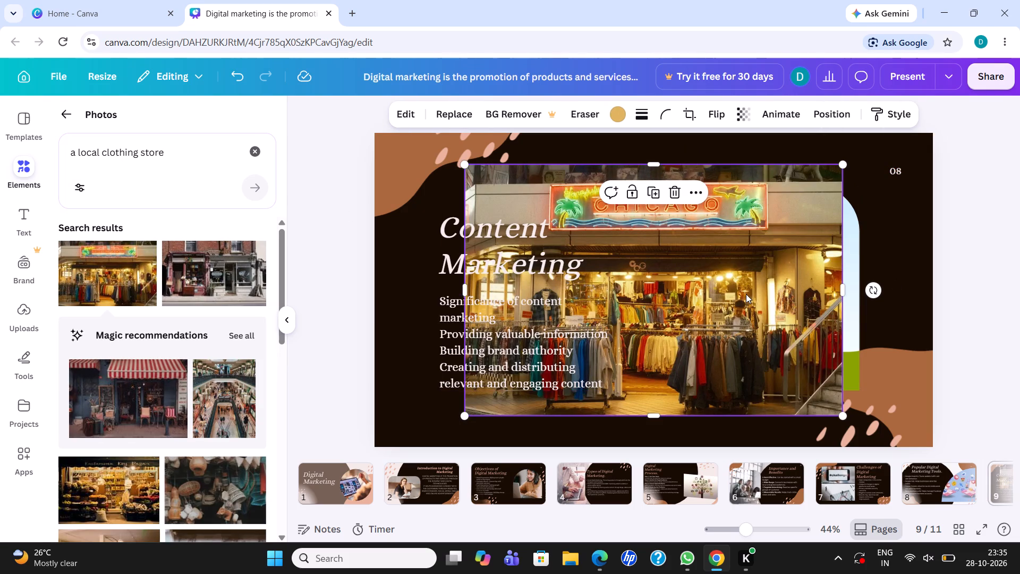
pyautogui.moveTo(746, 294); pyautogui.dragTo(825, 306)
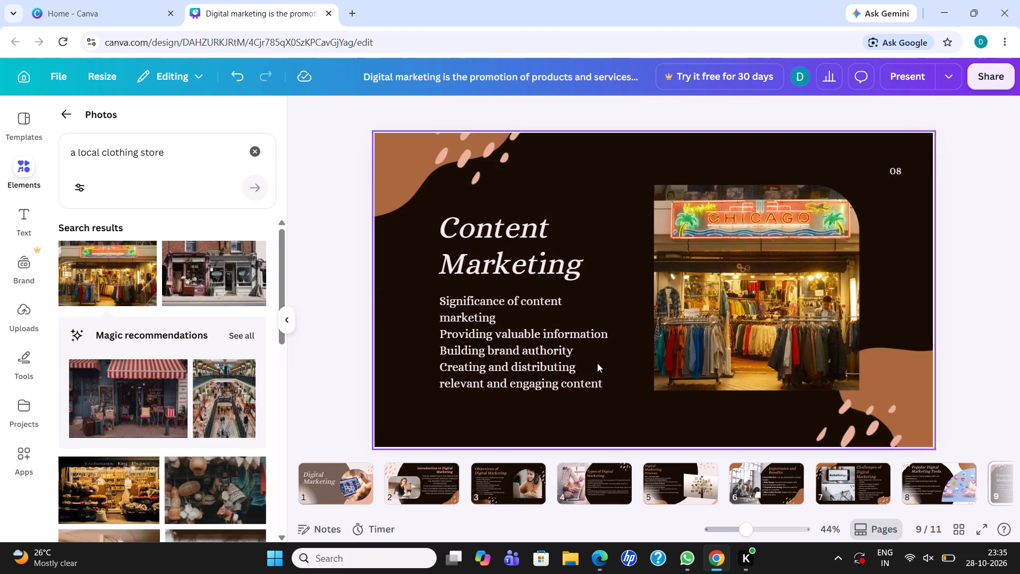
# Move the "Content Marketing" heading higher on slide 9 and replace its text with "Practical Example pf Digital Marketing".
pyautogui.click(508, 244)
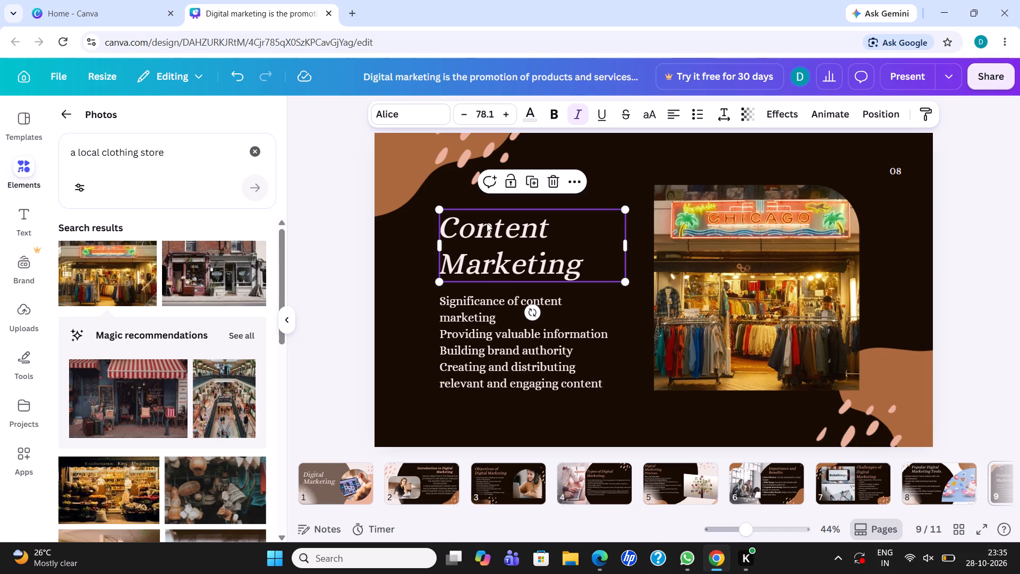
pyautogui.moveTo(449, 223); pyautogui.dragTo(467, 229)
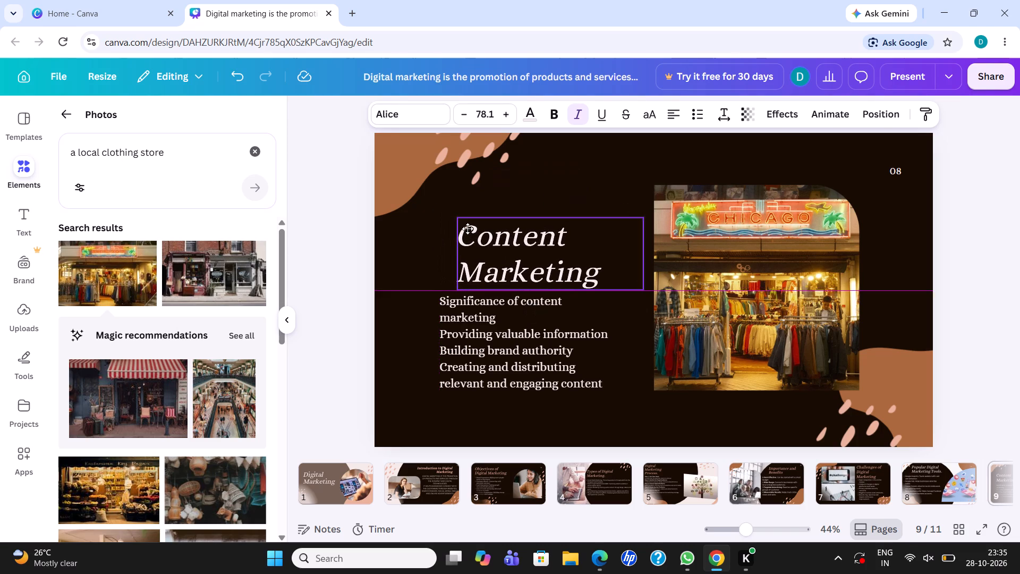
pyautogui.moveTo(467, 229); pyautogui.dragTo(453, 184)
pyautogui.click(465, 195)
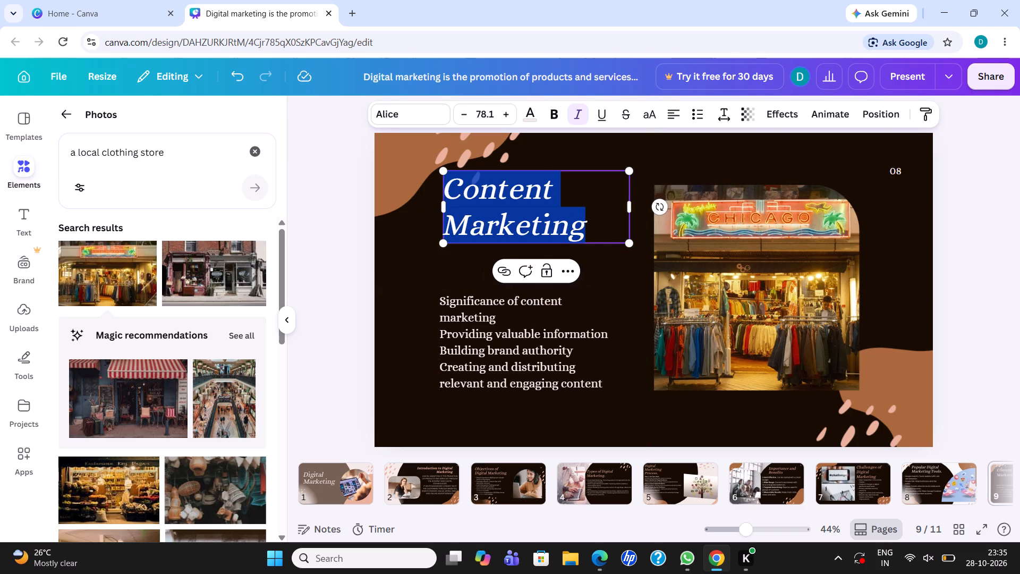
pyautogui.press('BackSpace')
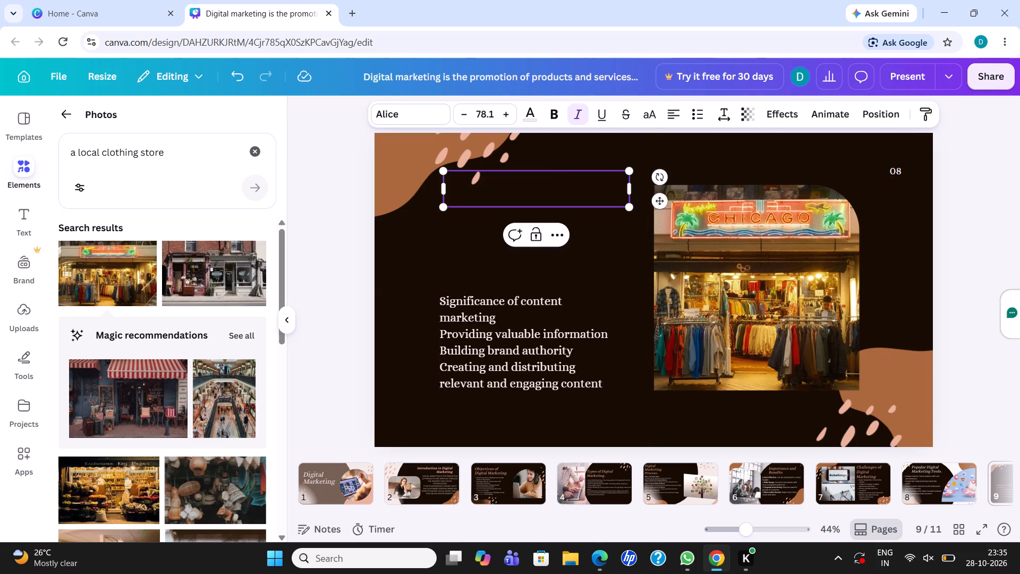
pyautogui.write('ractical')
pyautogui.press('space')
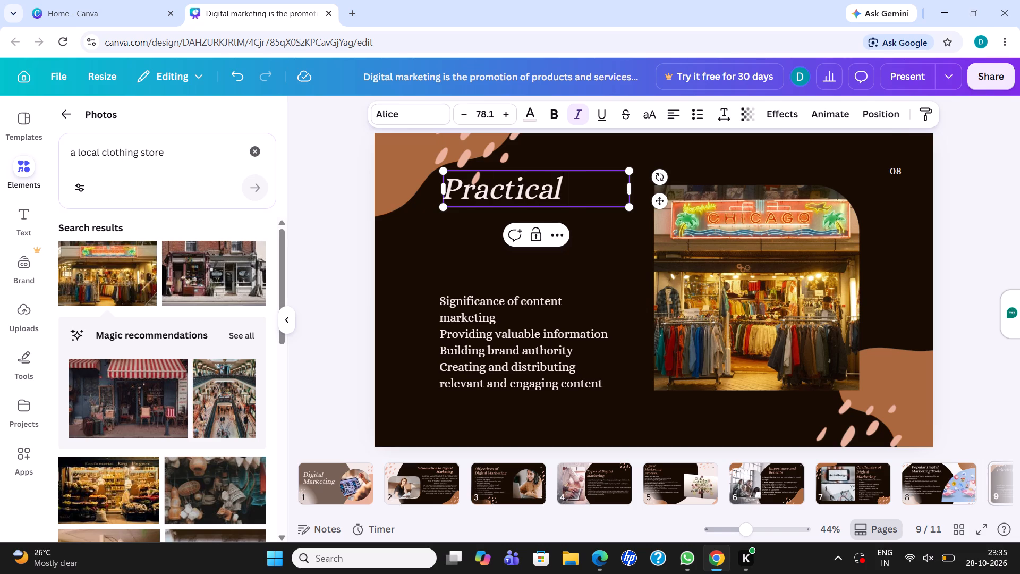
pyautogui.write('xample')
pyautogui.press('space')
pyautogui.press('p')
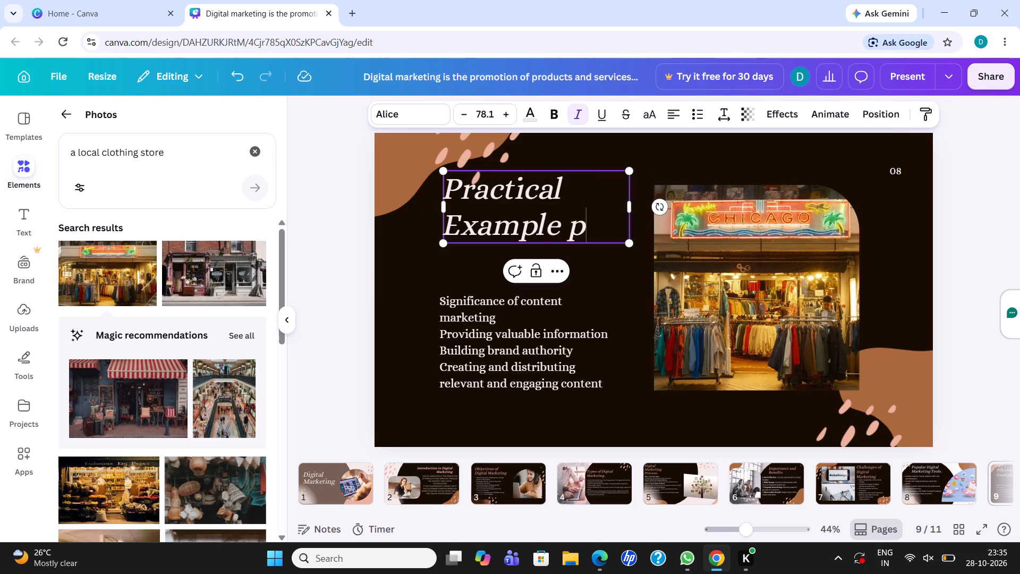
pyautogui.press('f')
pyautogui.press('space')
pyautogui.write('igital')
pyautogui.press('space')
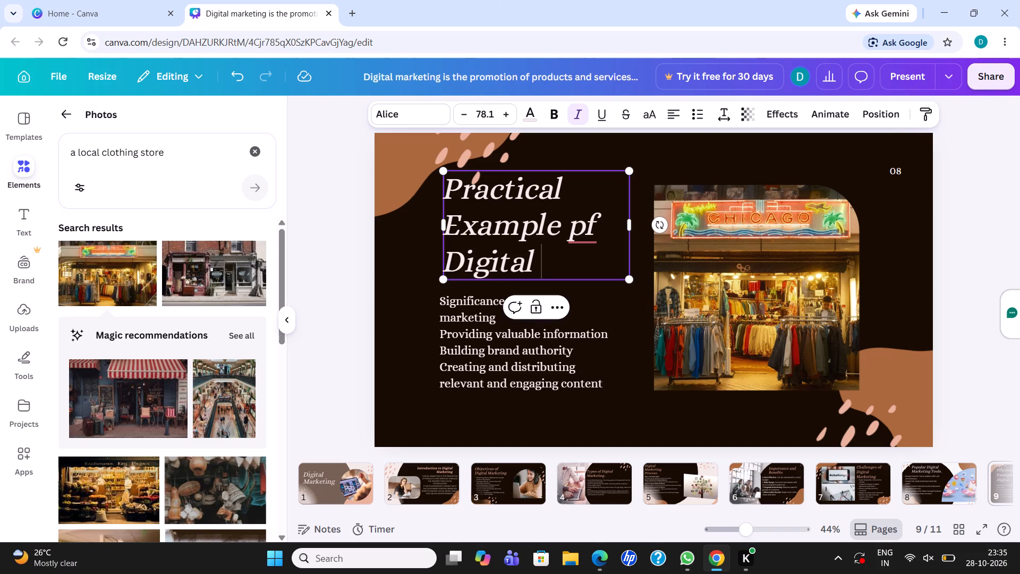
pyautogui.write('arke')
pyautogui.write('ting')
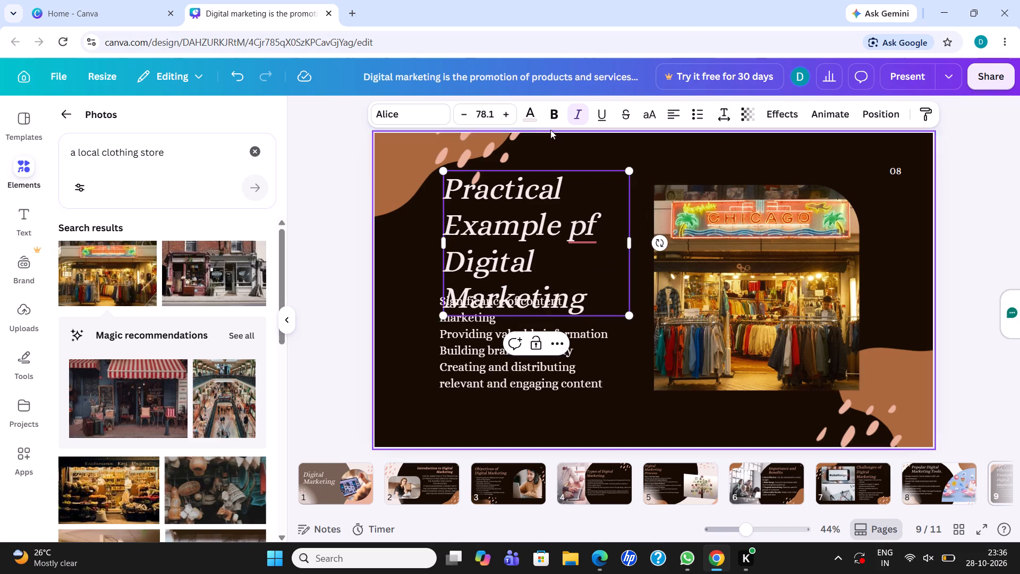
# Reduce the slide 9 heading's font size to 74.1.
pyautogui.click(467, 117)
pyautogui.tripleClick(467, 117)
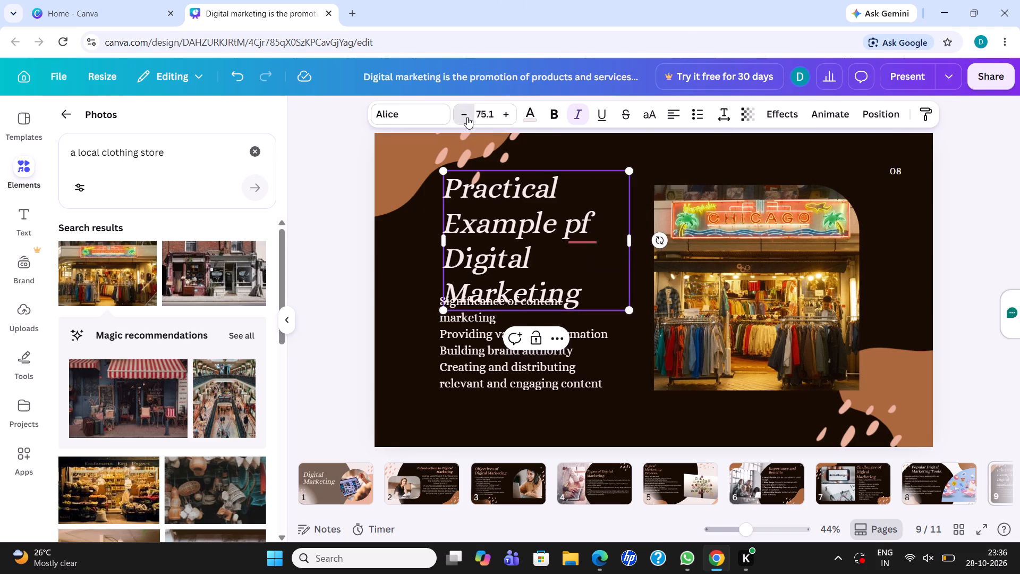
# Correct the misspelled word "pf" in the heading to "of".
pyautogui.click(574, 231)
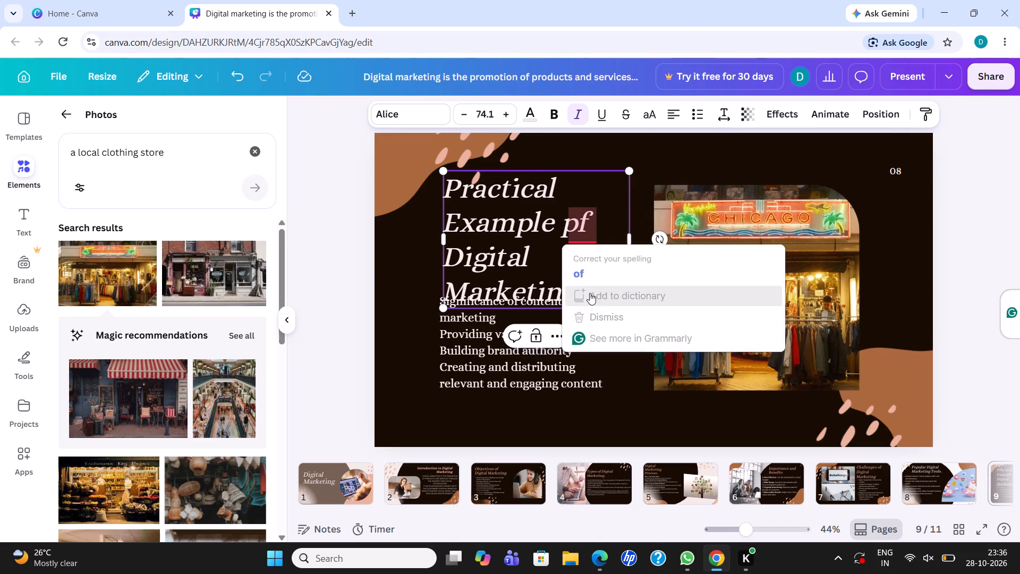
pyautogui.click(589, 264)
pyautogui.write('of')
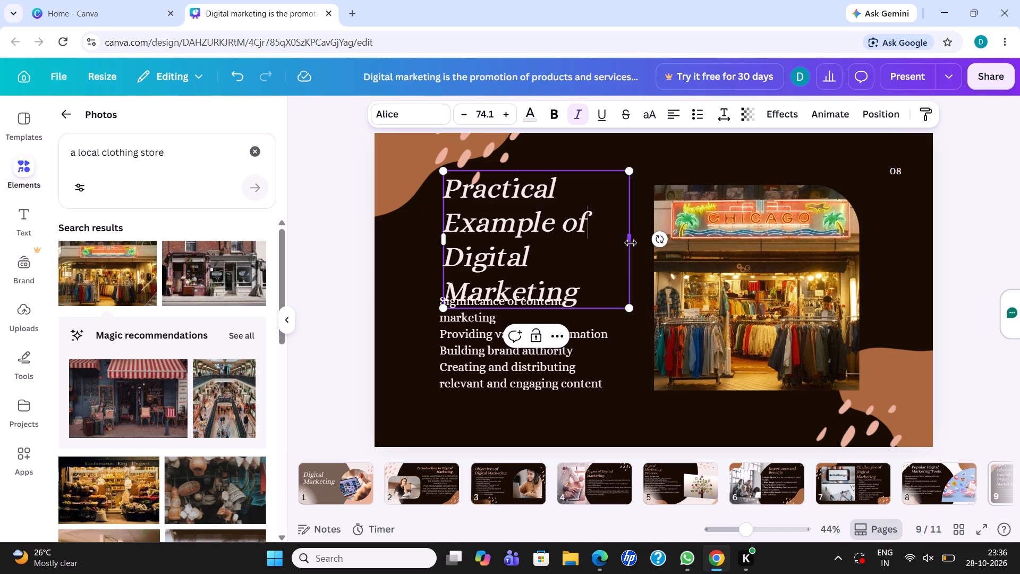
# Shift the heading up and widen its text box to about 1,280 so the text wraps onto two lines.
pyautogui.moveTo(629, 242); pyautogui.dragTo(660, 202)
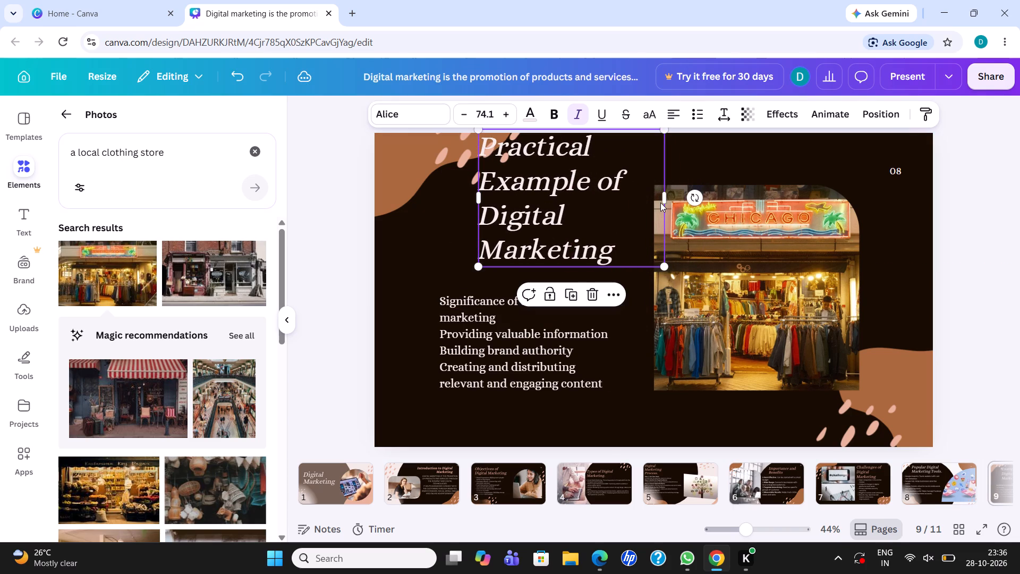
pyautogui.moveTo(665, 201); pyautogui.dragTo(800, 183)
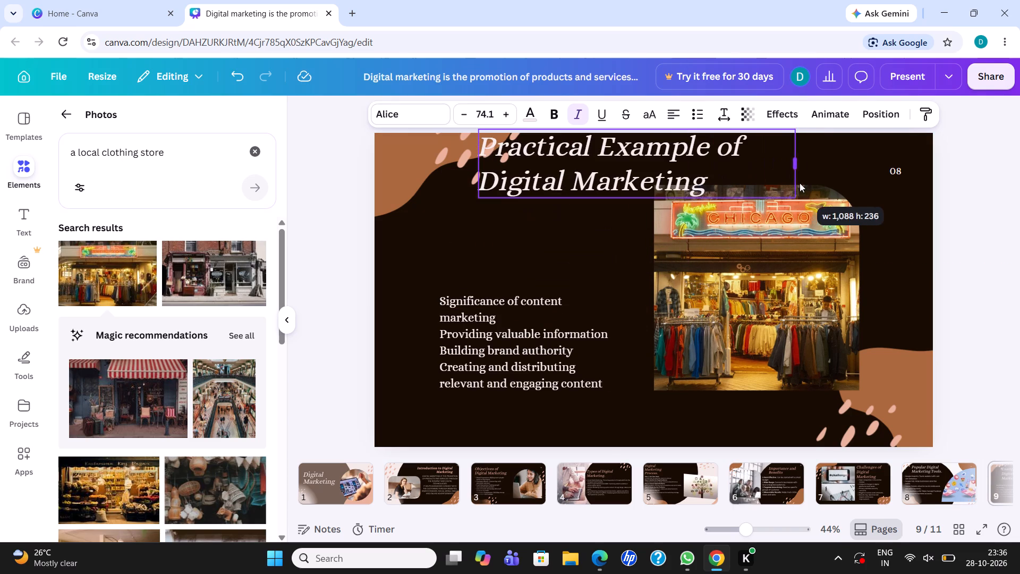
pyautogui.moveTo(800, 183); pyautogui.dragTo(851, 189)
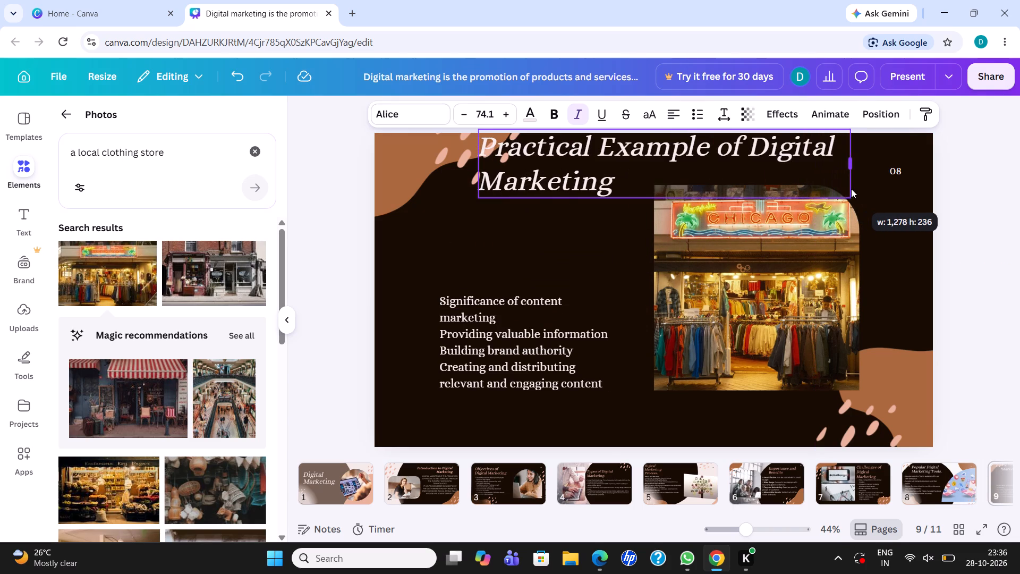
pyautogui.moveTo(851, 189); pyautogui.dragTo(853, 189)
# Move the framed clothing store photo down and toward the slide's right edge, clear of the heading.
pyautogui.moveTo(756, 307); pyautogui.dragTo(814, 319)
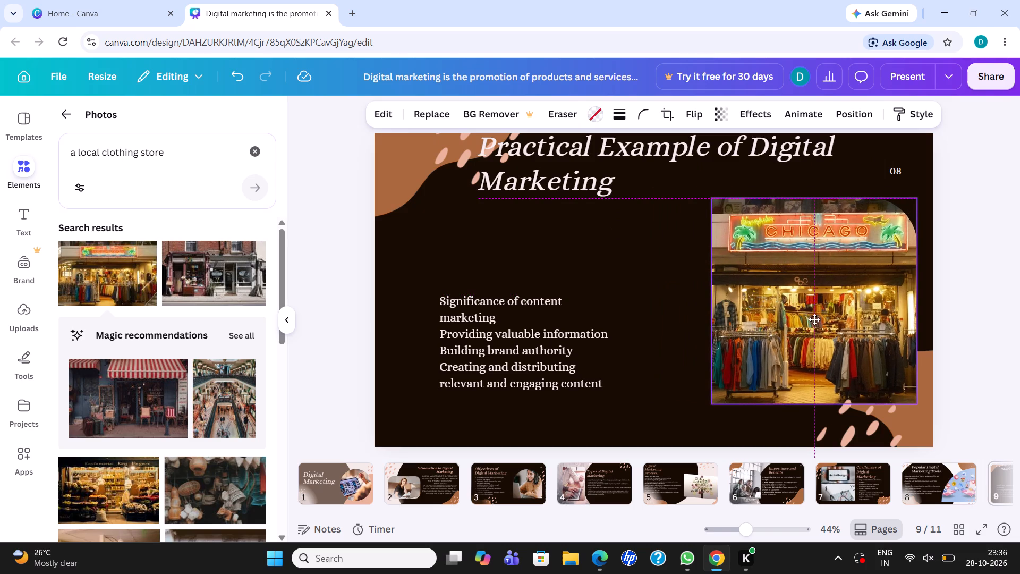
pyautogui.moveTo(814, 319); pyautogui.dragTo(821, 321)
# Lower the heading slightly, move the pastel dash decoration into the slide's upper-left corner, and shift the heading away from the brown shape.
pyautogui.moveTo(608, 190); pyautogui.dragTo(617, 202)
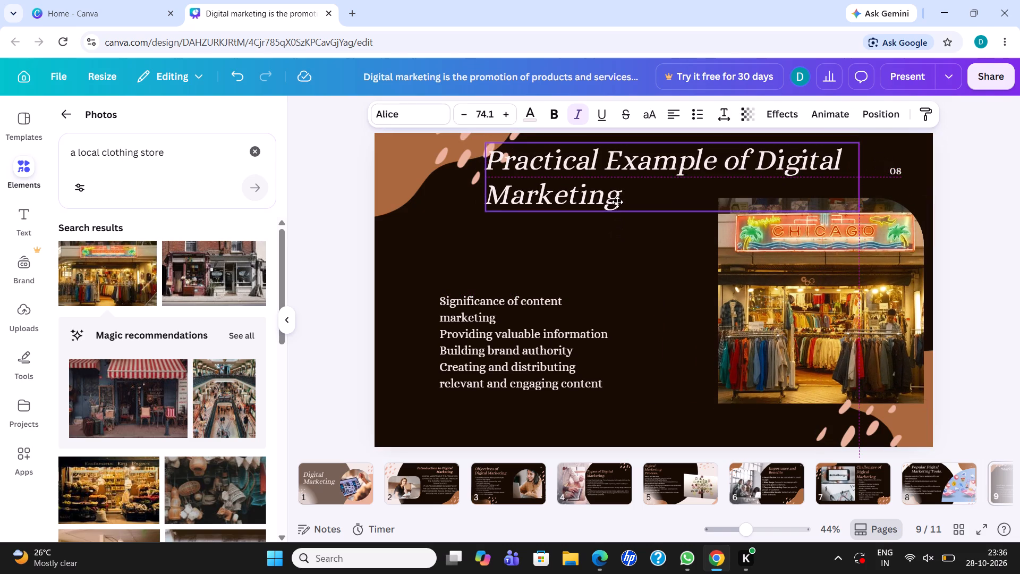
pyautogui.moveTo(617, 202); pyautogui.dragTo(622, 207)
pyautogui.moveTo(474, 148); pyautogui.dragTo(473, 148)
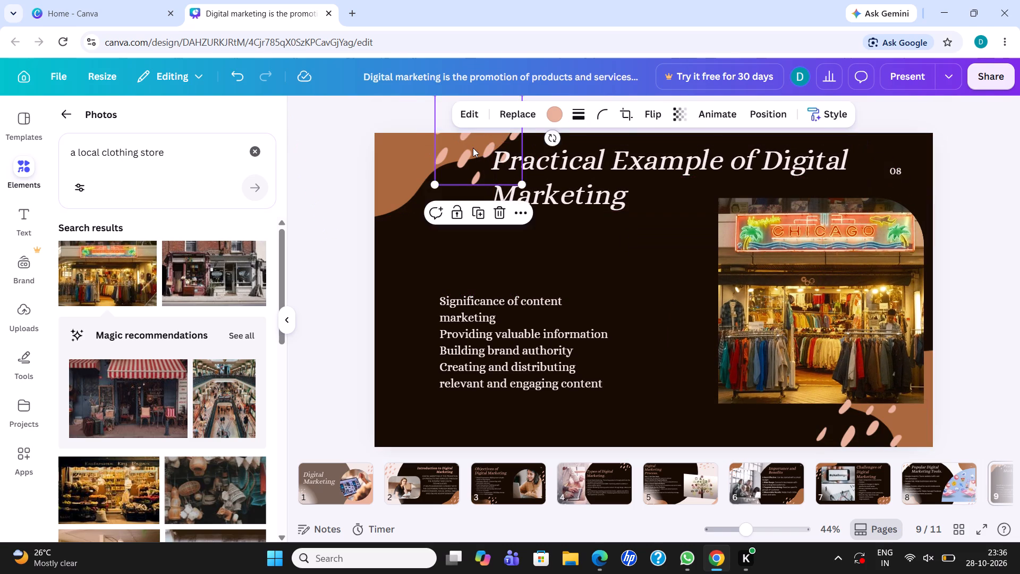
pyautogui.moveTo(473, 148); pyautogui.dragTo(414, 147)
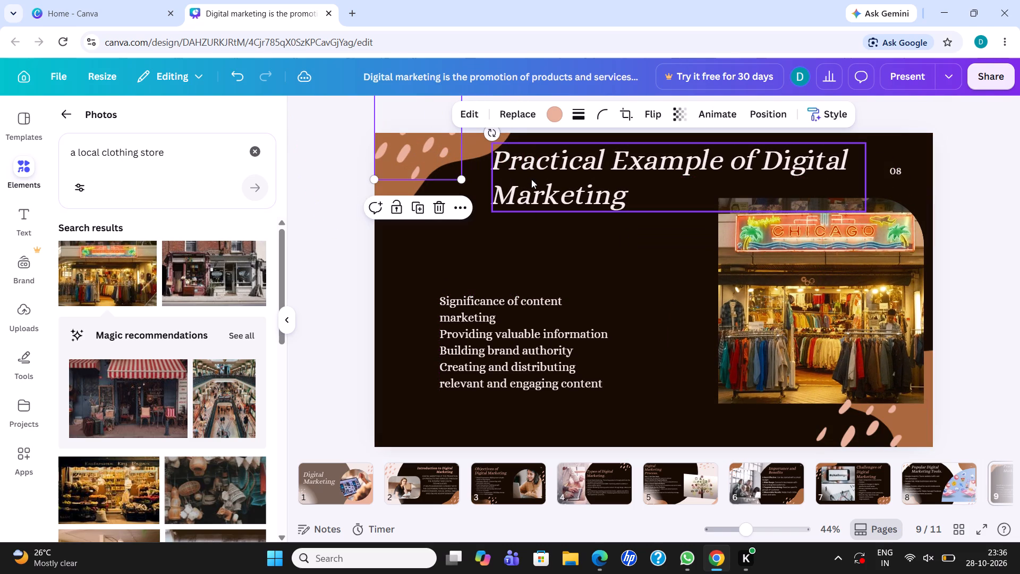
pyautogui.moveTo(543, 183); pyautogui.dragTo(558, 183)
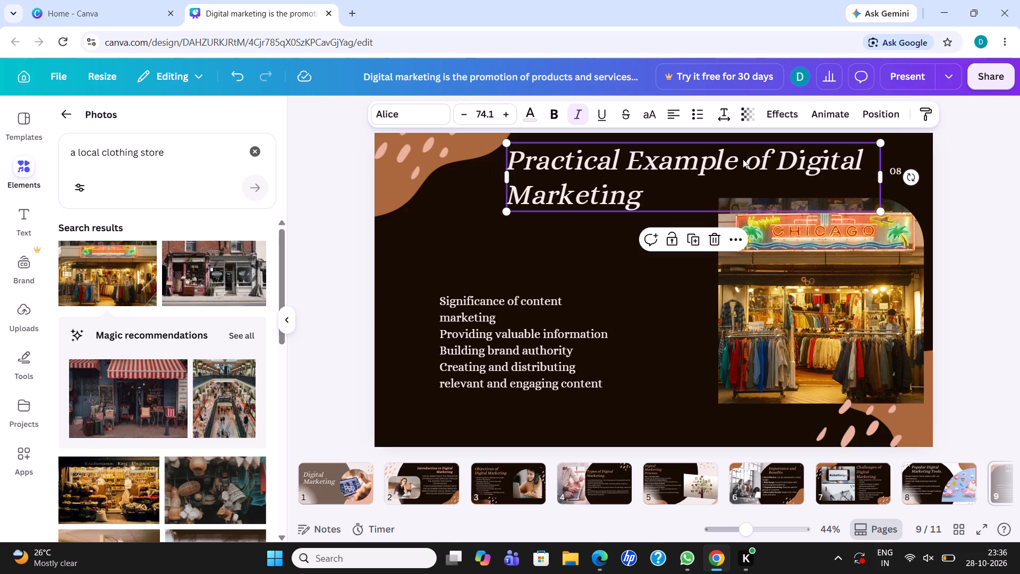
# Move the slide number 08 into the upper-right corner of slide 9.
pyautogui.moveTo(897, 168); pyautogui.dragTo(924, 144)
# Delete the body text box about the significance of content marketing from slide 9.
pyautogui.click(540, 393)
pyautogui.click(537, 381)
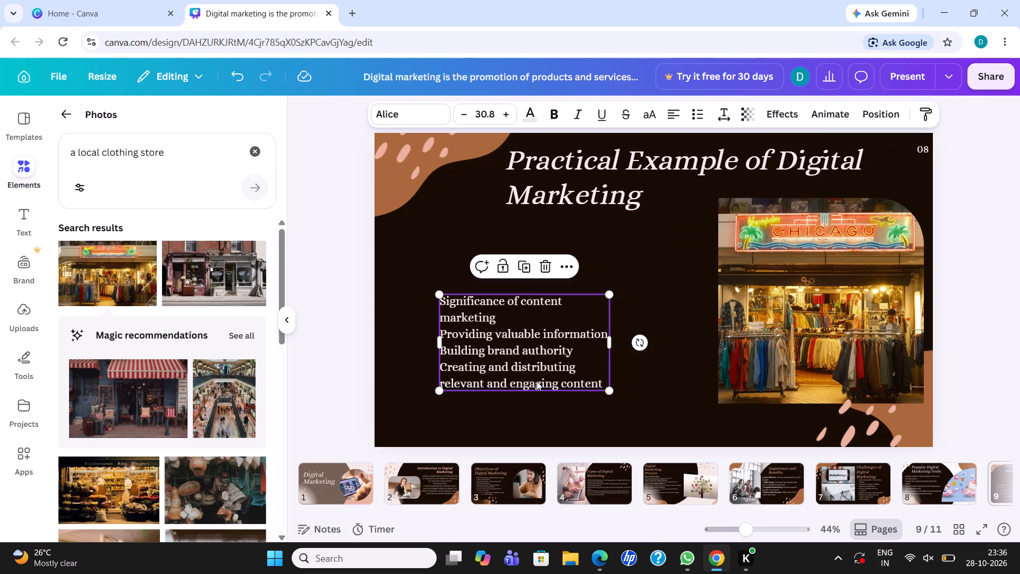
pyautogui.click(546, 269)
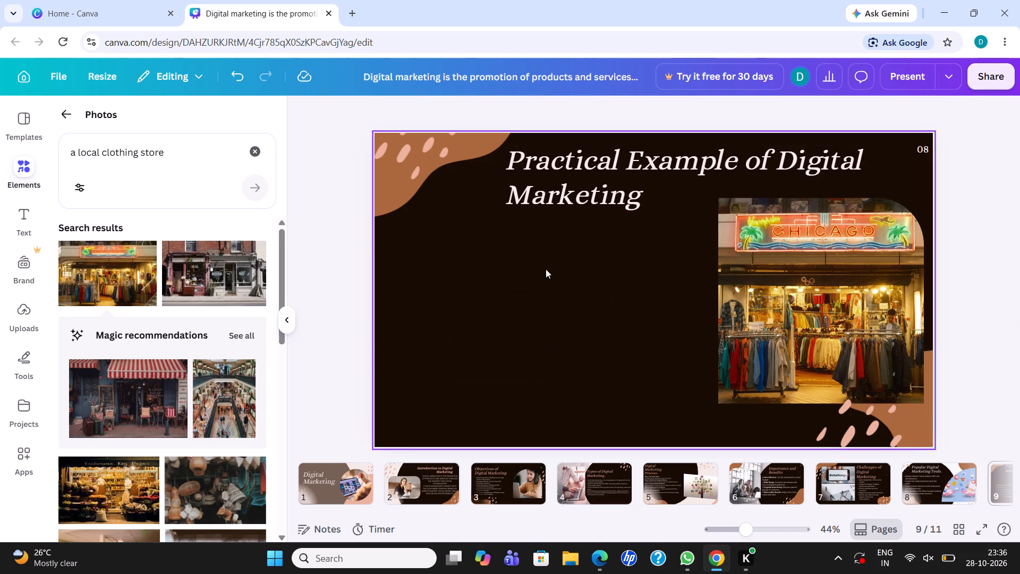
# Add a subheading reading "Example: A Local Clothing Store" to slide 9.
pyautogui.click(23, 218)
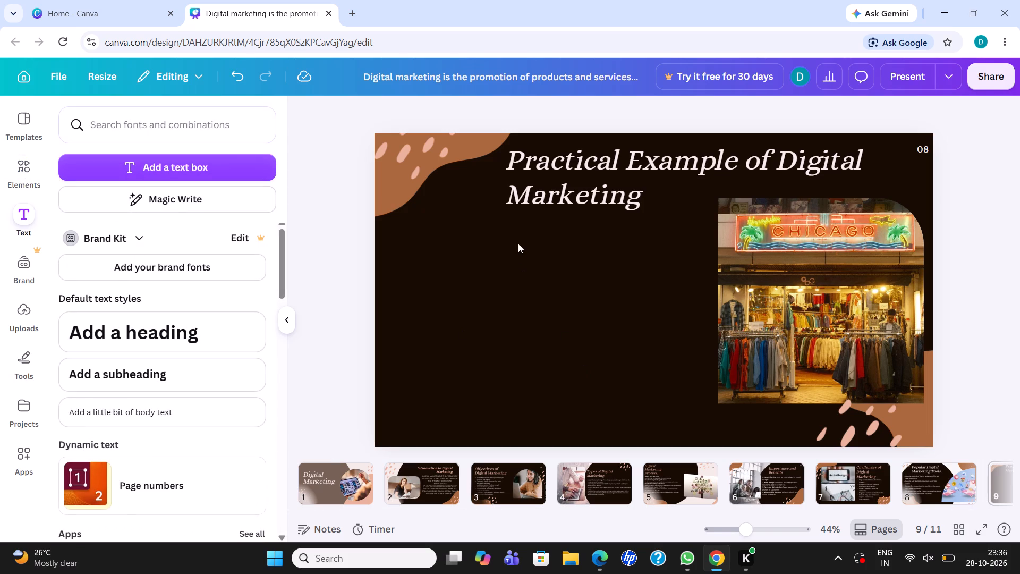
pyautogui.click(159, 381)
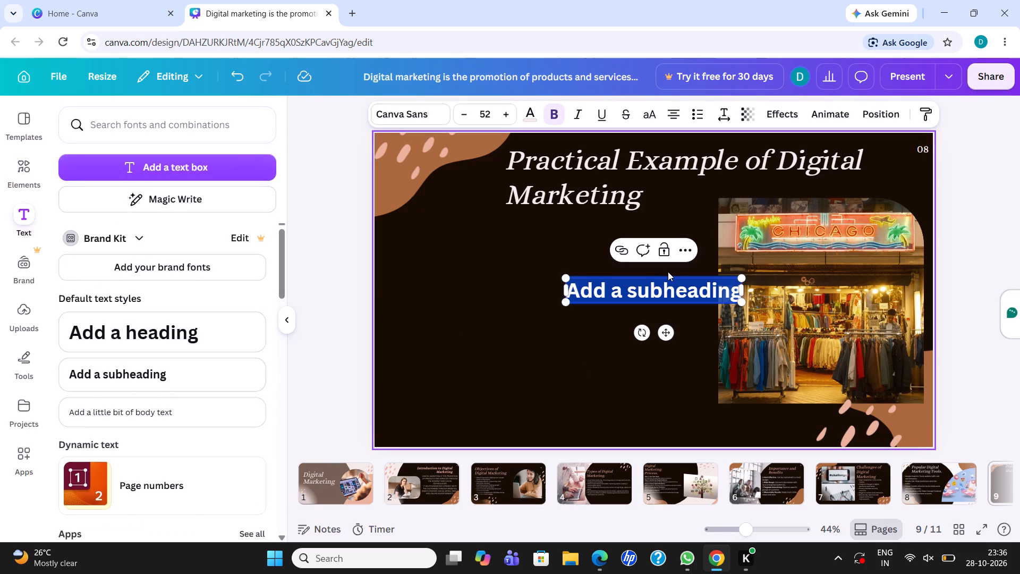
pyautogui.press('e')
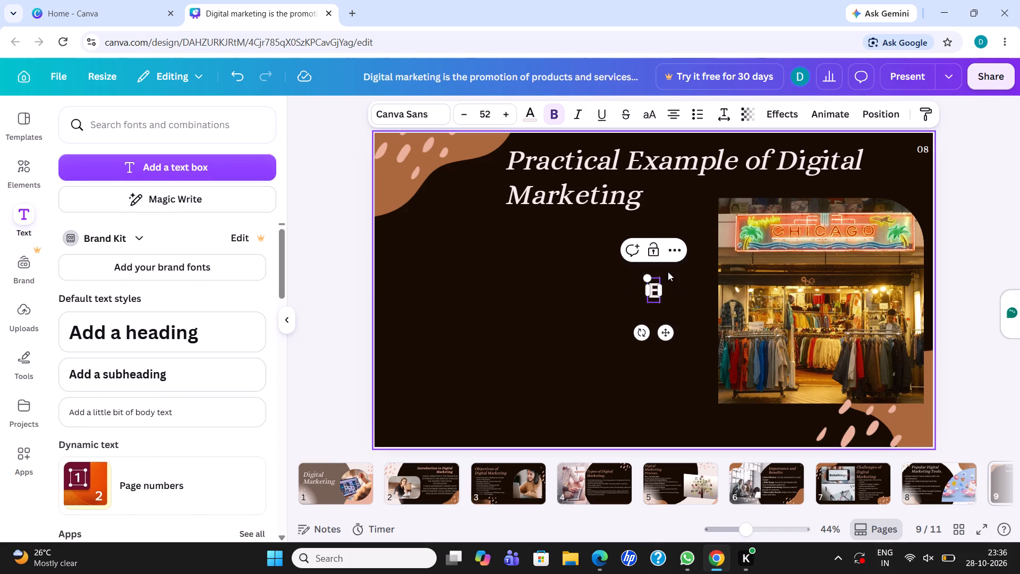
pyautogui.write('xampl')
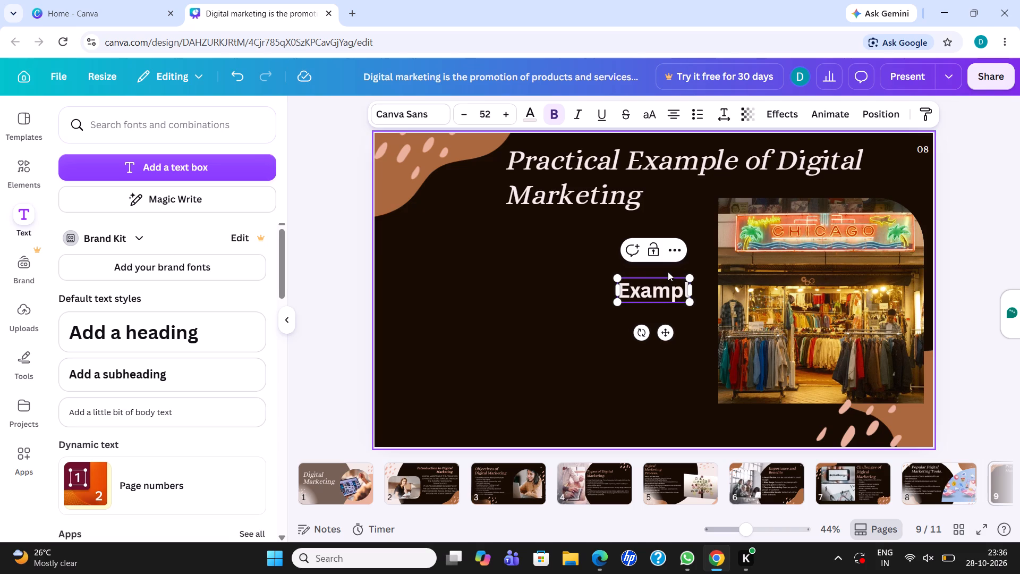
pyautogui.press('e')
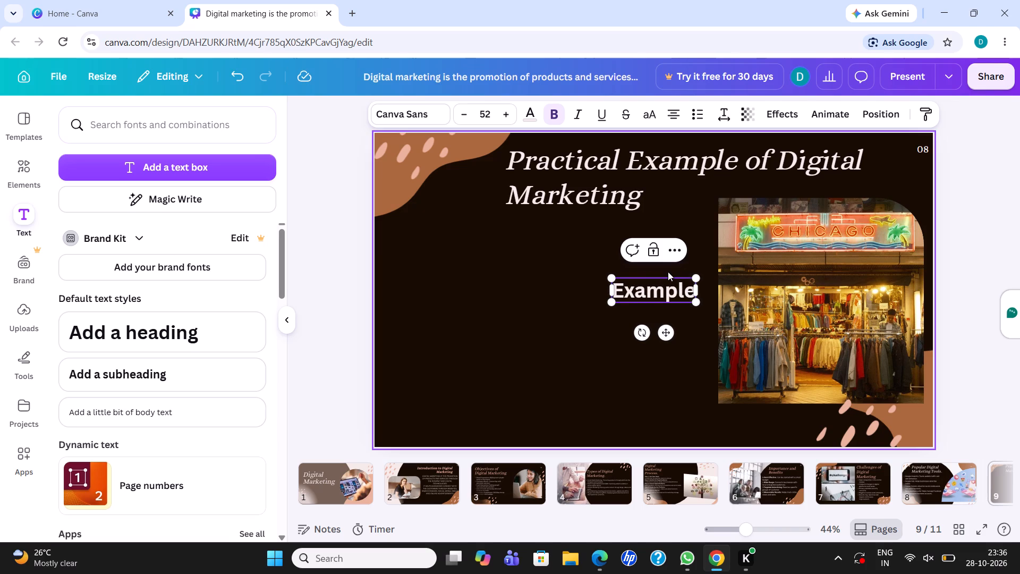
pyautogui.write(':')
pyautogui.press('space')
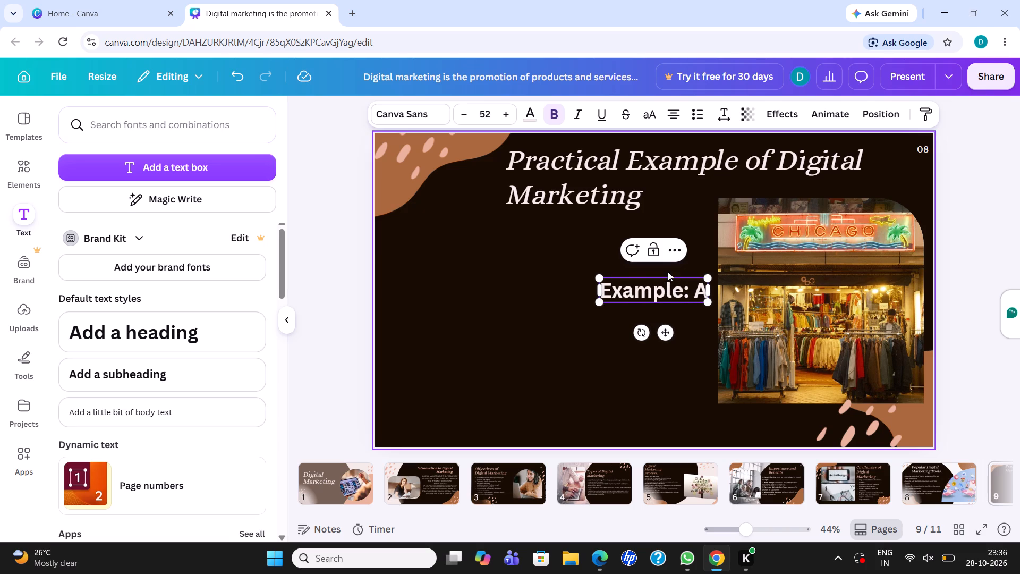
pyautogui.press('space')
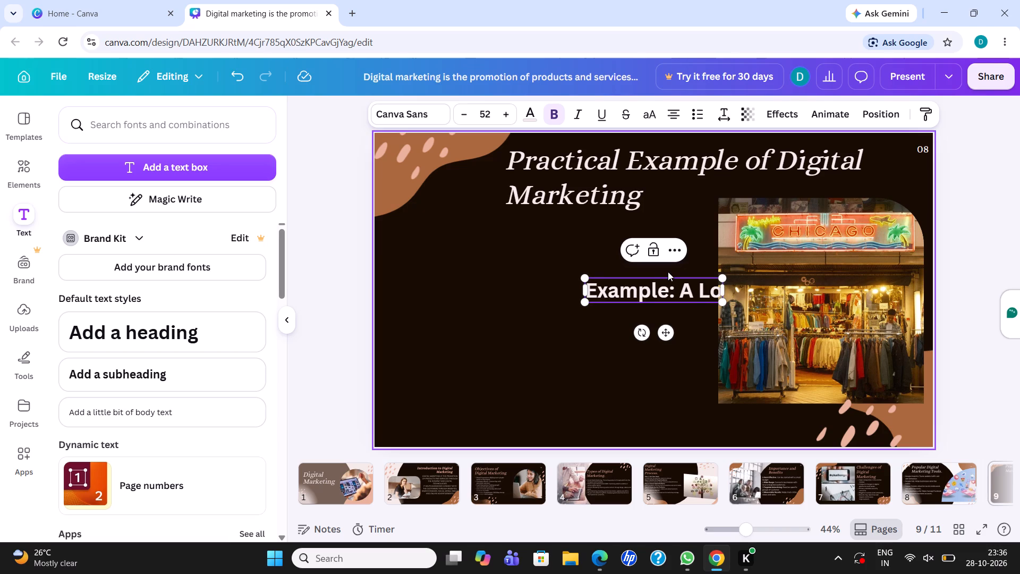
pyautogui.write('ca')
pyautogui.write('l')
pyautogui.press('space')
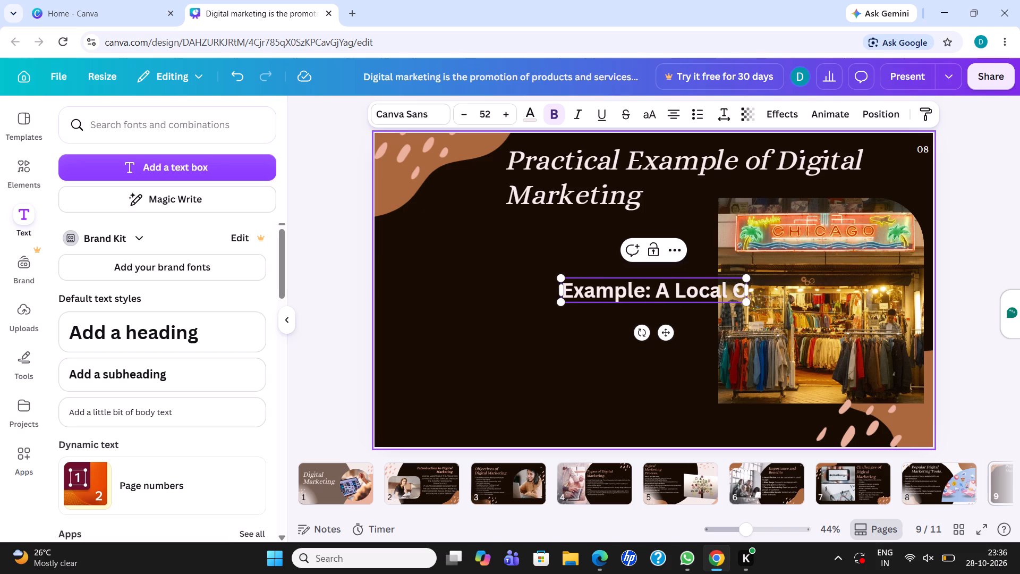
pyautogui.write('lo')
pyautogui.write('thing')
pyautogui.press('space')
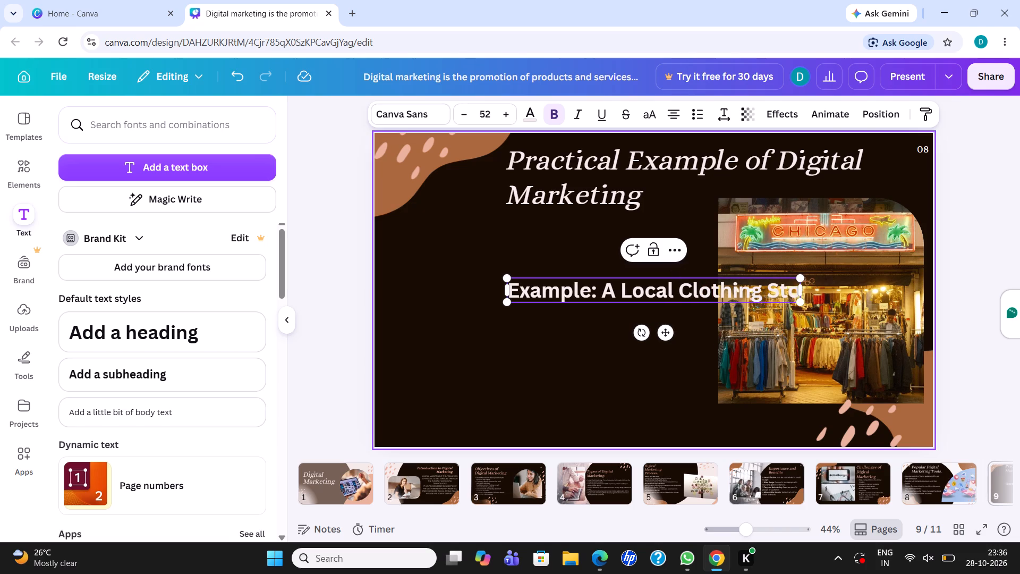
pyautogui.click(591, 370)
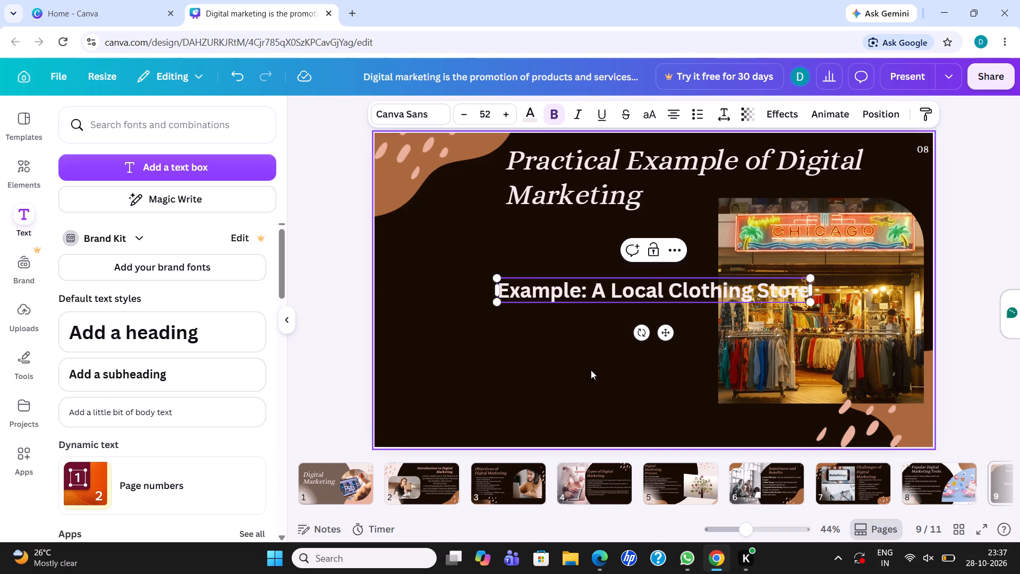
# Move the subheading directly beneath the slide heading, beside the store photo, and reduce its font size slightly.
pyautogui.moveTo(606, 293); pyautogui.dragTo(510, 226)
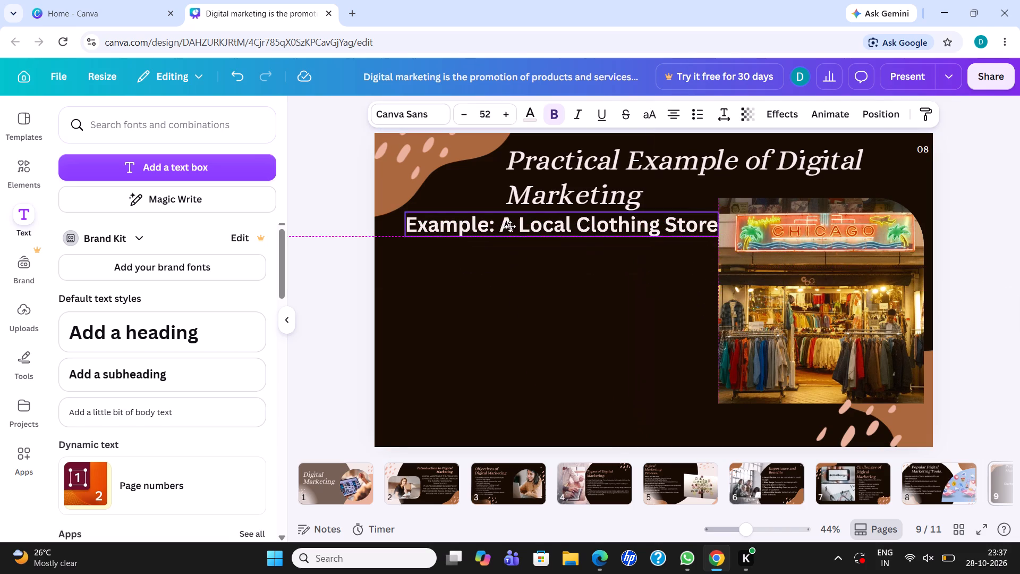
pyautogui.moveTo(510, 226); pyautogui.dragTo(504, 224)
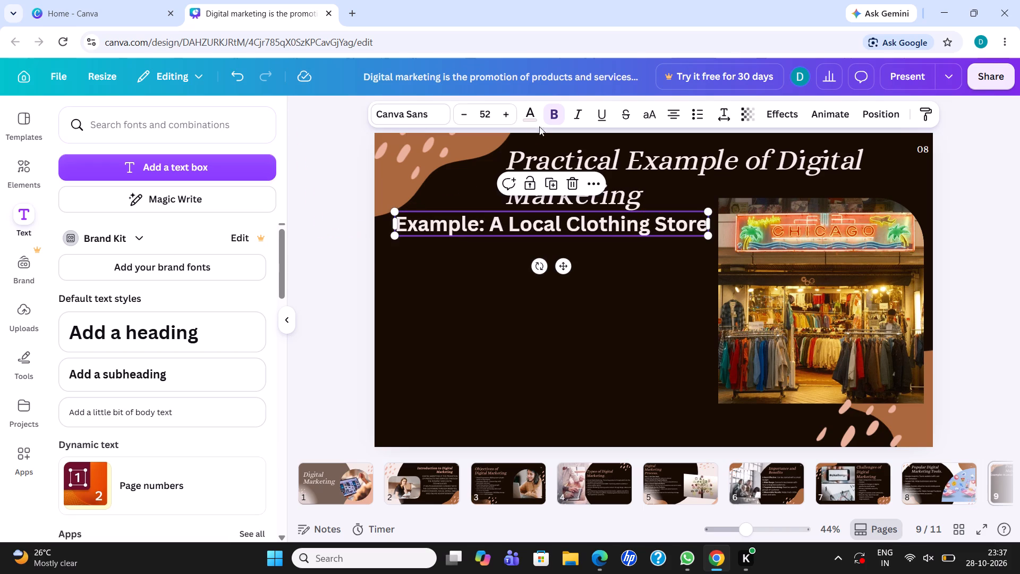
pyautogui.doubleClick(465, 113)
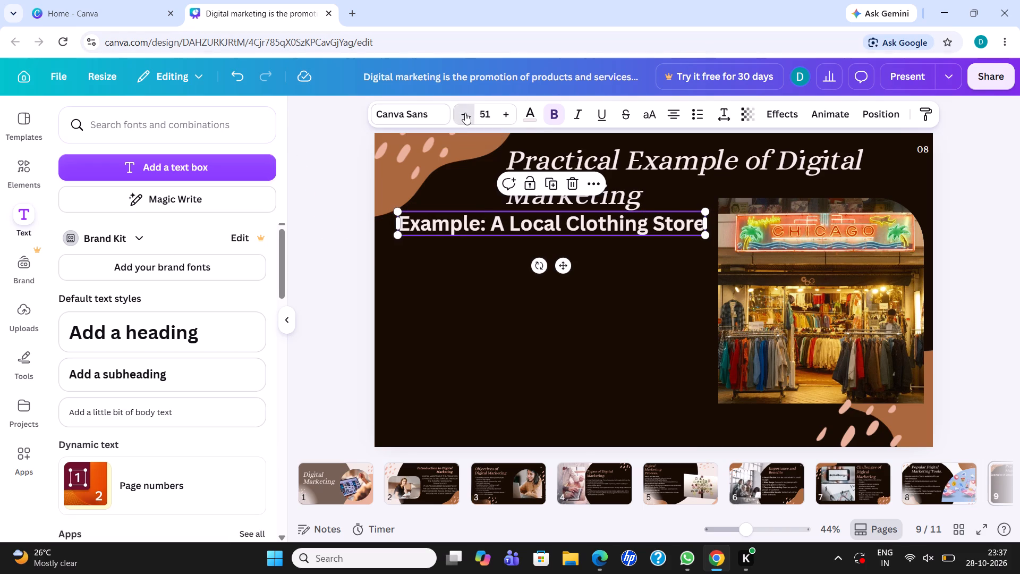
pyautogui.click(511, 287)
# Change the "Practical Example of Digital Marketing" heading's text colour to the design's salmon pink.
pyautogui.click(581, 158)
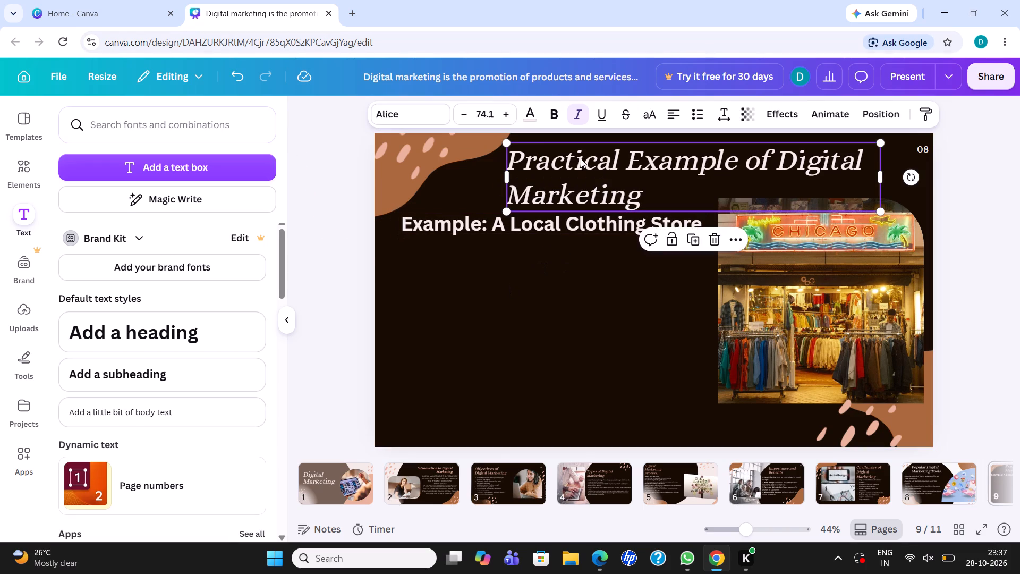
pyautogui.click(529, 120)
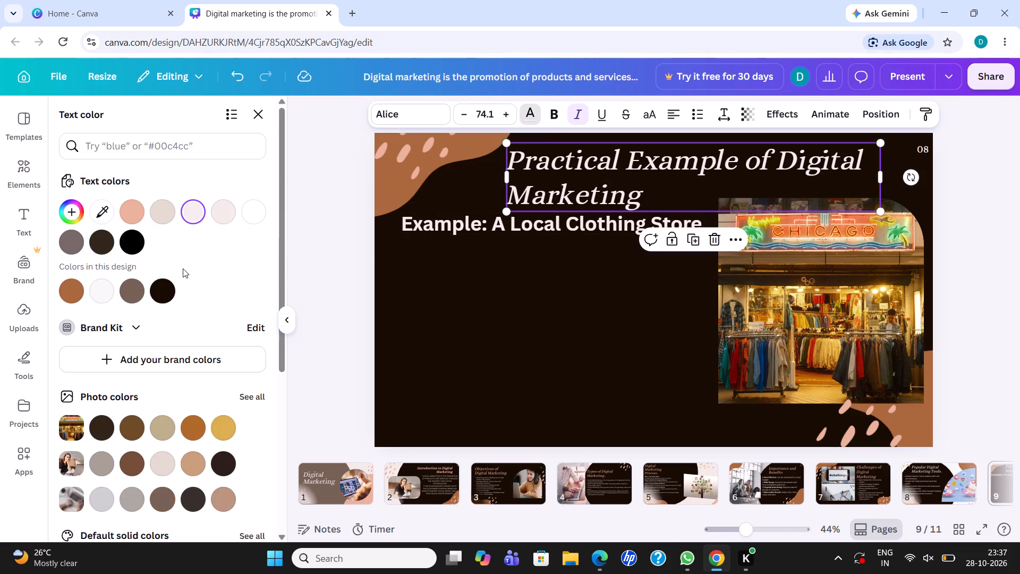
pyautogui.click(137, 215)
pyautogui.click(399, 307)
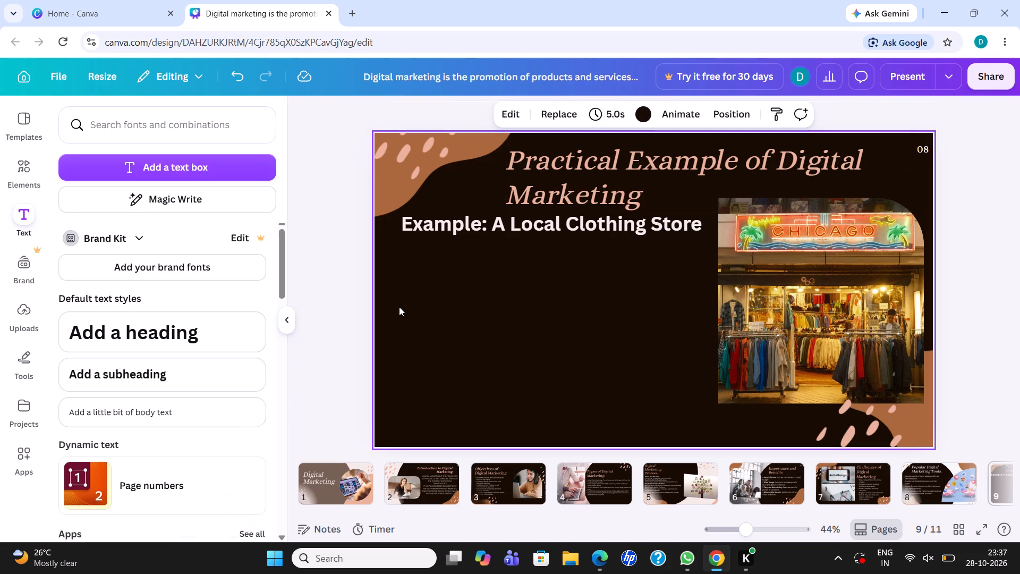
# Add a body text box reading "A clothing store can use digital marketing in the following ways:".
pyautogui.click(109, 419)
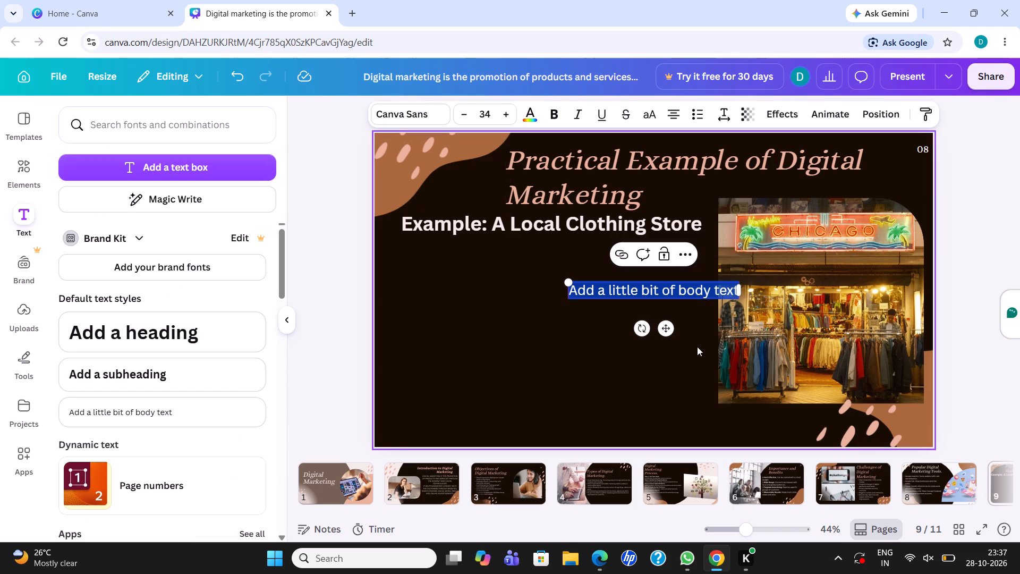
pyautogui.press('BackSpace')
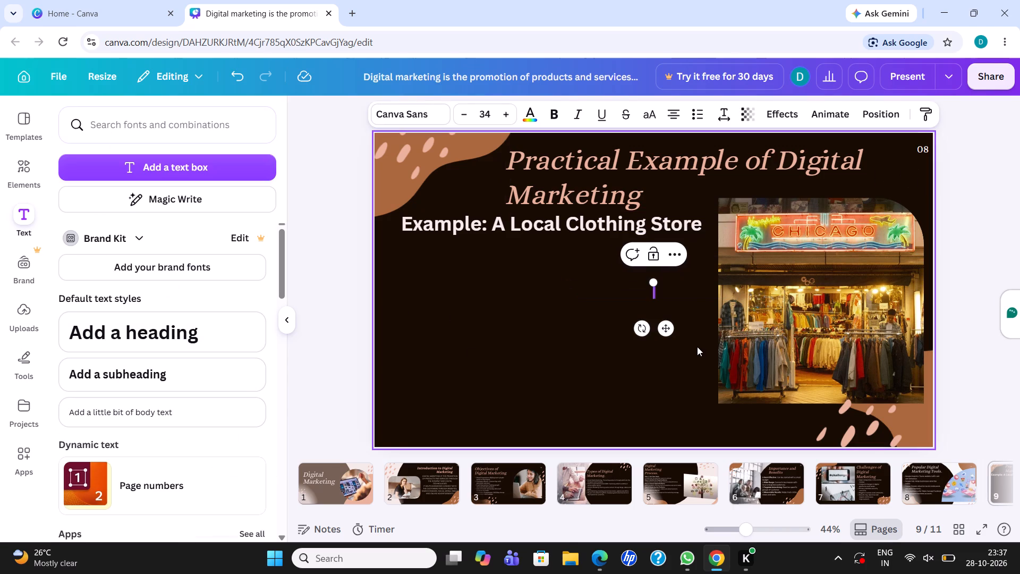
pyautogui.write('clothing')
pyautogui.press('space')
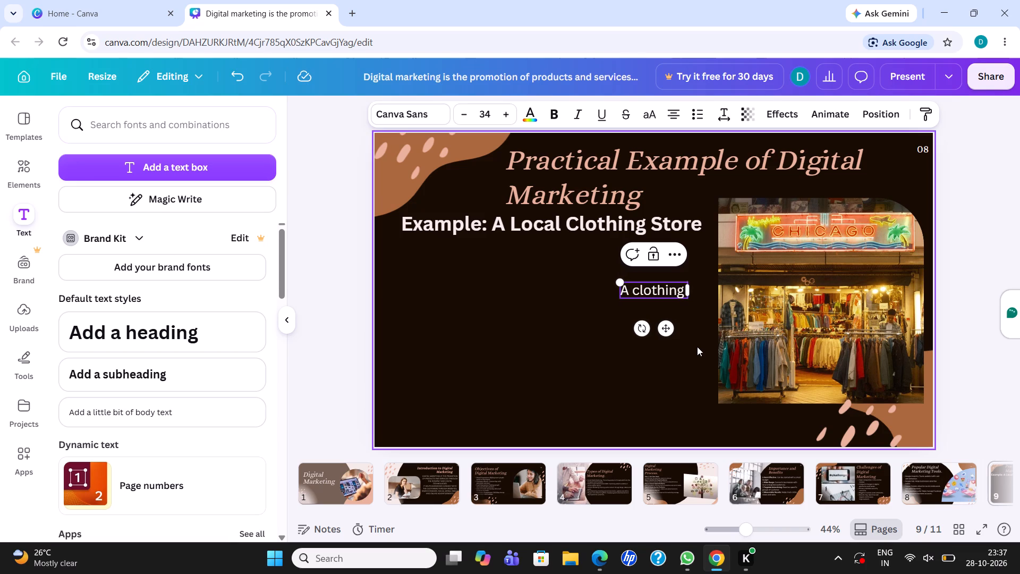
pyautogui.write('at')
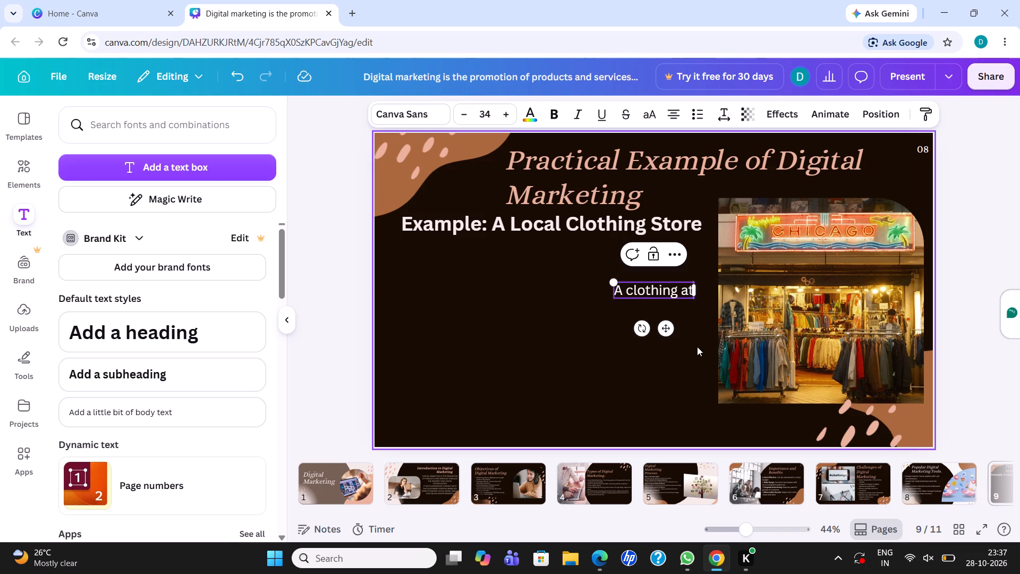
pyautogui.press('BackSpace')
pyautogui.press('BackSpace')
pyautogui.write('store can')
pyautogui.press('space')
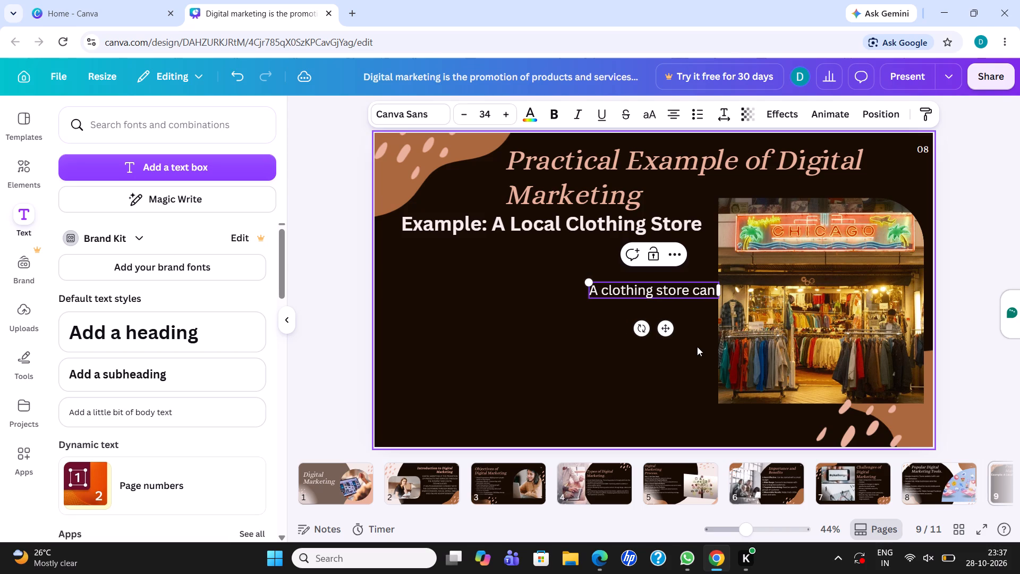
pyautogui.write('use digital')
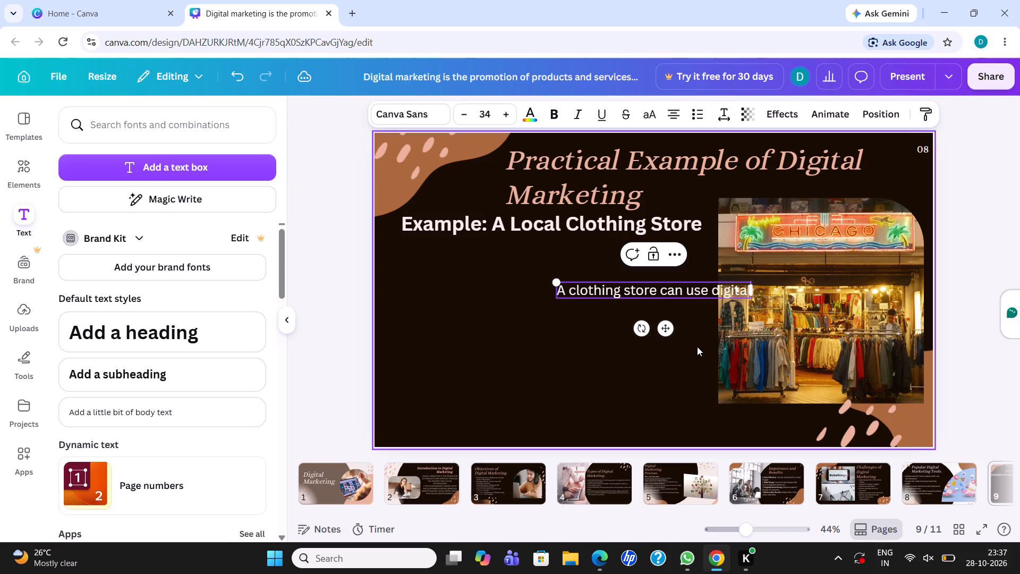
pyautogui.press('space')
pyautogui.write('market')
pyautogui.write('ing')
pyautogui.press('space')
pyautogui.write('in the follow')
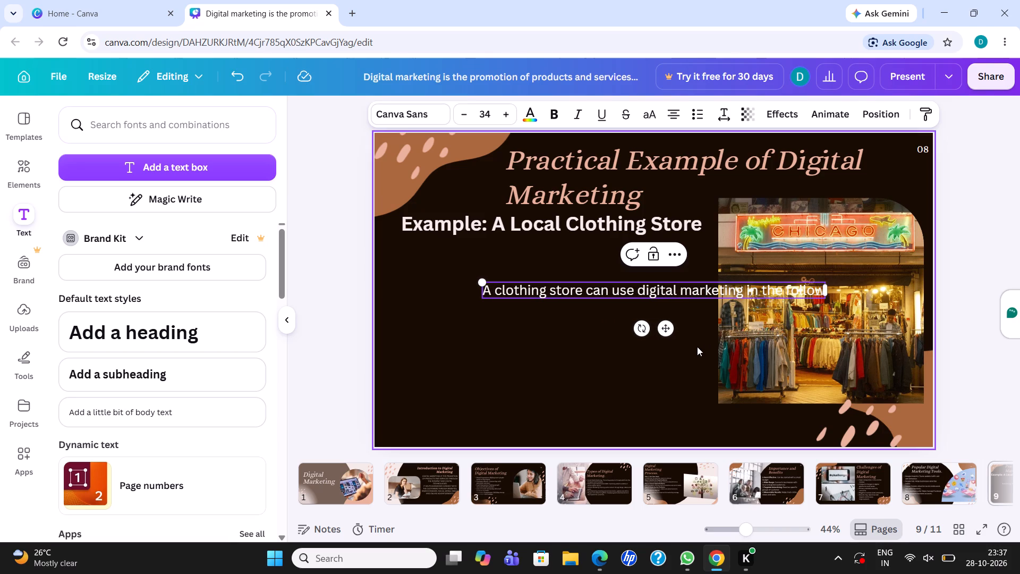
pyautogui.write('ing ways')
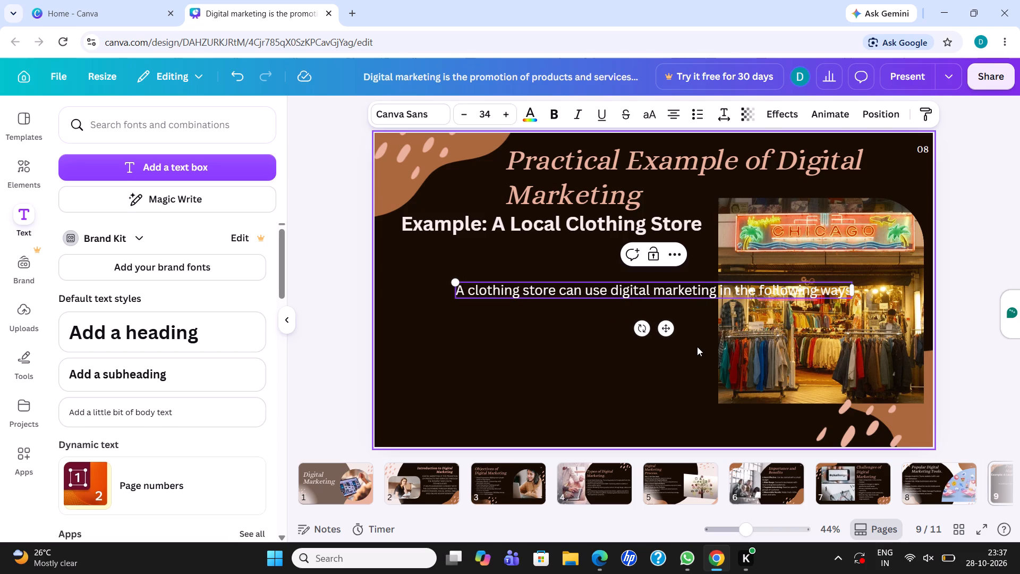
pyautogui.hotkey('shift', ':')
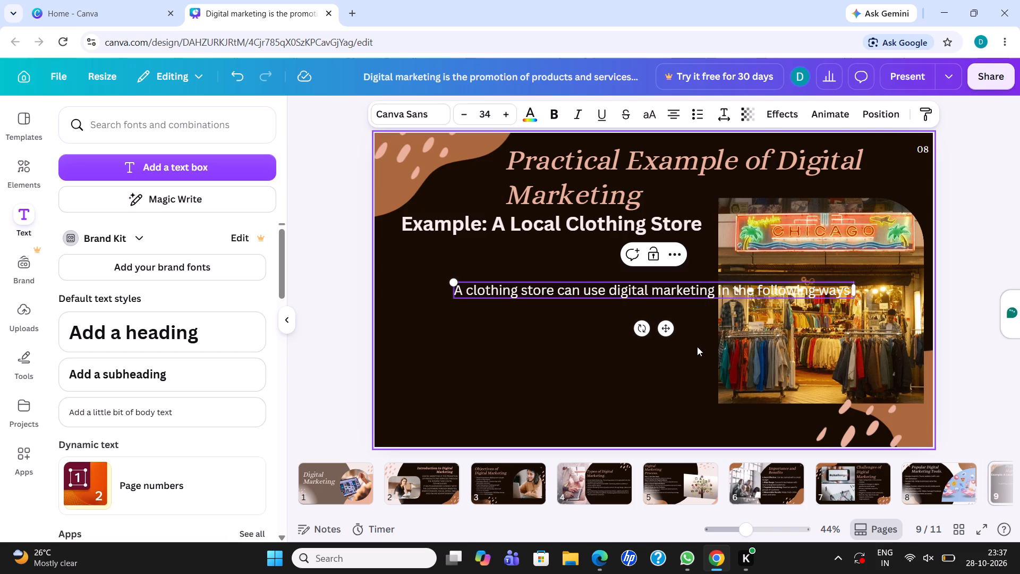
# Start a bulleted list below the introductory sentence with the bullet "Post new clothing collections on Instagram.".
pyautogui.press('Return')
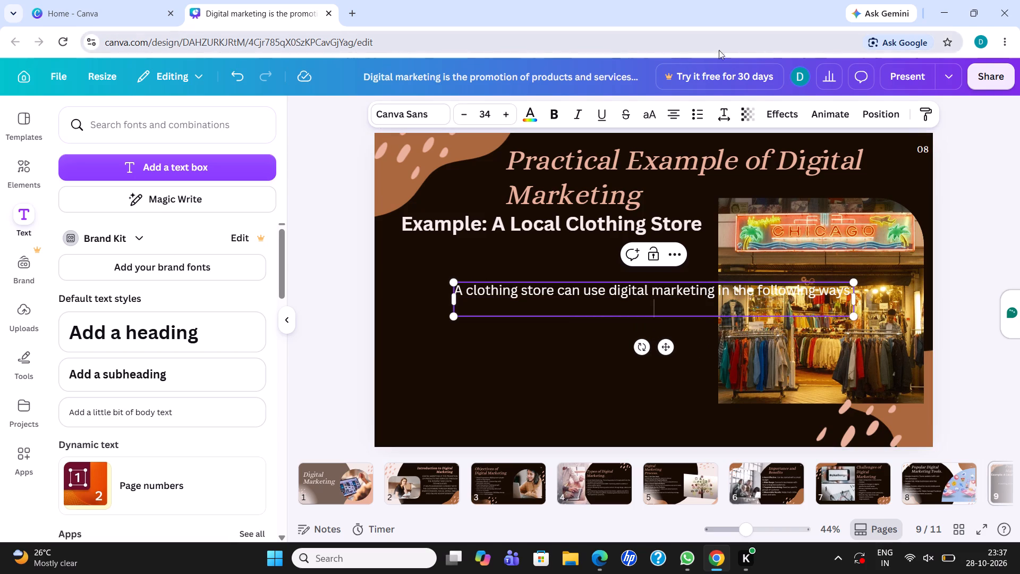
pyautogui.click(698, 115)
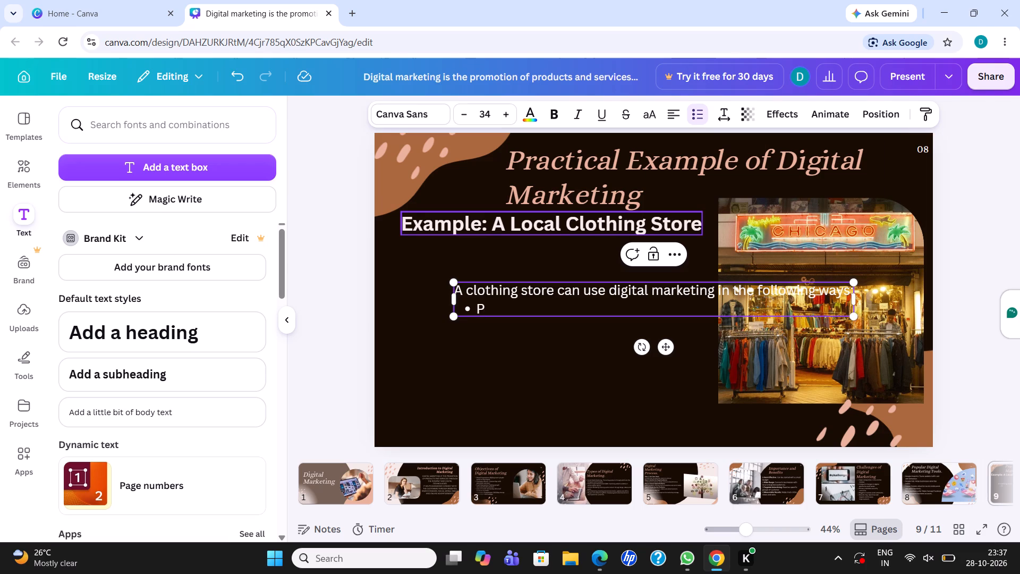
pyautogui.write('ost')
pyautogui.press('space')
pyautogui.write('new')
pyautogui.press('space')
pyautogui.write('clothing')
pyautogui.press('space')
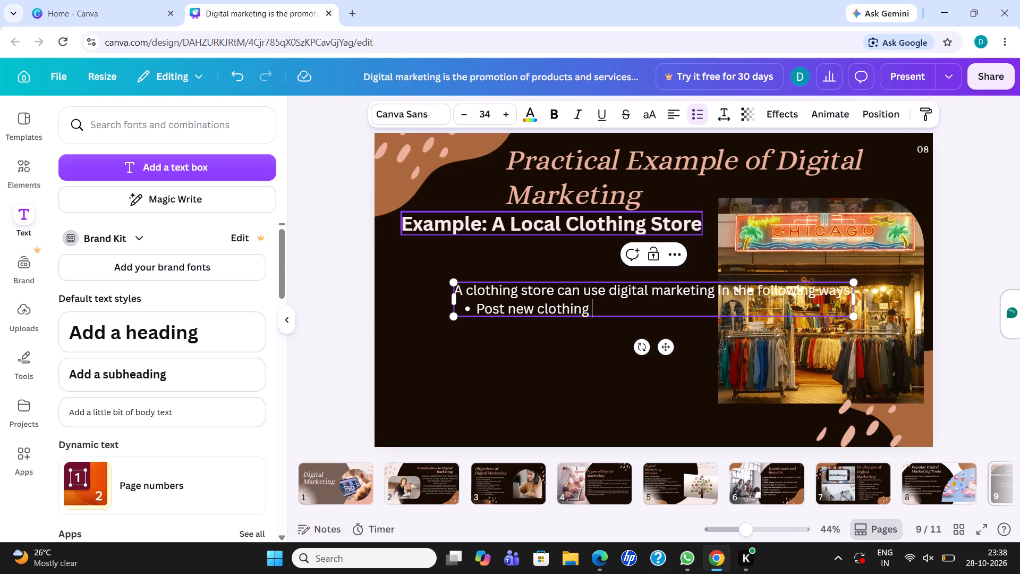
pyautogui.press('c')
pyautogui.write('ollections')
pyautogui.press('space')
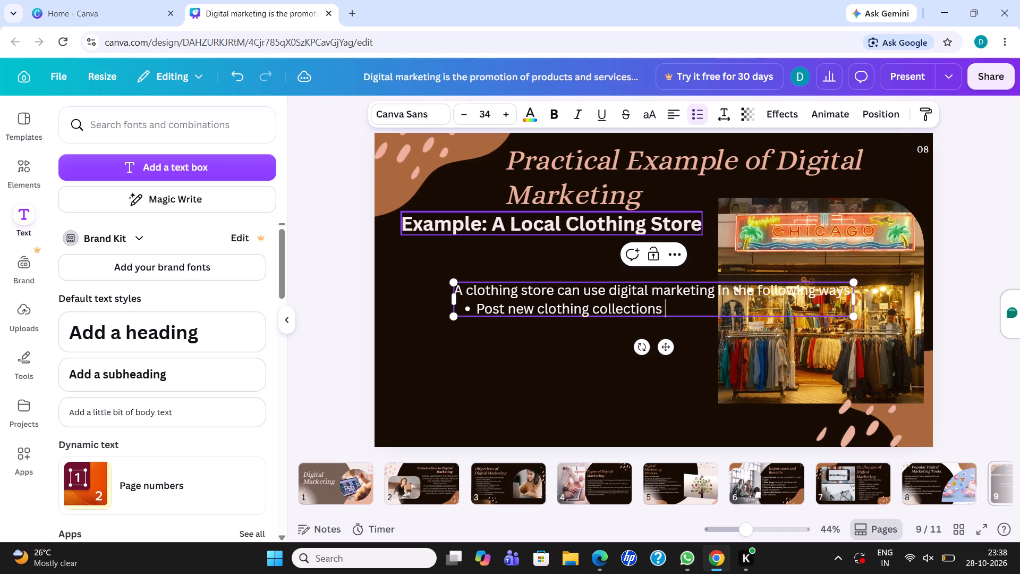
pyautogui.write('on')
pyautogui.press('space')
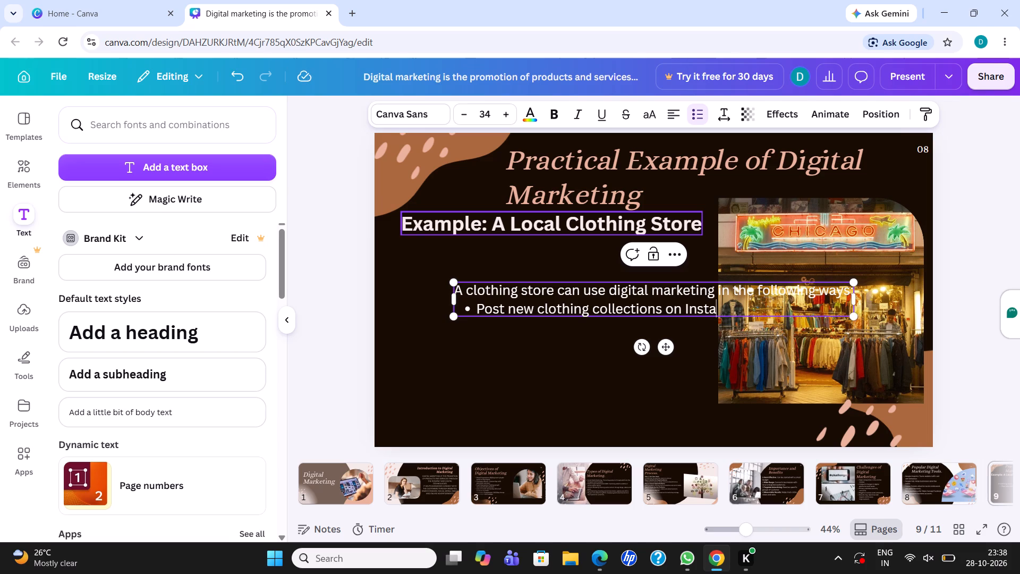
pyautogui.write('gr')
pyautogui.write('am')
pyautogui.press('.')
# Add a second bullet reading "Share product photos and short videos.".
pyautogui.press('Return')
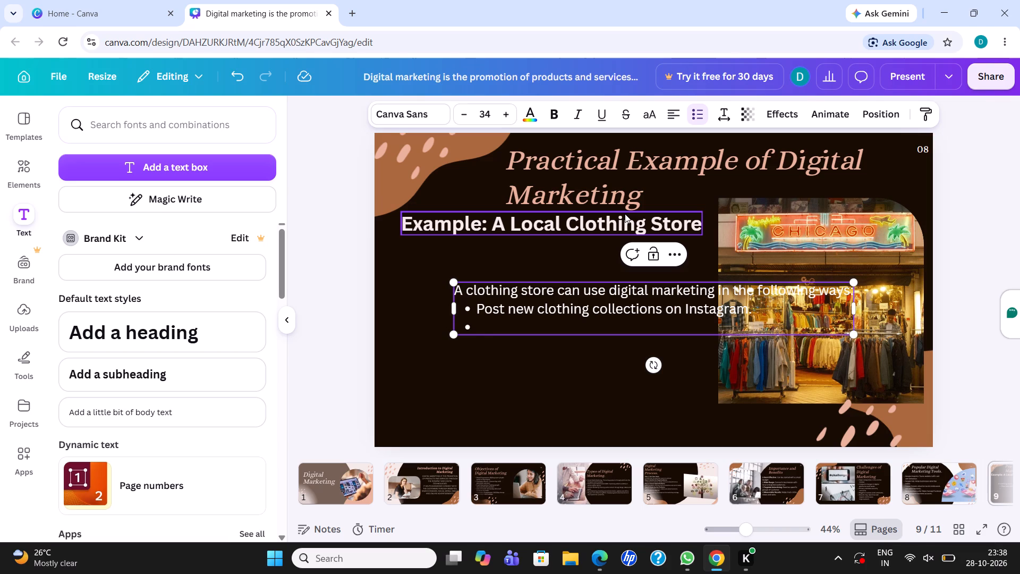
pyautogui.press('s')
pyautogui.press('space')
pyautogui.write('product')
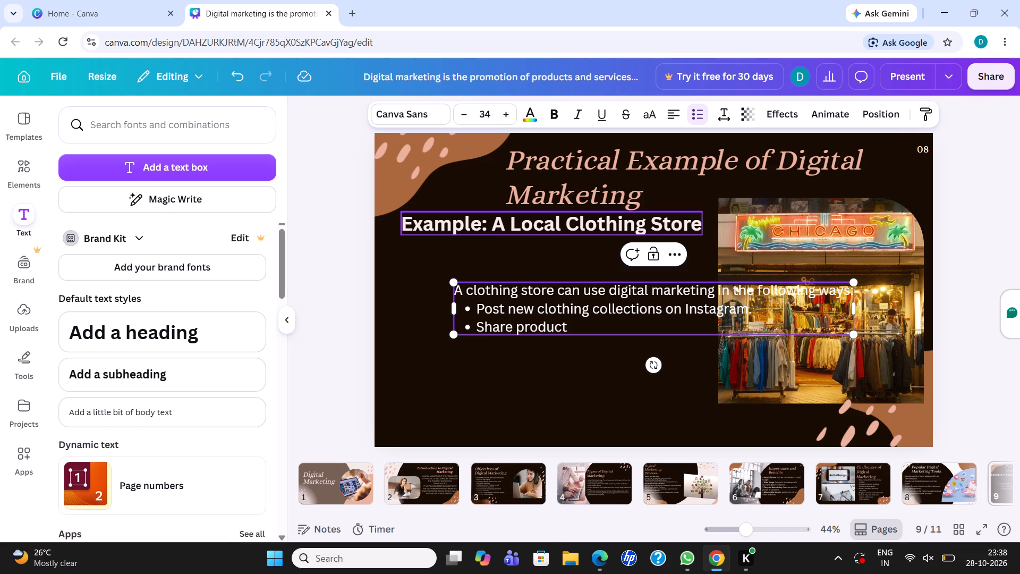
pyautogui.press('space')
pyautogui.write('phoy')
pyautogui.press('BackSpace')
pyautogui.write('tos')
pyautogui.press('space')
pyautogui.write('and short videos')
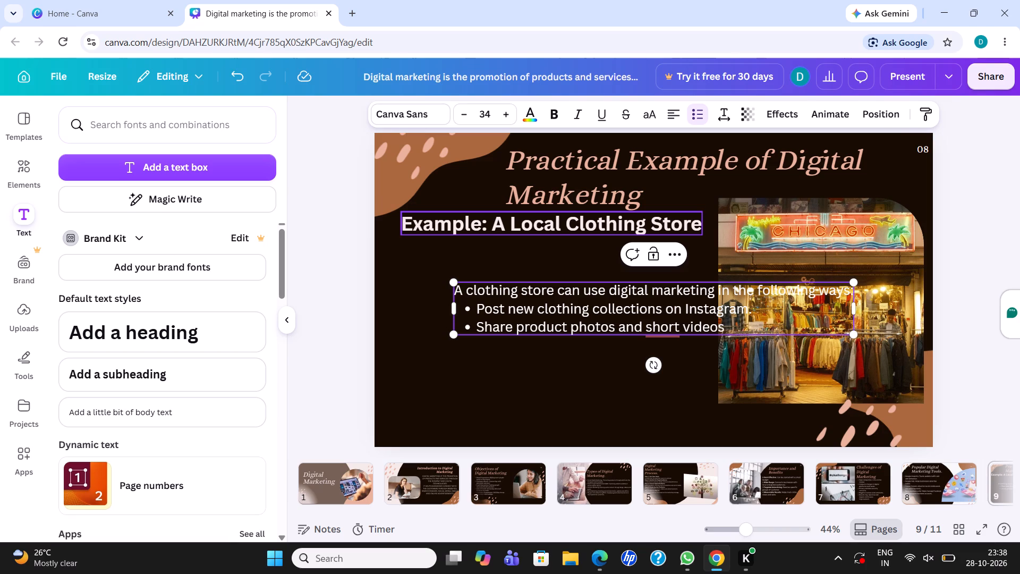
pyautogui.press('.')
# Add a third bullet to the clothing-store list reading "Advertise special offers and discounts.".
pyautogui.press('Return')
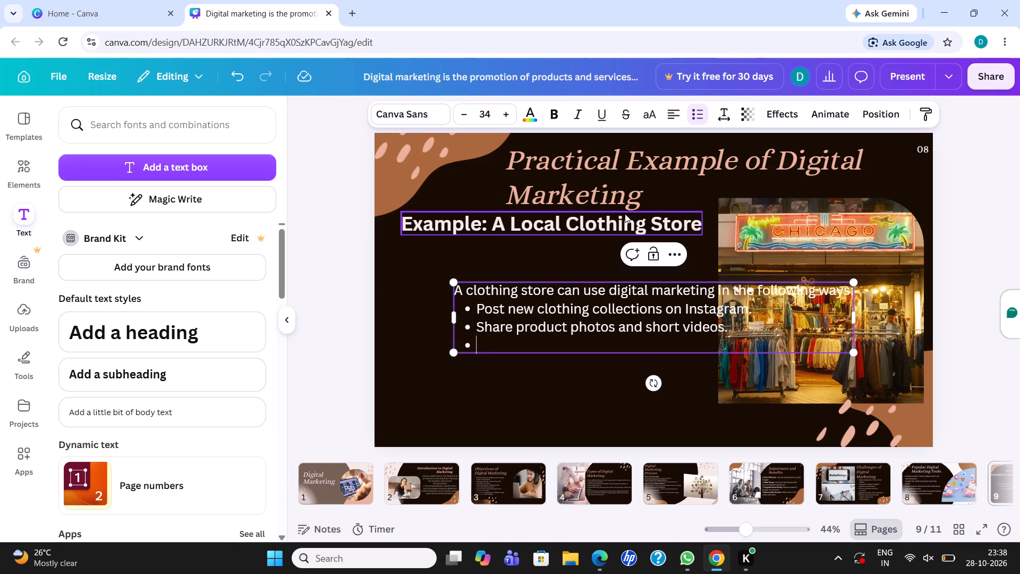
pyautogui.write('dver')
pyautogui.write('tise')
pyautogui.press('space')
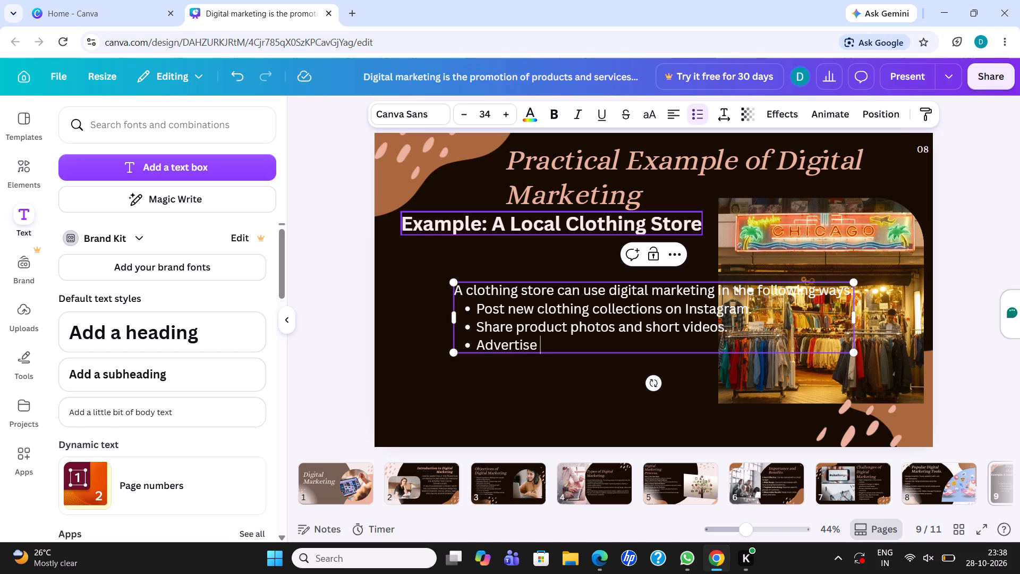
pyautogui.write('special p')
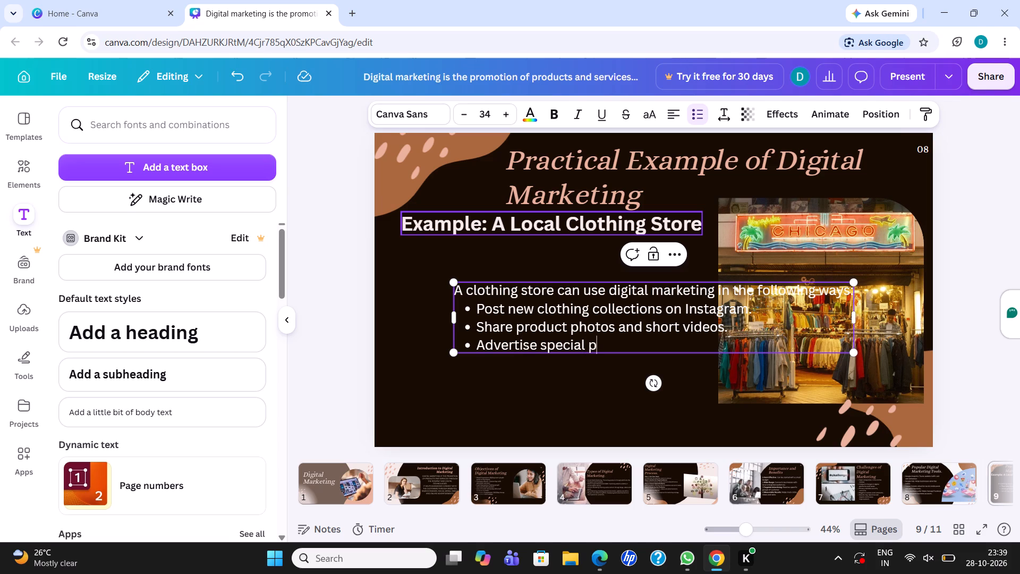
pyautogui.press('BackSpace')
pyautogui.write('offer')
pyautogui.write('s and si')
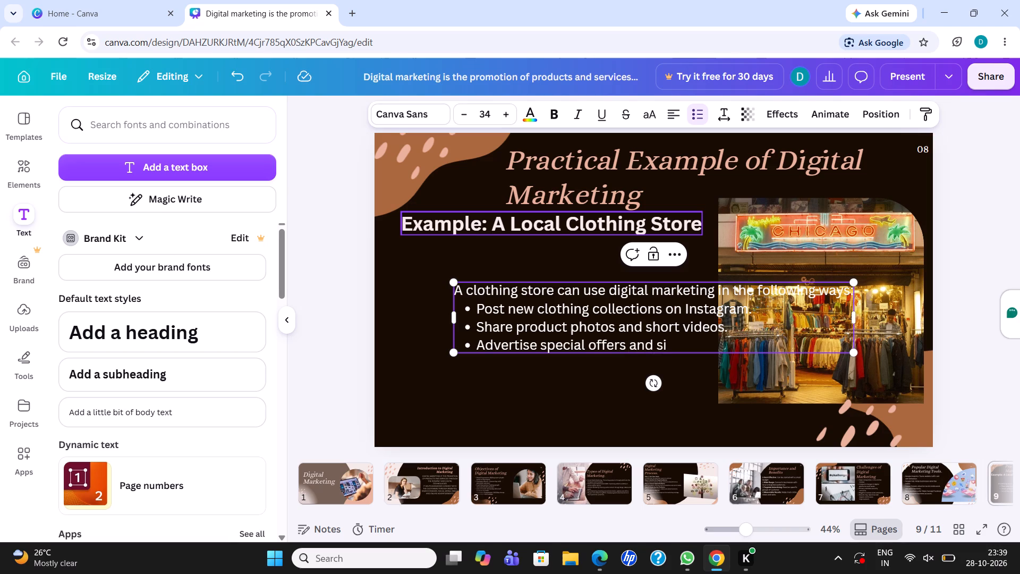
pyautogui.press('BackSpace')
pyautogui.press('BackSpace')
pyautogui.write('discounts')
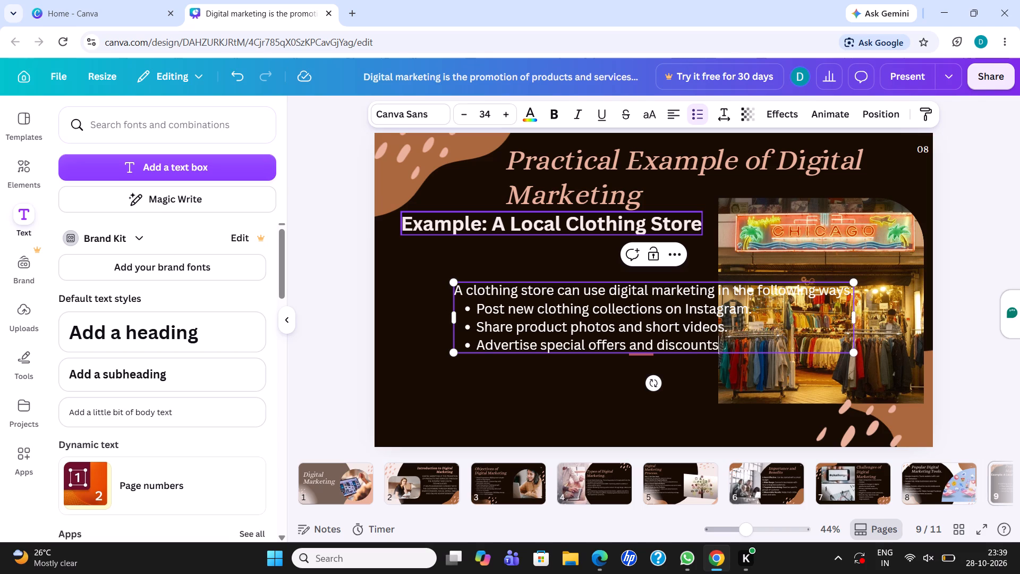
pyautogui.press('.')
# Add a fourth bullet reading "Respond to customer enquiries through messages.".
pyautogui.press('Return')
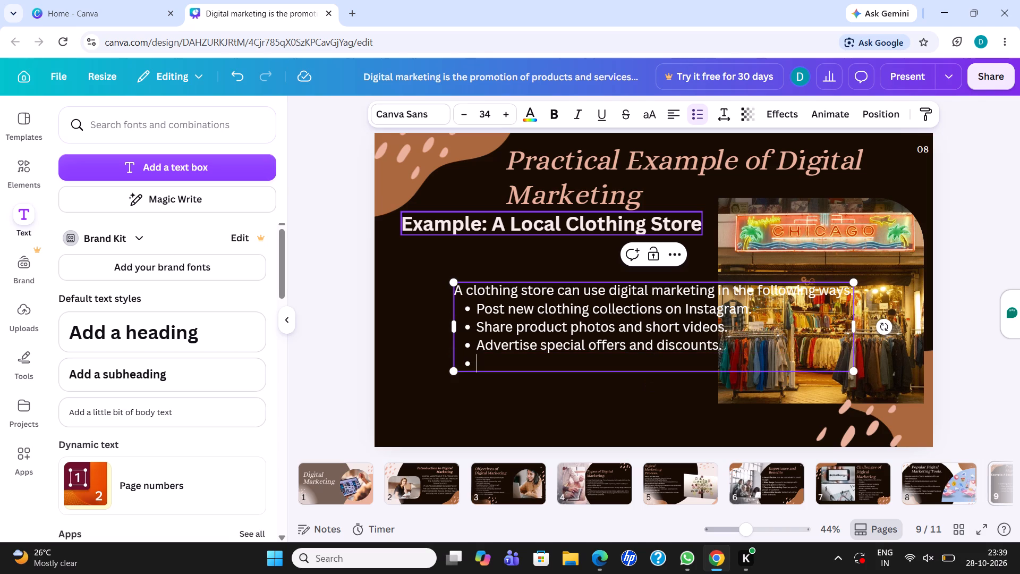
pyautogui.press('r')
pyautogui.press('s')
pyautogui.press('p')
pyautogui.write('on')
pyautogui.press('d')
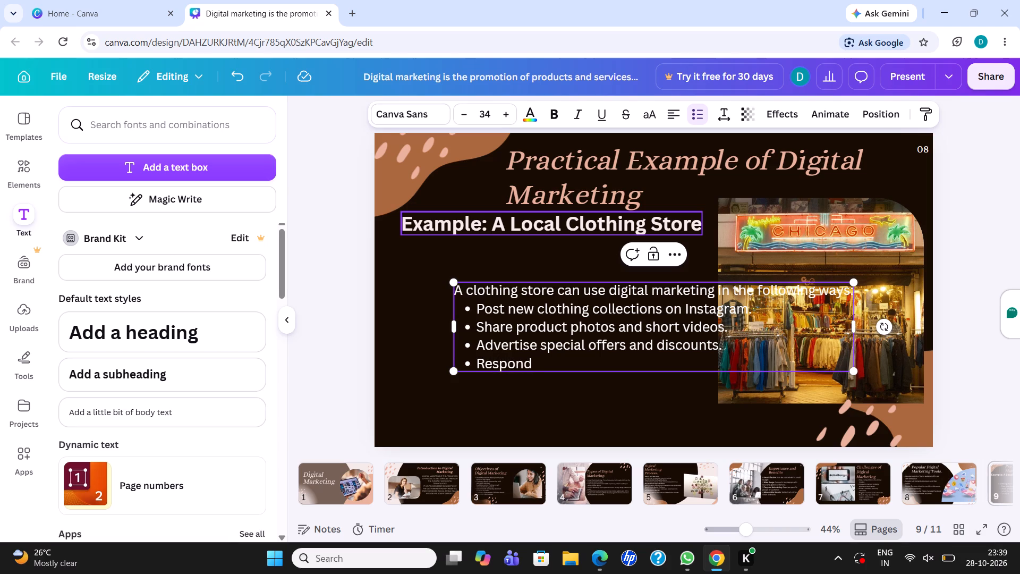
pyautogui.press('space')
pyautogui.write('to v')
pyautogui.press('BackSpace')
pyautogui.write('customer')
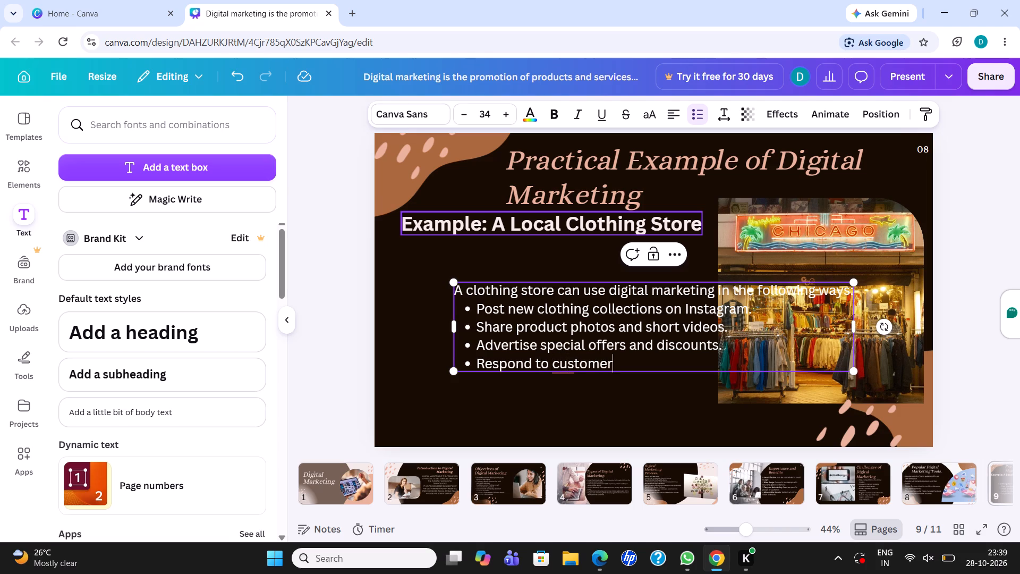
pyautogui.press('space')
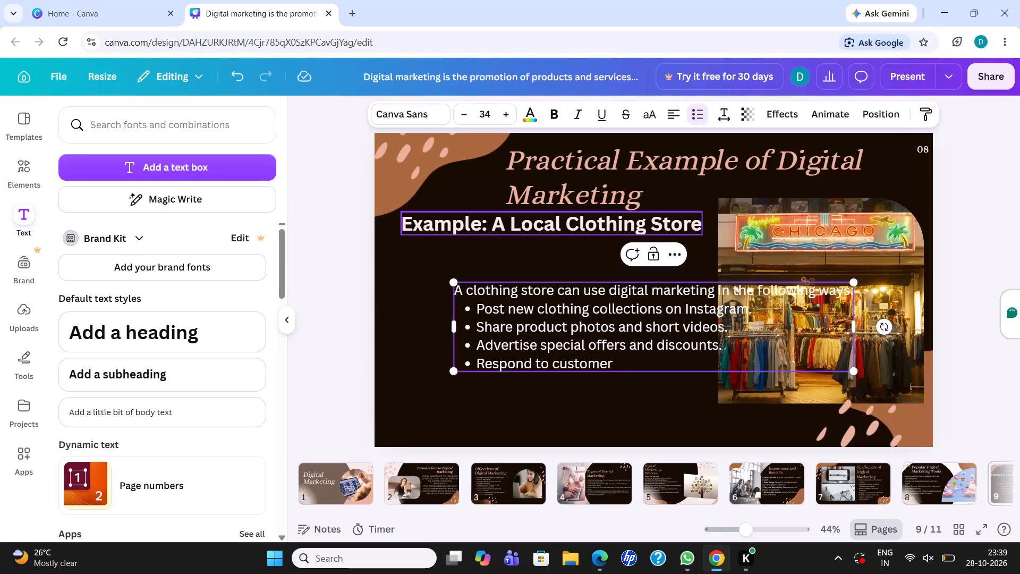
pyautogui.write('enq')
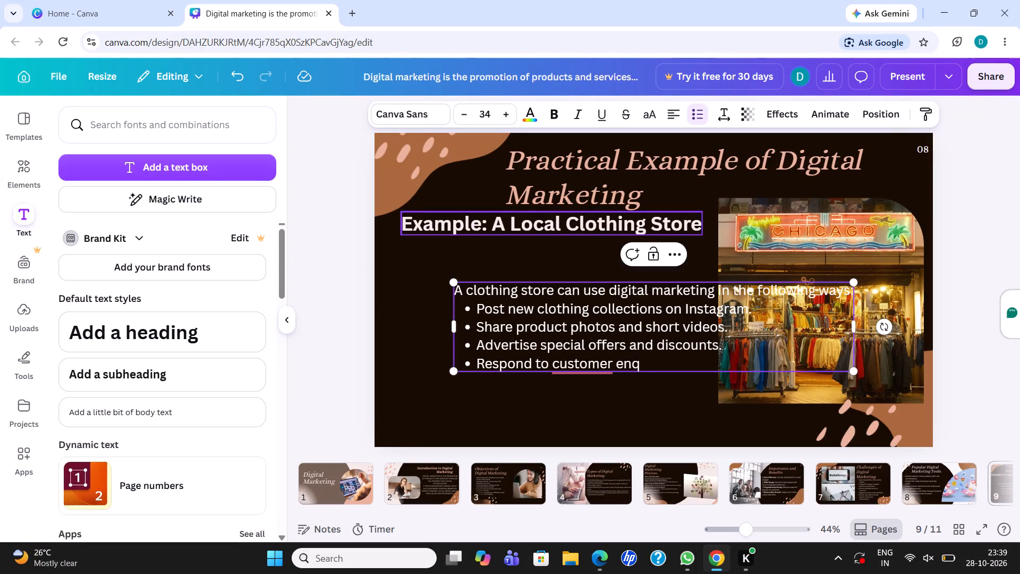
pyautogui.write('uiries th')
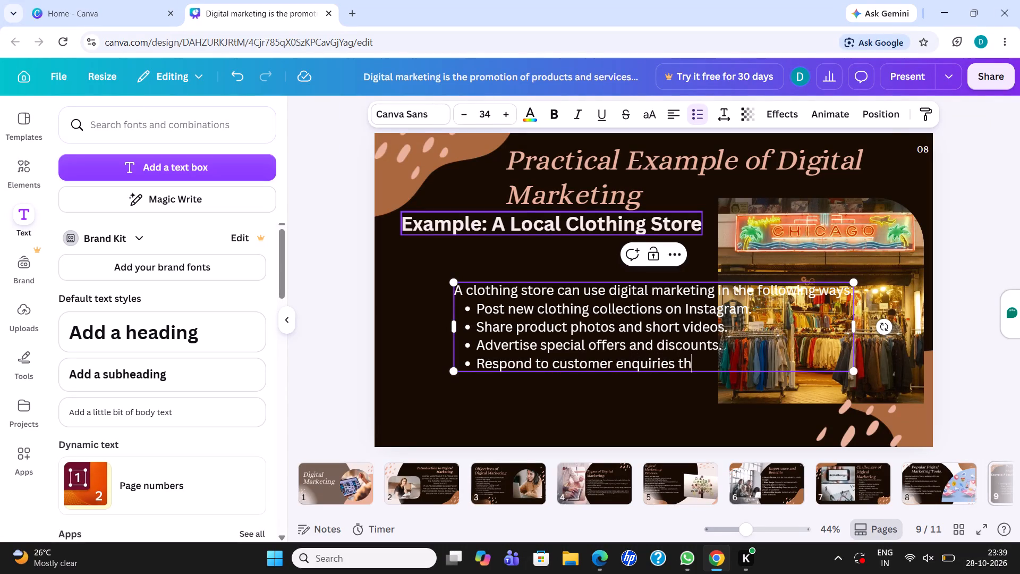
pyautogui.write('rough')
pyautogui.press('space')
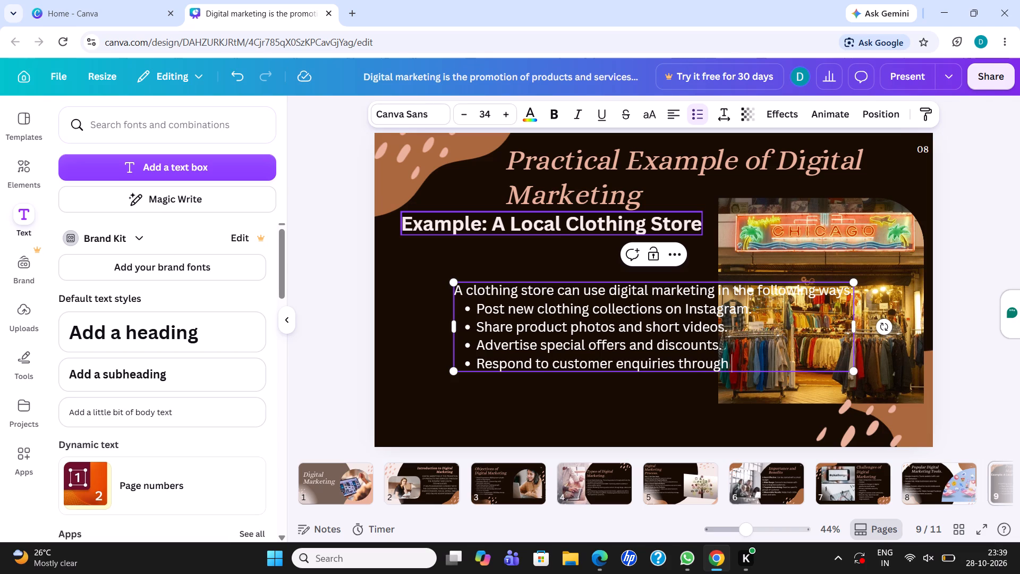
pyautogui.write('messages')
pyautogui.press('.')
# Add a fifth bullet reading "Share customer reviews to build trusts.".
pyautogui.press('Return')
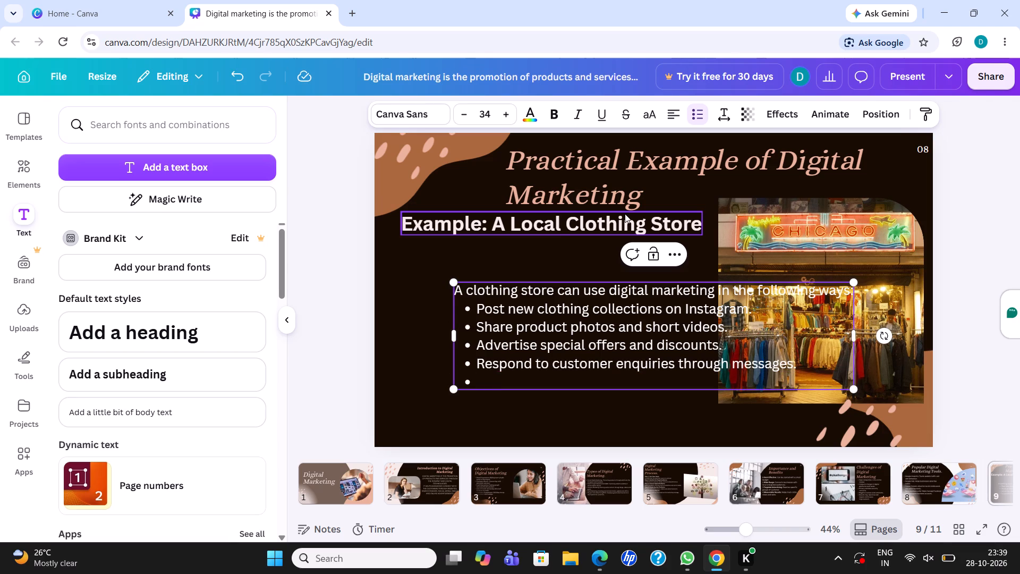
pyautogui.write('hare customer')
pyautogui.press('space')
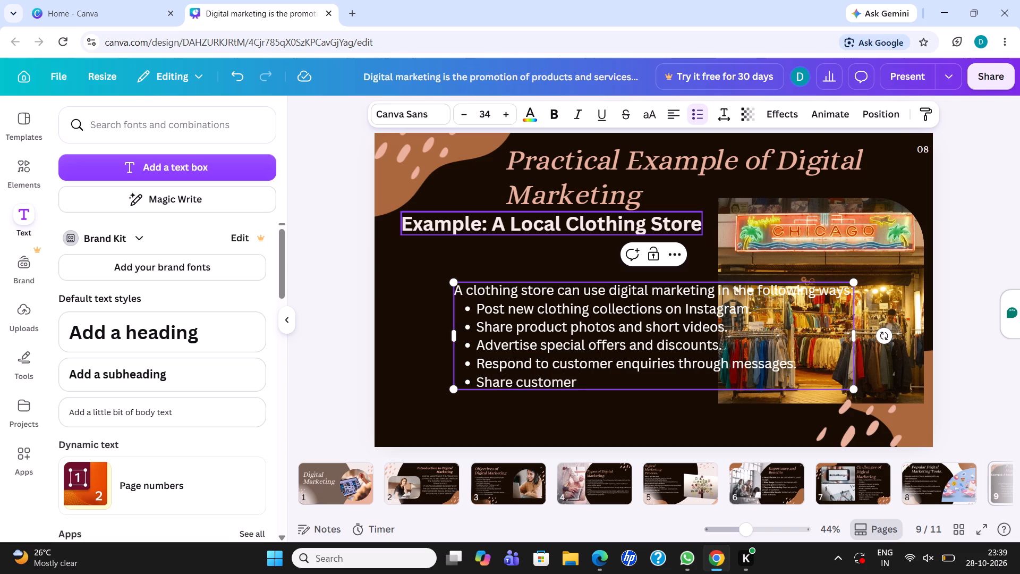
pyautogui.write('revie')
pyautogui.write('ws')
pyautogui.press('space')
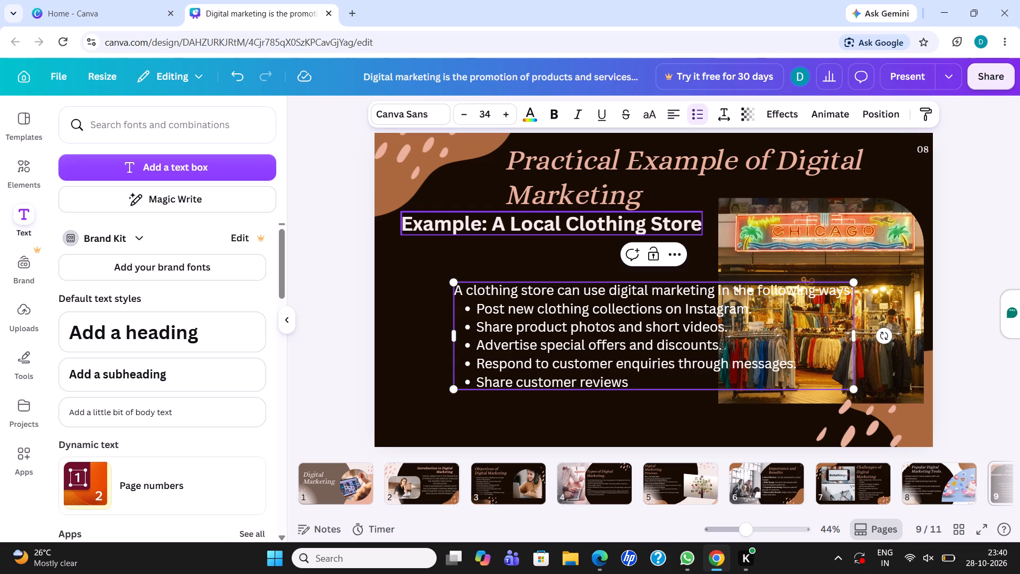
pyautogui.write('to build tru')
pyautogui.write('sts')
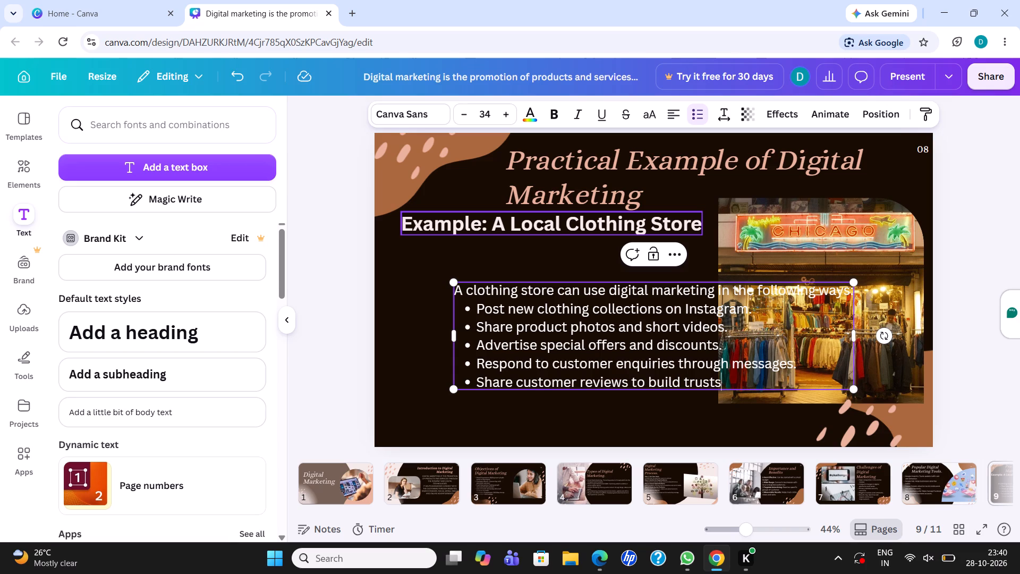
pyautogui.press('.')
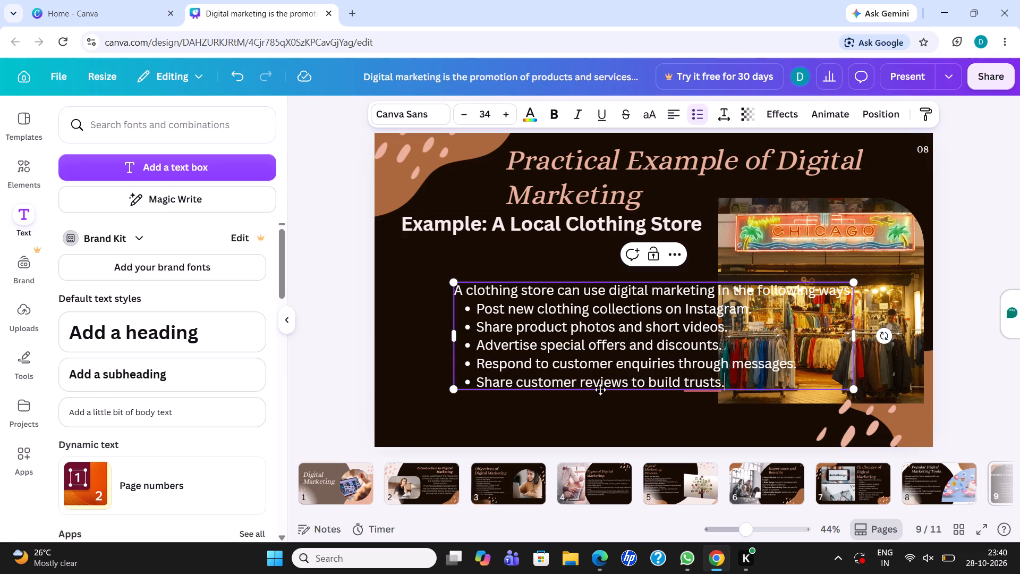
# Move the body text box beneath the "Example: A Local Clothing Store" subheading and narrow it so it clears the store photo.
pyautogui.moveTo(600, 390); pyautogui.dragTo(522, 359)
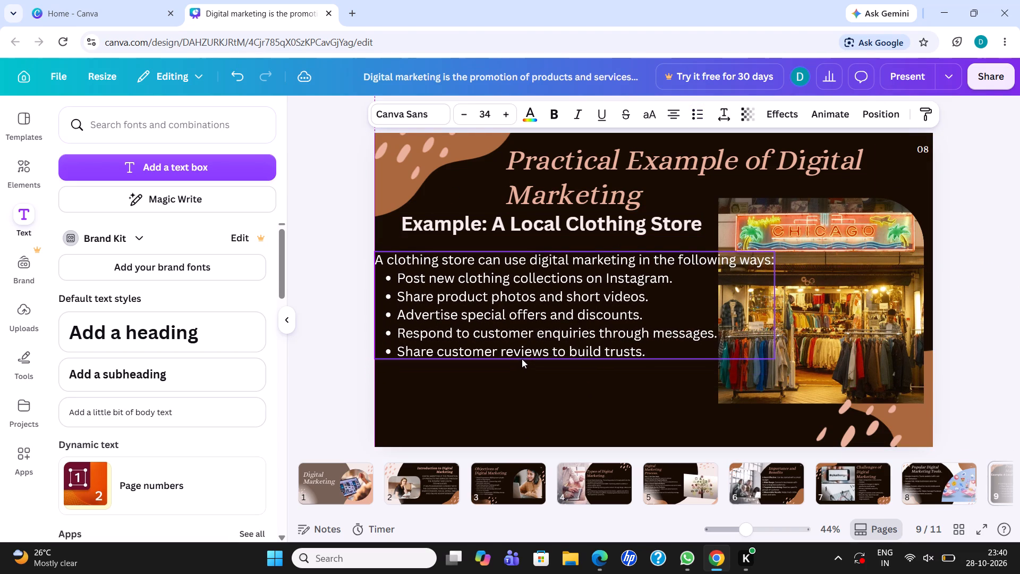
pyautogui.moveTo(522, 359); pyautogui.dragTo(527, 361)
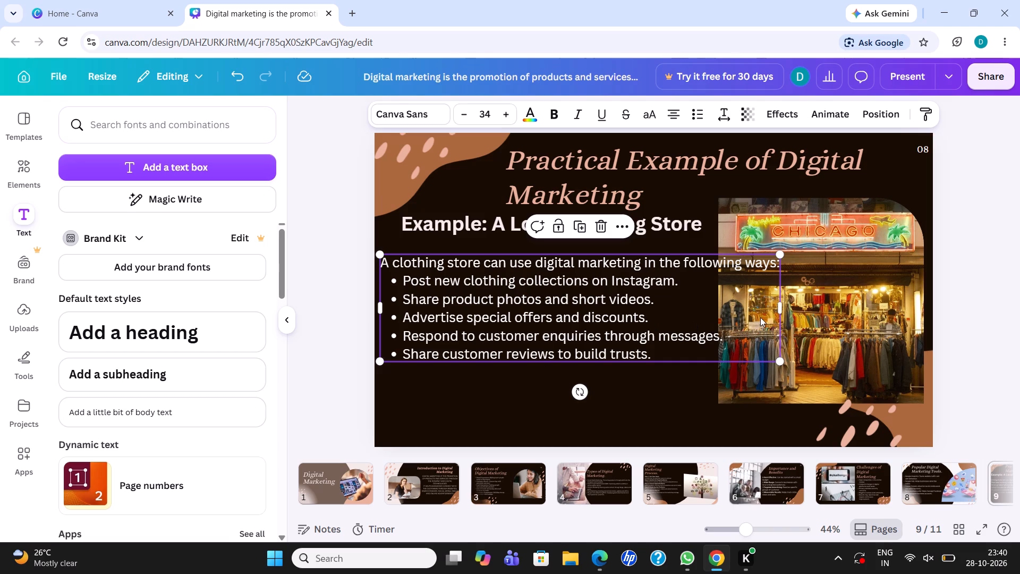
pyautogui.moveTo(780, 308); pyautogui.dragTo(726, 293)
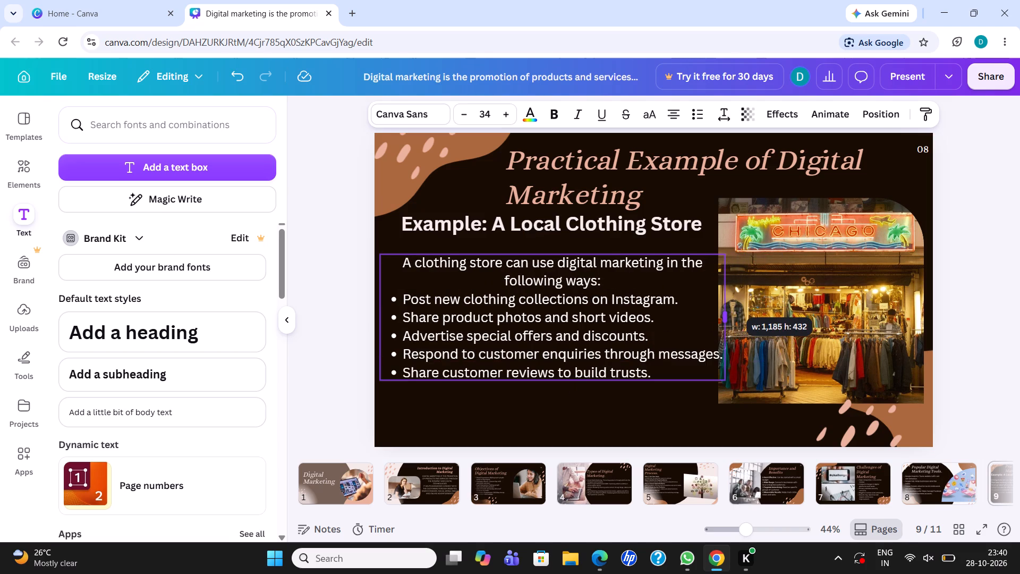
pyautogui.moveTo(726, 293); pyautogui.dragTo(713, 293)
# Delete the store photo from its frame, keeping the empty frame on the slide.
pyautogui.click(843, 275)
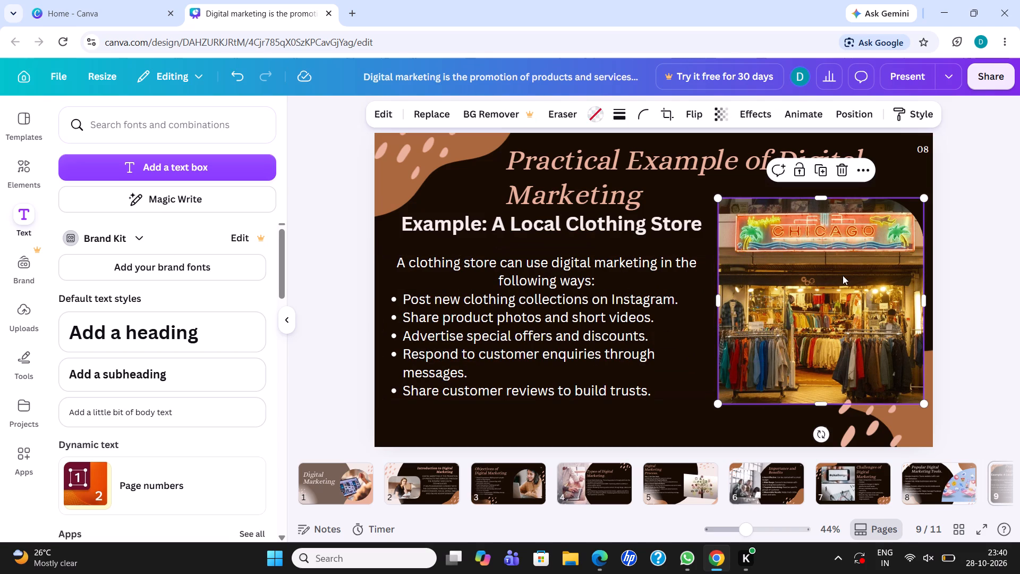
pyautogui.click(844, 176)
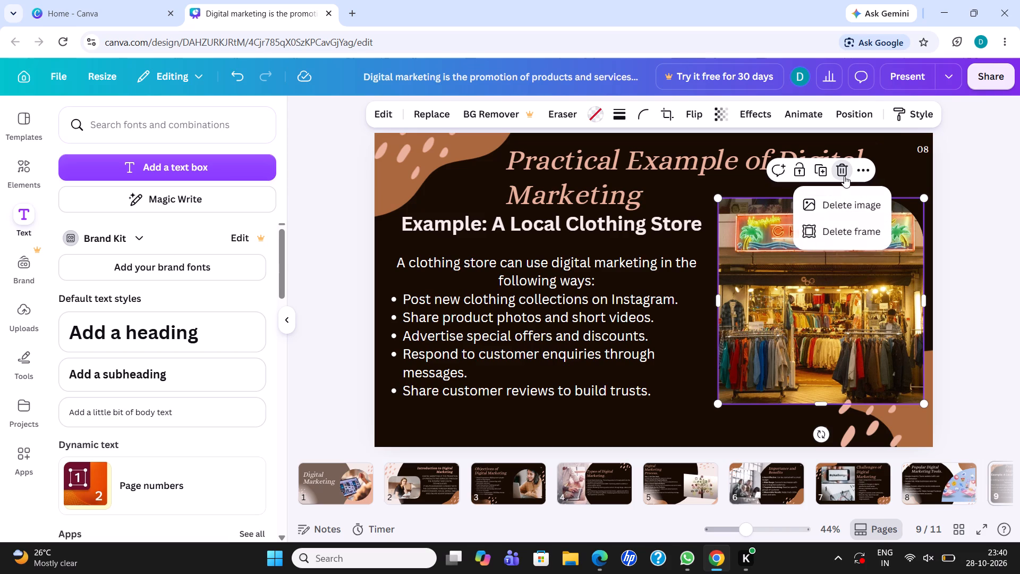
pyautogui.click(847, 204)
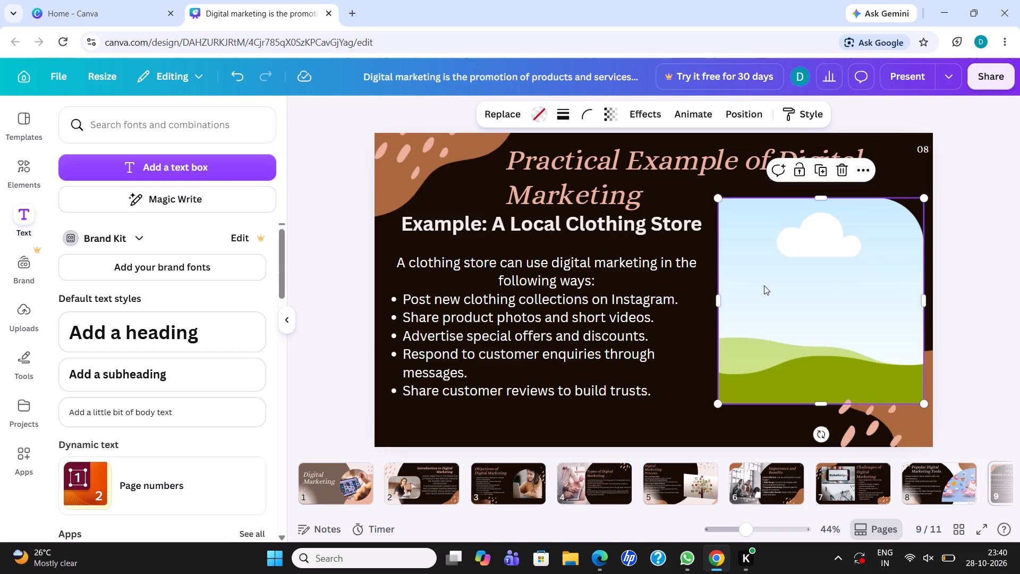
# Search the photo library for "a local clothing store digital marketing".
pyautogui.click(166, 129)
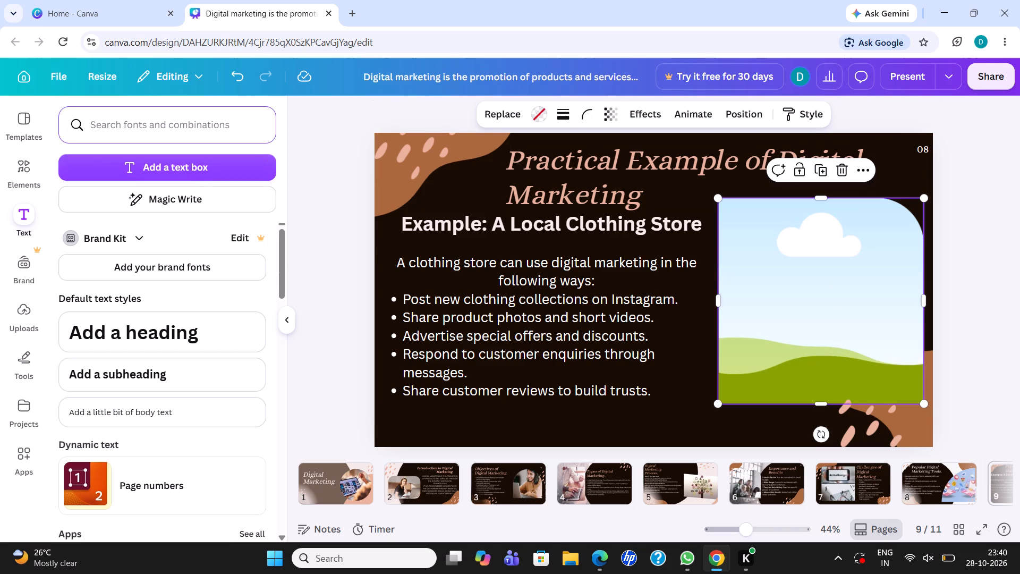
pyautogui.click(27, 165)
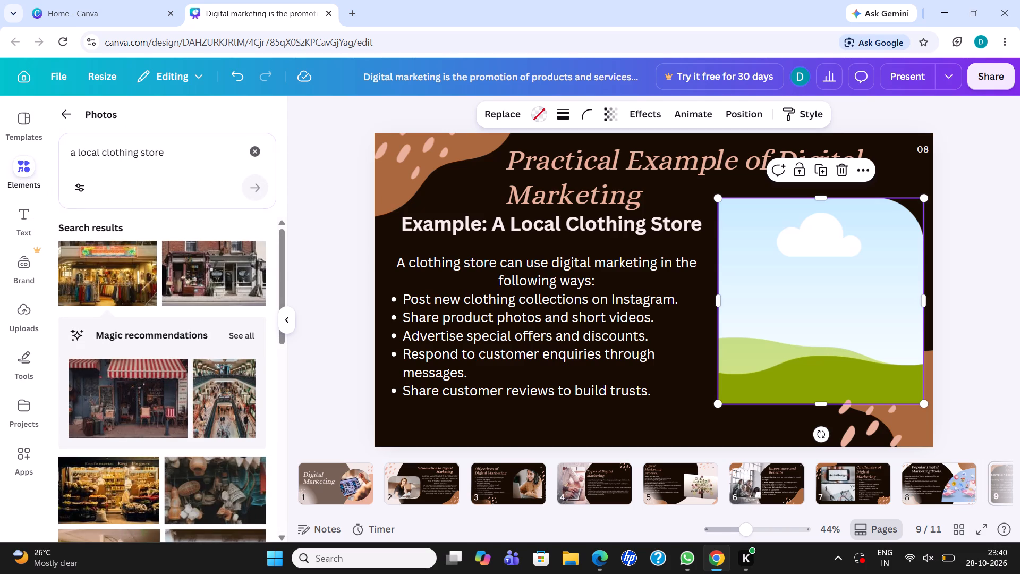
pyautogui.click(184, 150)
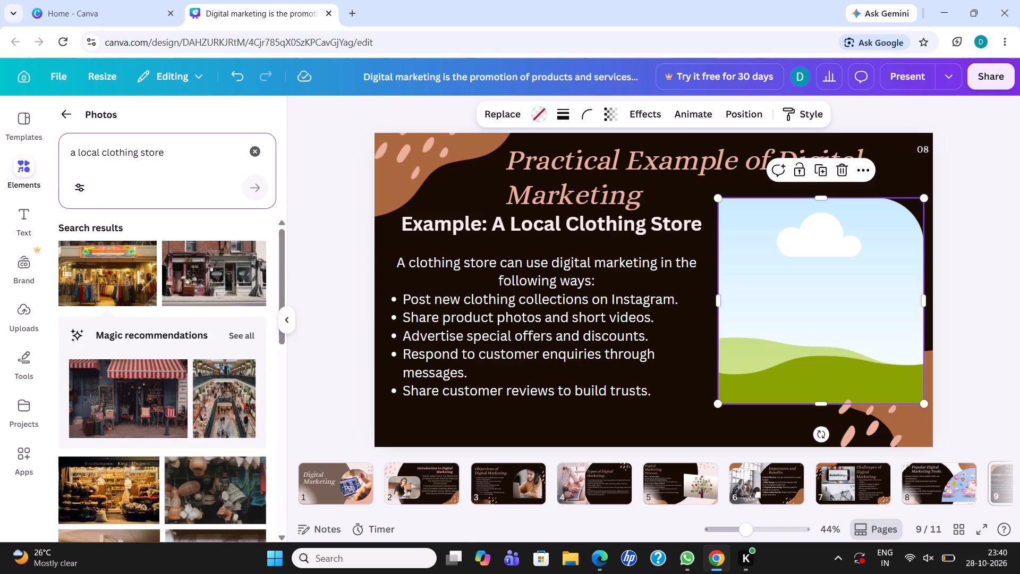
pyautogui.press('space')
pyautogui.write('di')
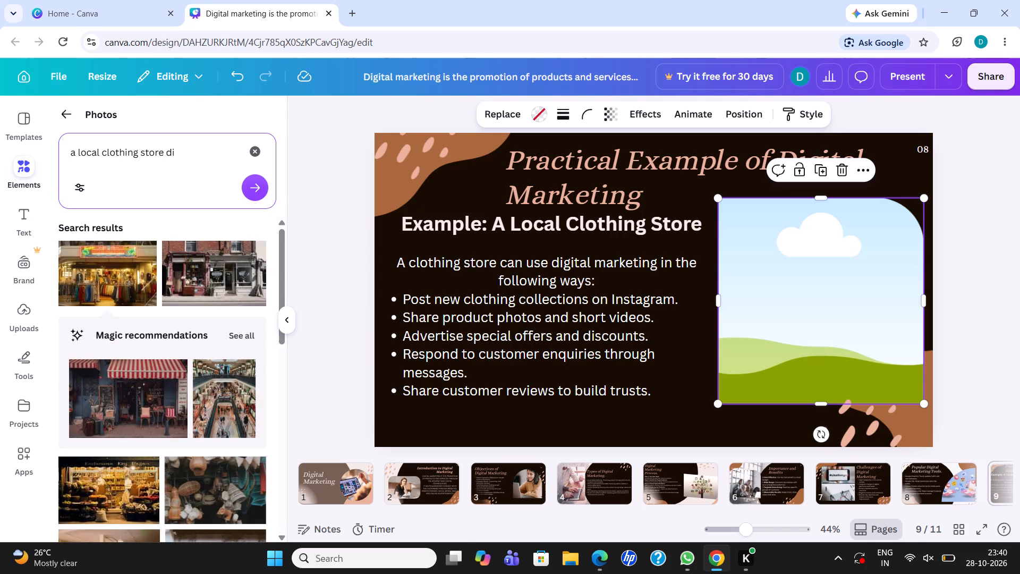
pyautogui.write('gital marketing')
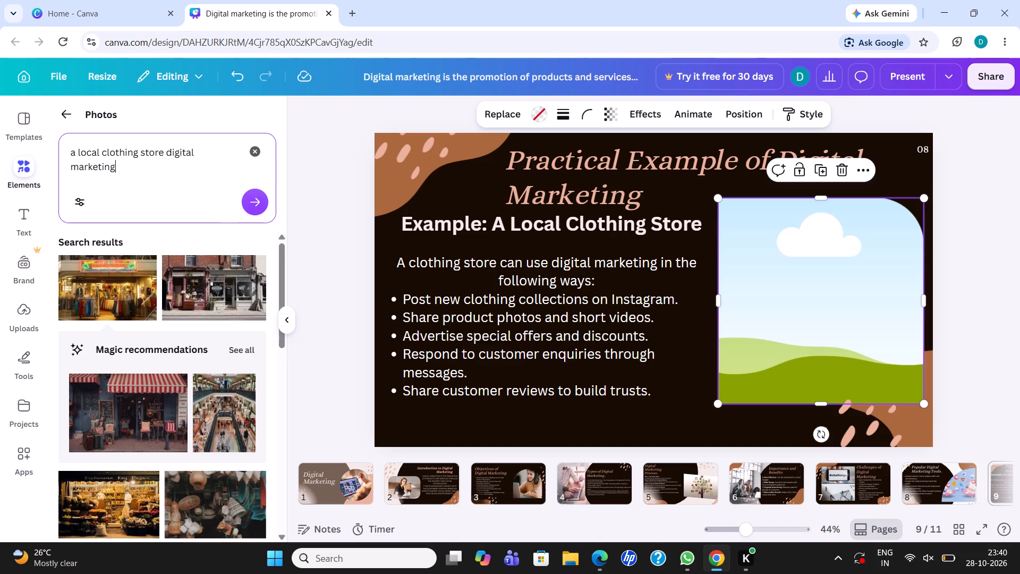
pyautogui.press('Return')
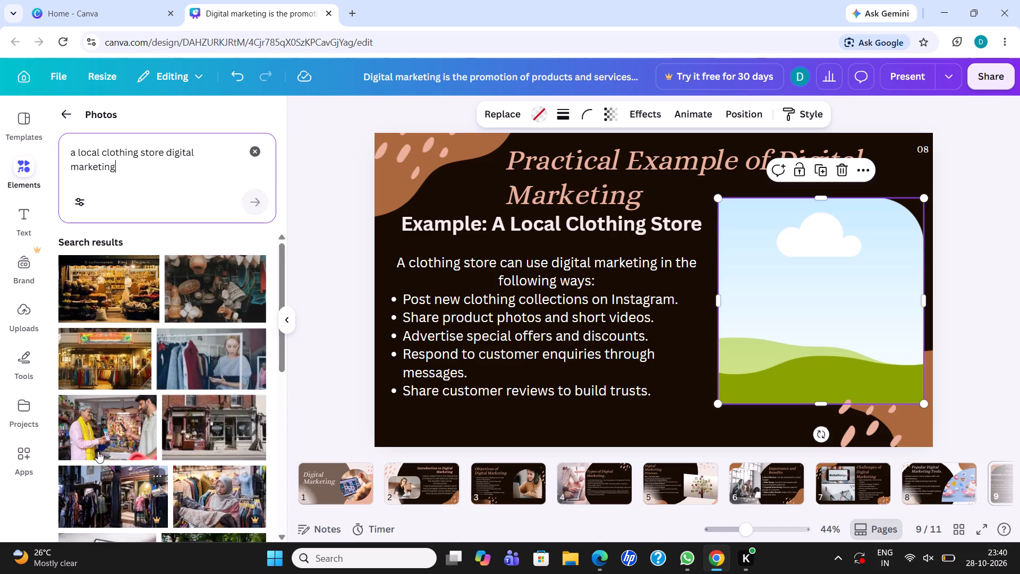
# Fill the empty frame on slide 9 with the photo of the woman holding a tablet beside a clothes rack.
pyautogui.click(217, 362)
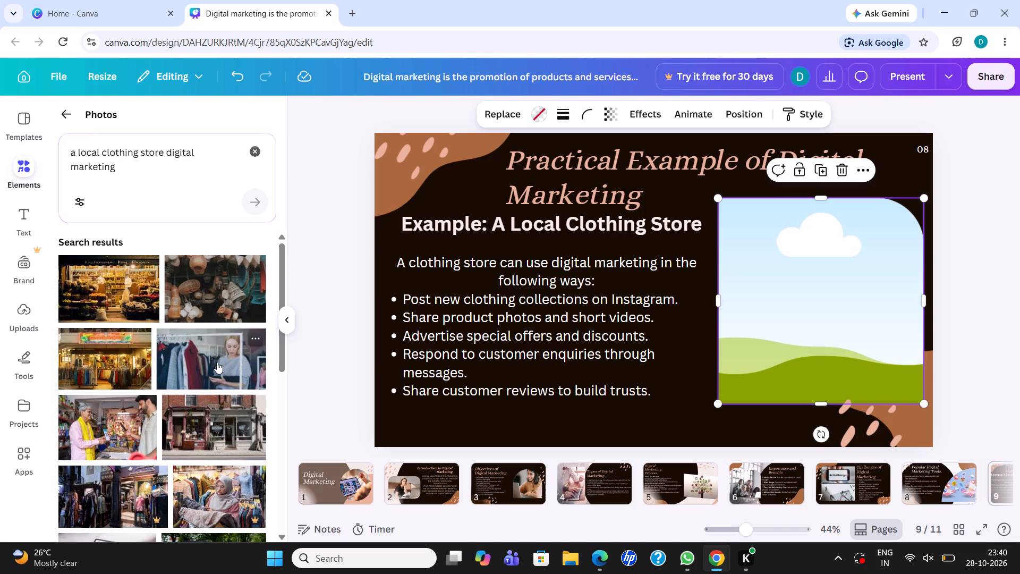
pyautogui.moveTo(734, 309); pyautogui.dragTo(835, 306)
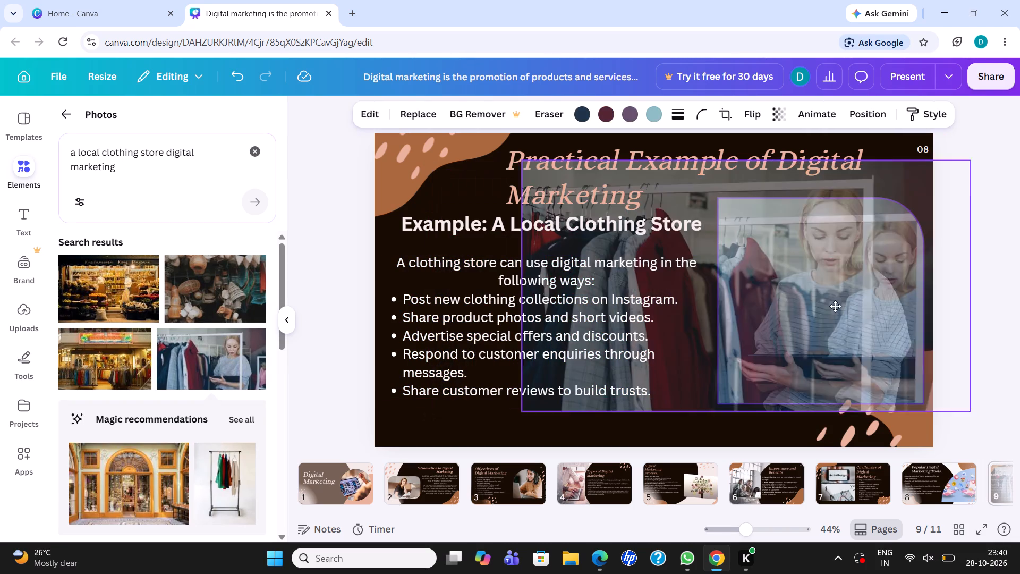
pyautogui.moveTo(835, 306); pyautogui.dragTo(839, 308)
# Widen the clothing-store photo slightly and move it lower, beside the bullet list.
pyautogui.moveTo(839, 308); pyautogui.dragTo(833, 299)
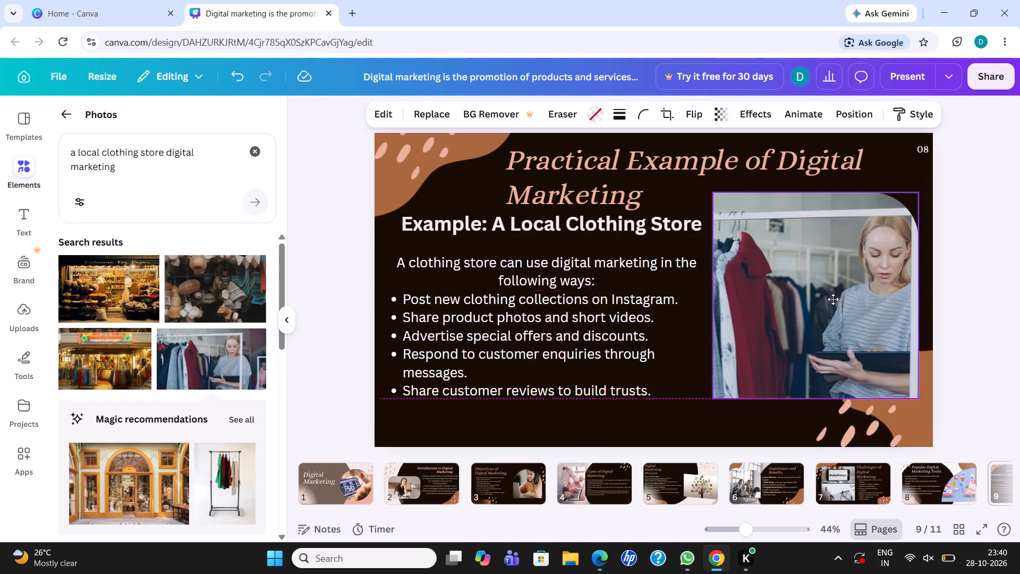
pyautogui.moveTo(833, 299); pyautogui.dragTo(832, 299)
pyautogui.moveTo(870, 338); pyautogui.dragTo(874, 347)
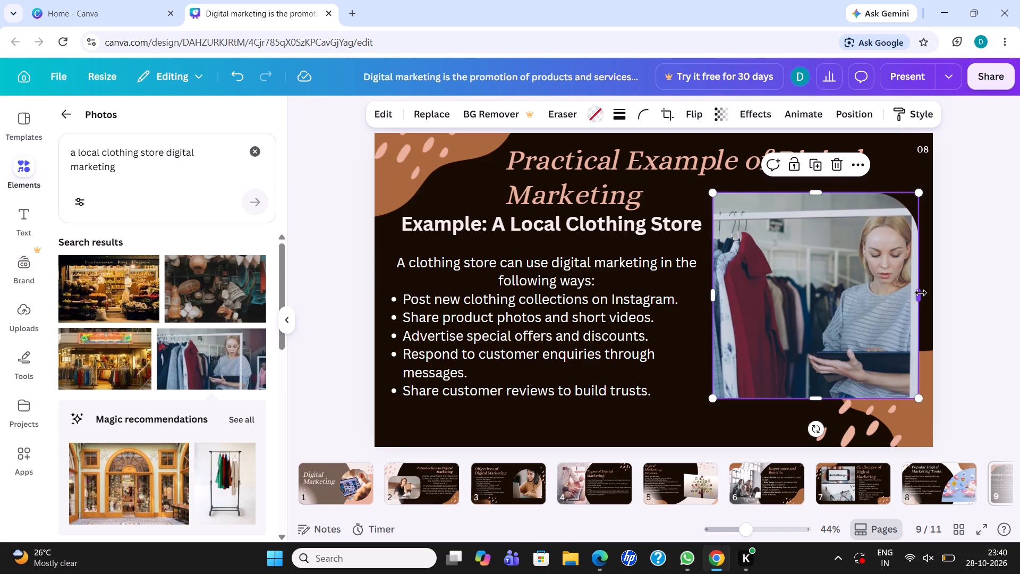
pyautogui.moveTo(921, 293); pyautogui.dragTo(936, 297)
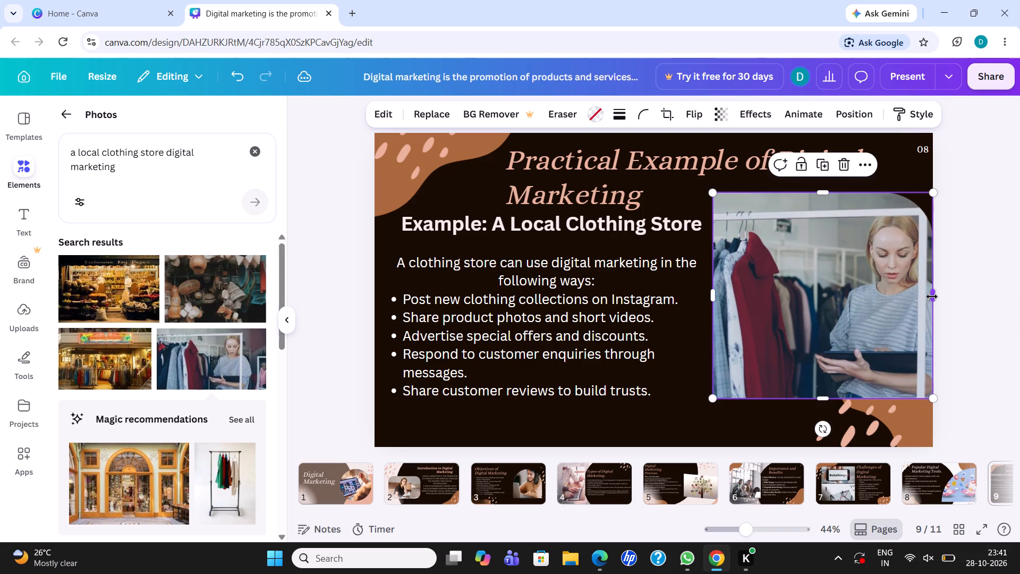
pyautogui.moveTo(870, 313); pyautogui.dragTo(871, 320)
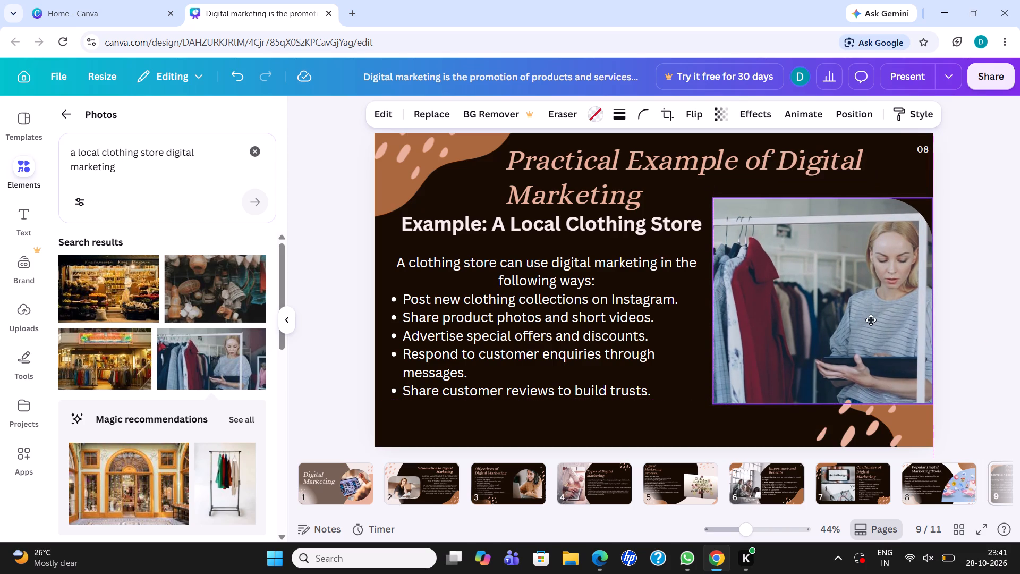
pyautogui.moveTo(871, 320); pyautogui.dragTo(860, 347)
# Delete the pink brush-dash decoration overlapping the lower part of the store photo.
pyautogui.click(856, 412)
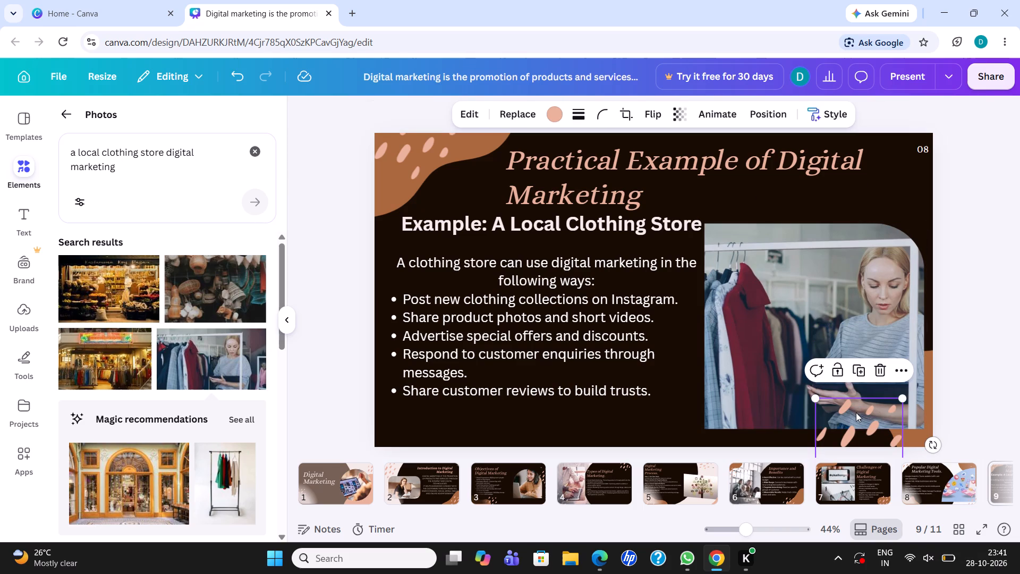
pyautogui.press('.')
pyautogui.press('BackSpace')
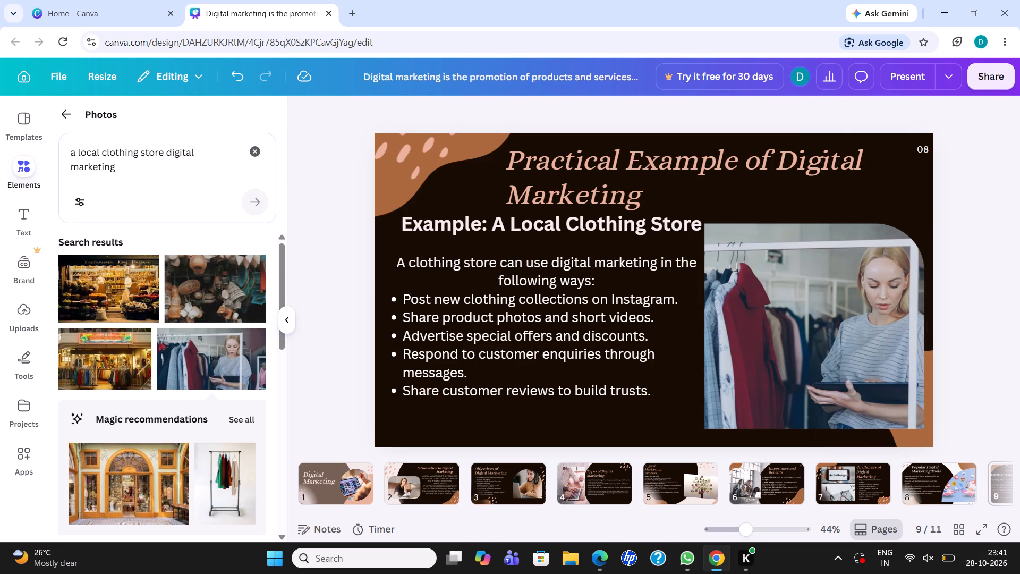
# Shift the store photo so it sits flush with the slide's right edge and clears the subheading.
pyautogui.moveTo(784, 351); pyautogui.dragTo(797, 354)
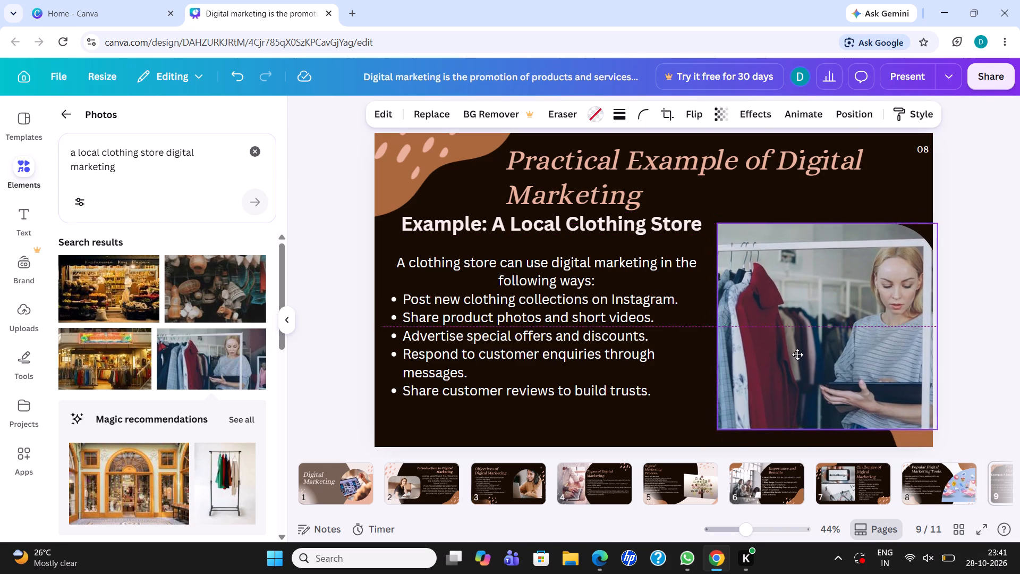
pyautogui.moveTo(797, 354); pyautogui.dragTo(796, 354)
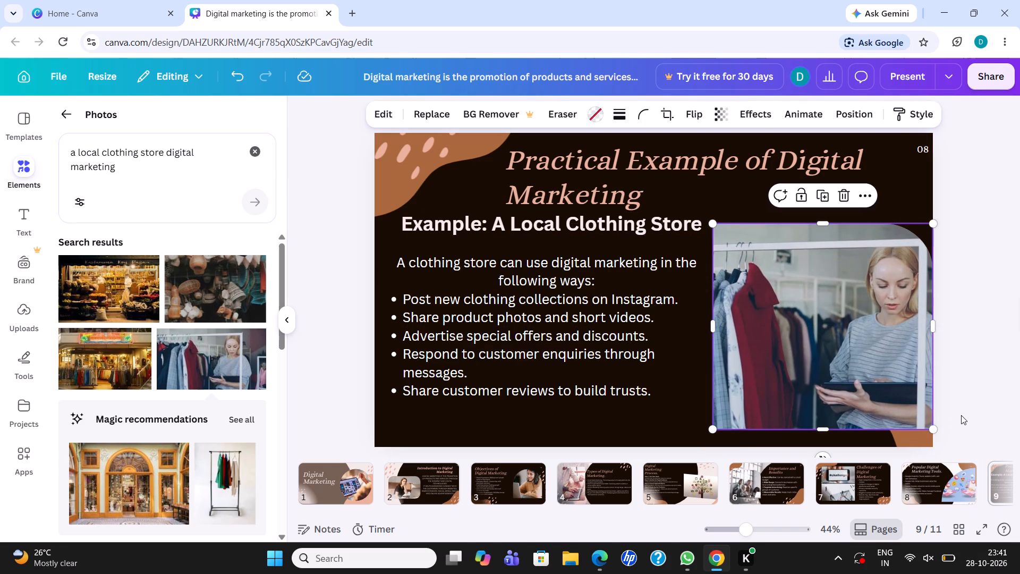
pyautogui.click(961, 415)
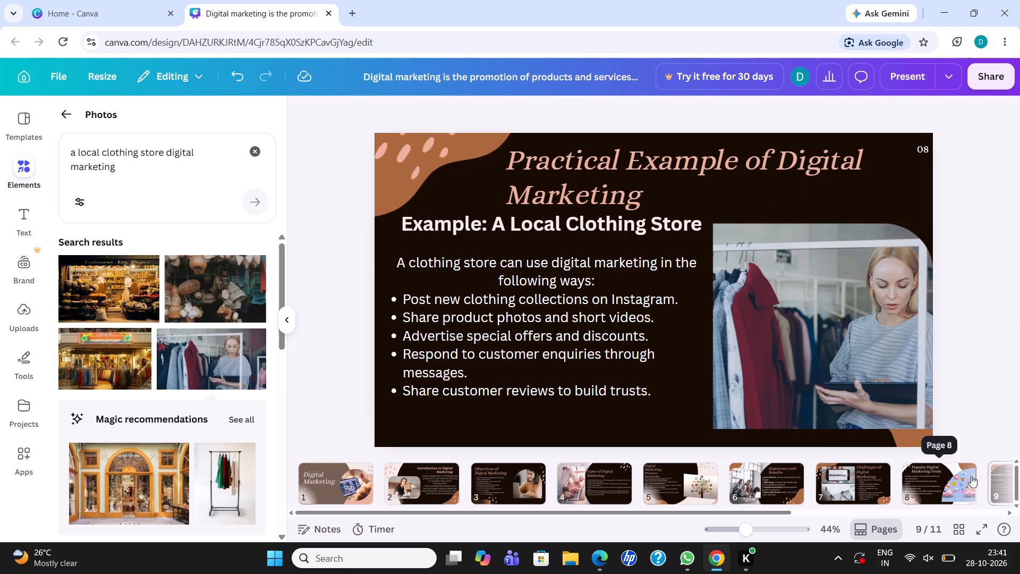
# Delete slide 10, "Pay-Per-Click Advertising (PPC)", from the presentation.
pyautogui.click(994, 487)
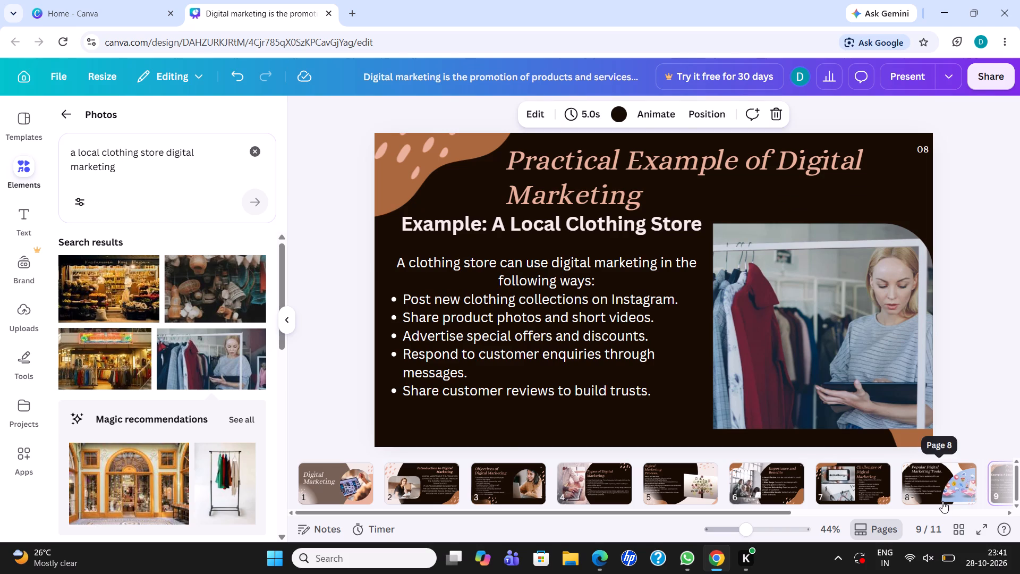
pyautogui.click(942, 501)
pyautogui.click(1001, 494)
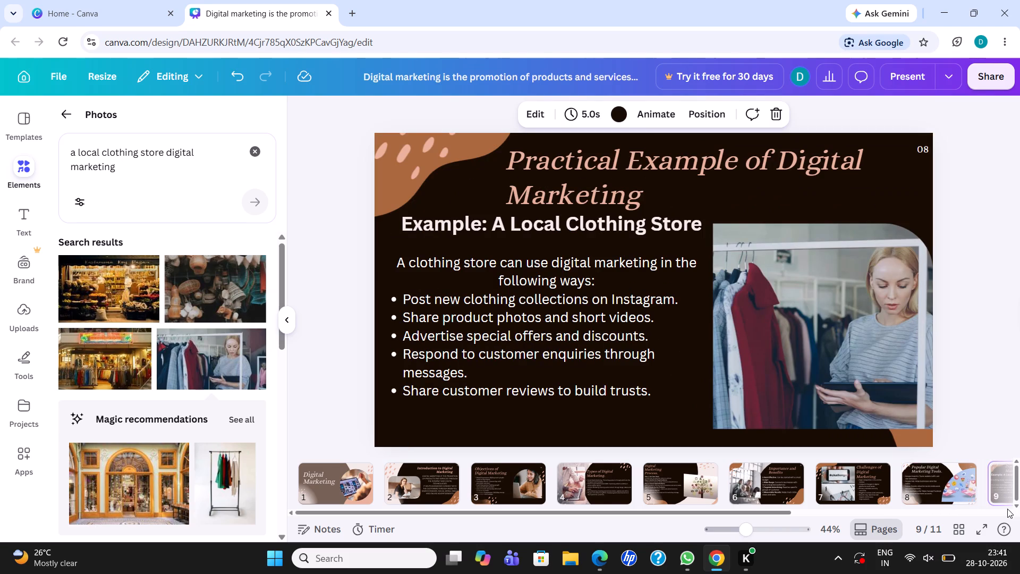
pyautogui.tripleClick(1008, 512)
pyautogui.tripleClick(1008, 512)
pyautogui.tripleClick(1008, 512)
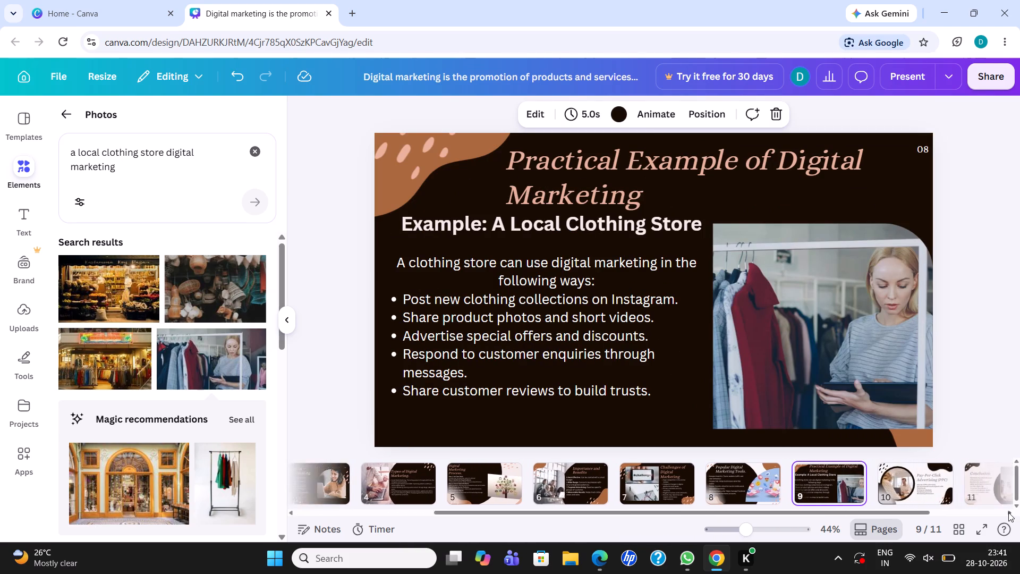
pyautogui.tripleClick(1008, 512)
pyautogui.click(1008, 512)
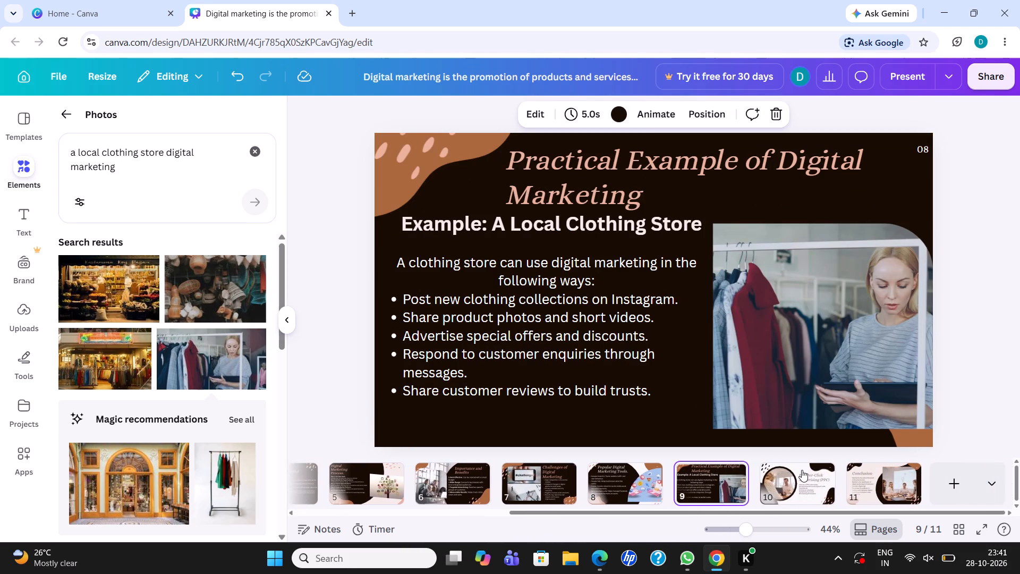
pyautogui.click(801, 472)
pyautogui.click(865, 478)
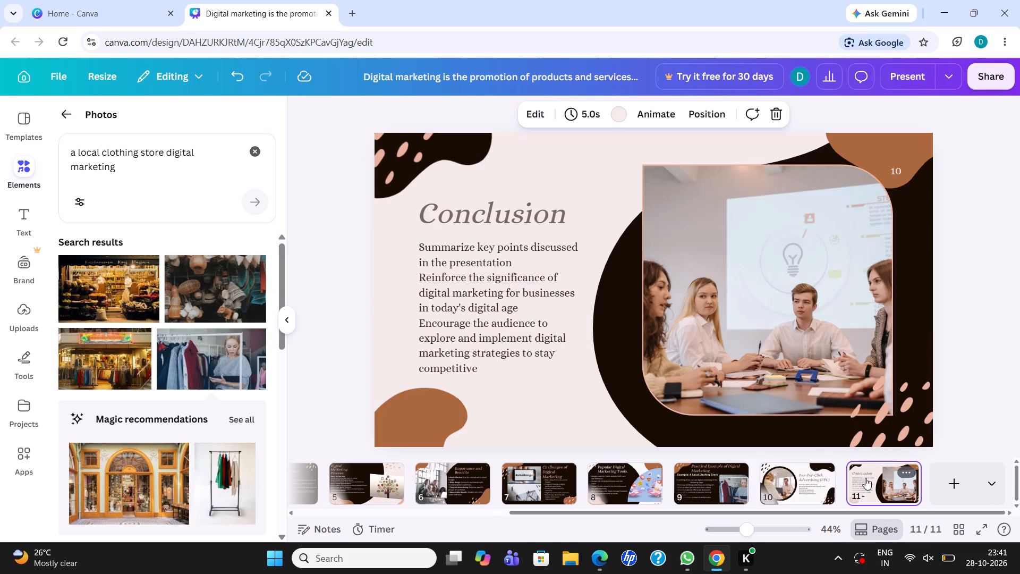
pyautogui.click(793, 485)
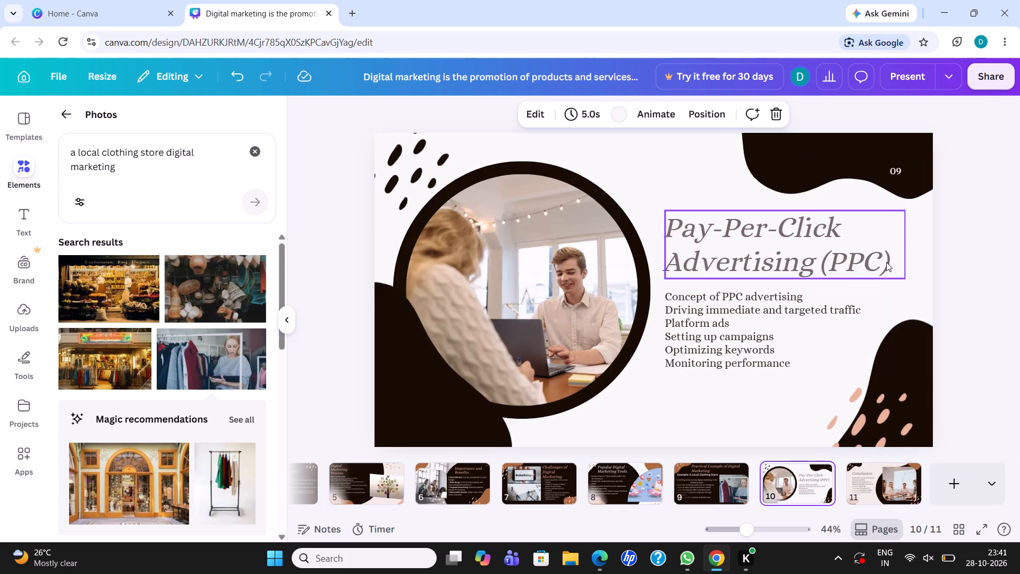
pyautogui.click(775, 112)
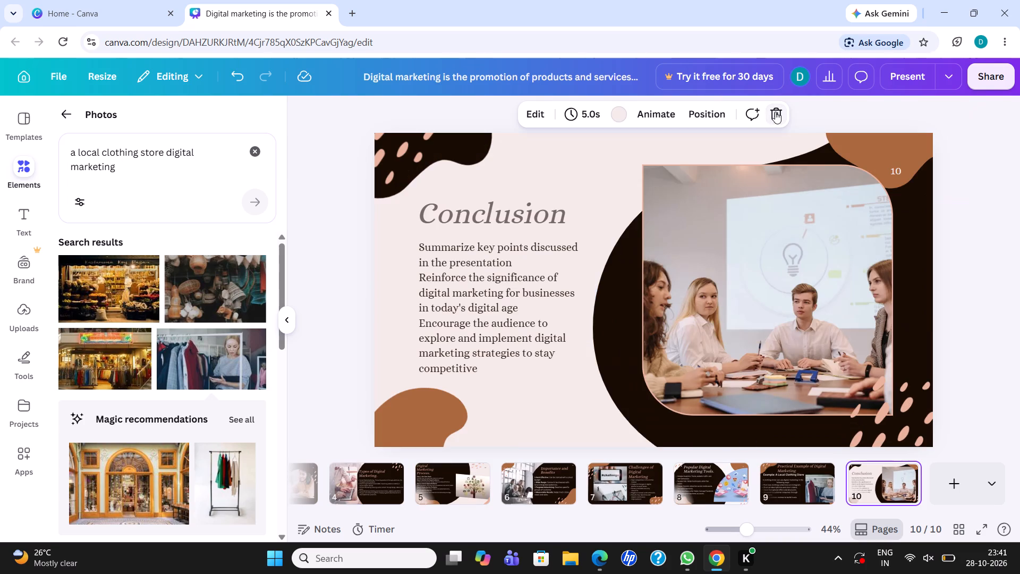
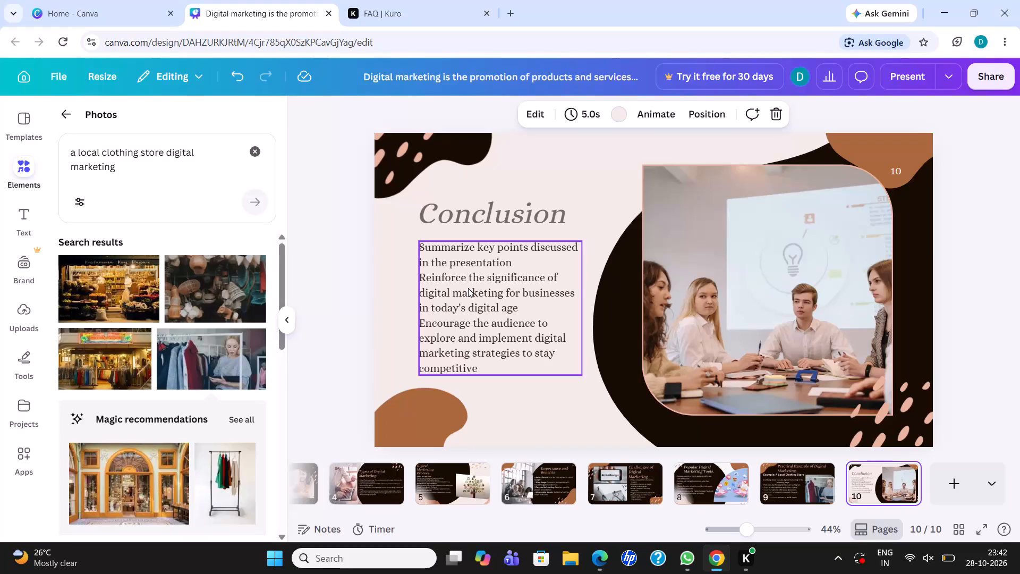
# Delete the placeholder body text below the "Conclusion" heading on slide 10.
pyautogui.click(438, 258)
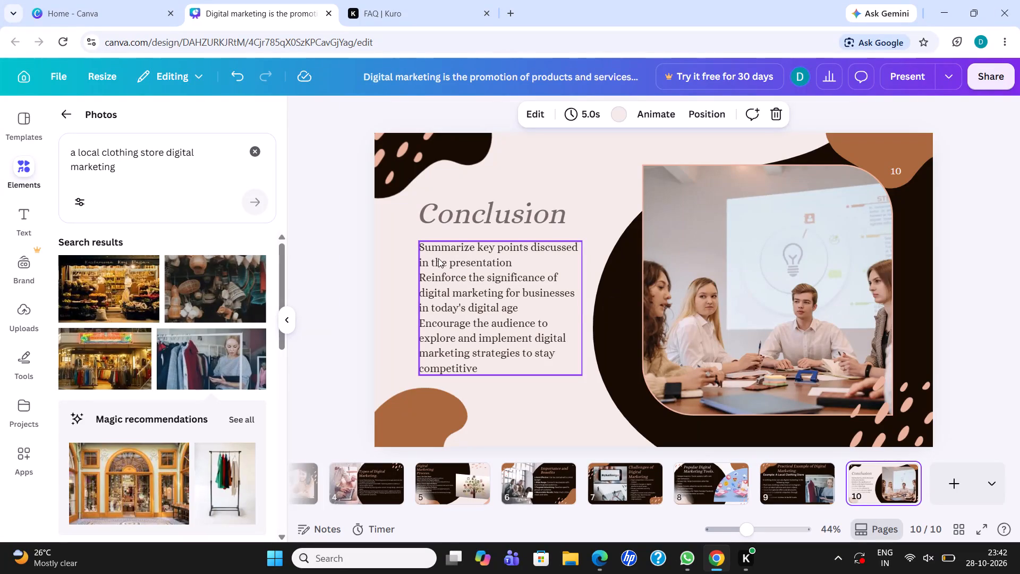
pyautogui.click(520, 212)
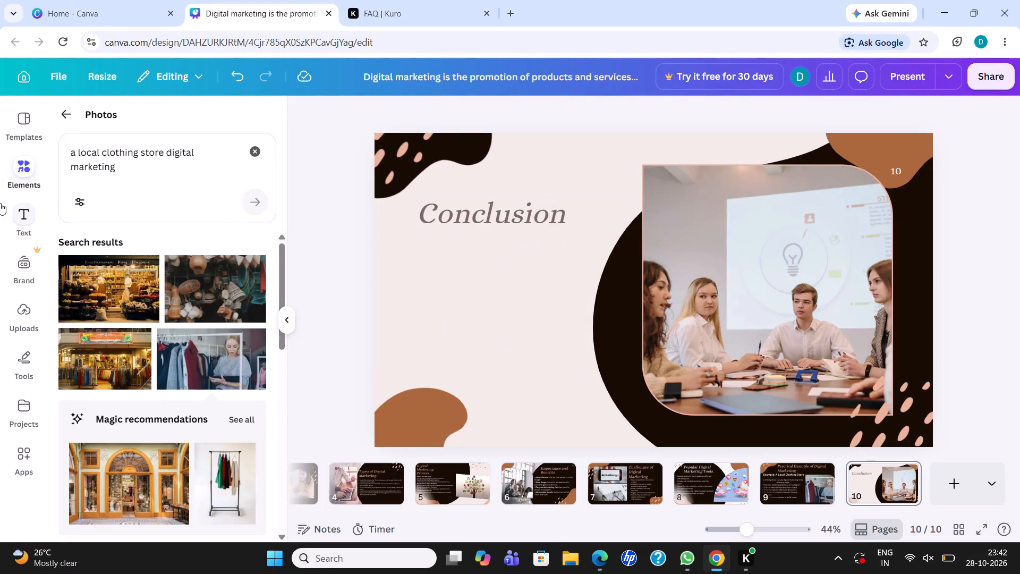
# Add a body-text box to the Conclusion slide and clear its initial content.
pyautogui.click(24, 216)
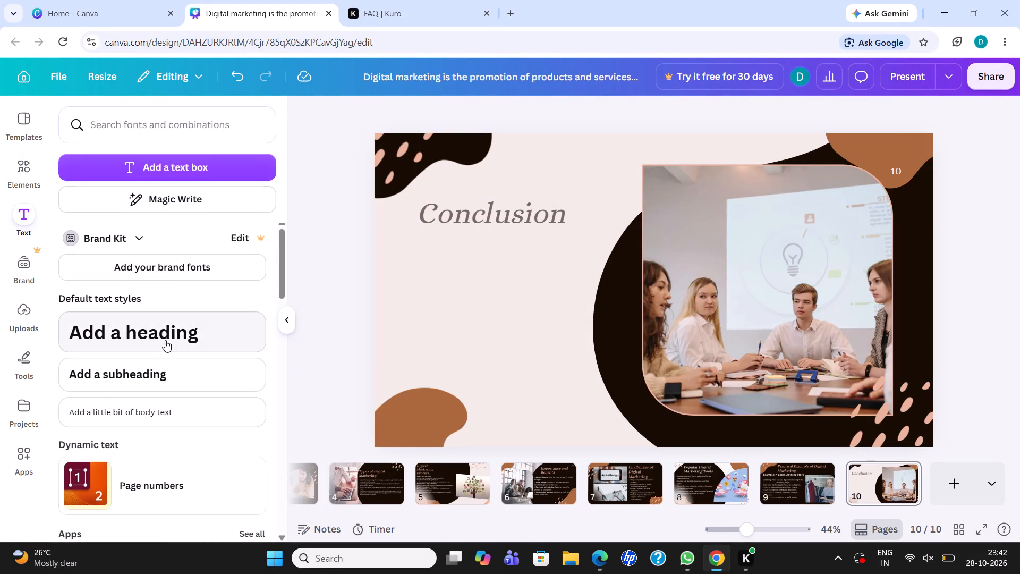
pyautogui.click(134, 414)
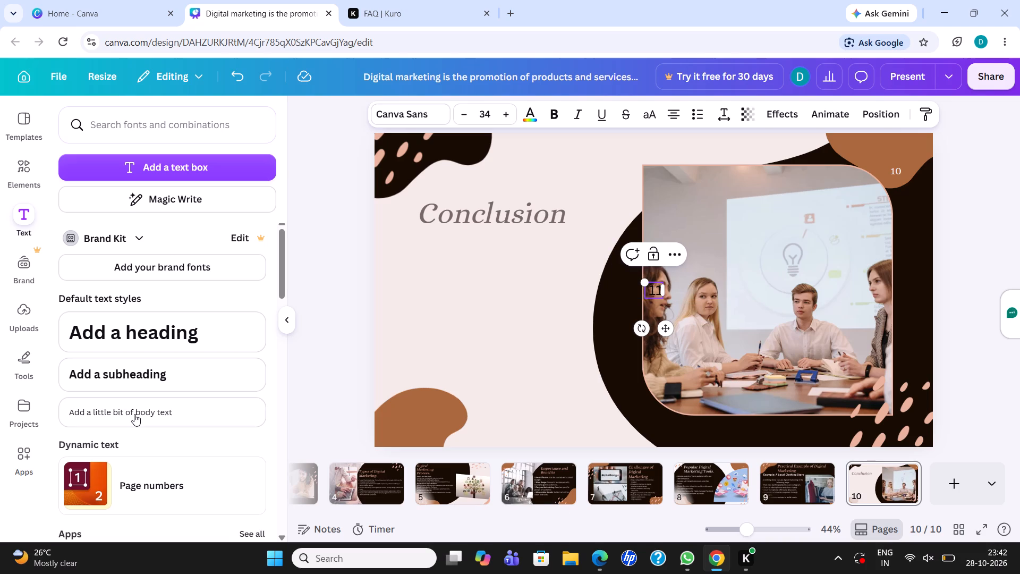
pyautogui.press('BackSpace')
pyautogui.press('BackSpace')
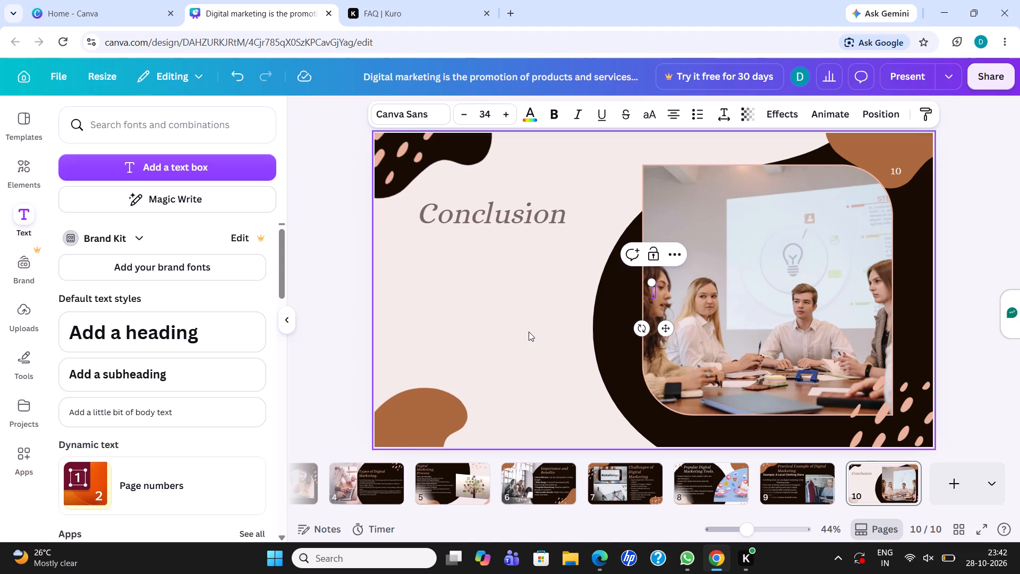
# Write "Digital Marketing has become an important part of modern business." as the first line of the new text box.
pyautogui.write('igit')
pyautogui.write('al')
pyautogui.press('space')
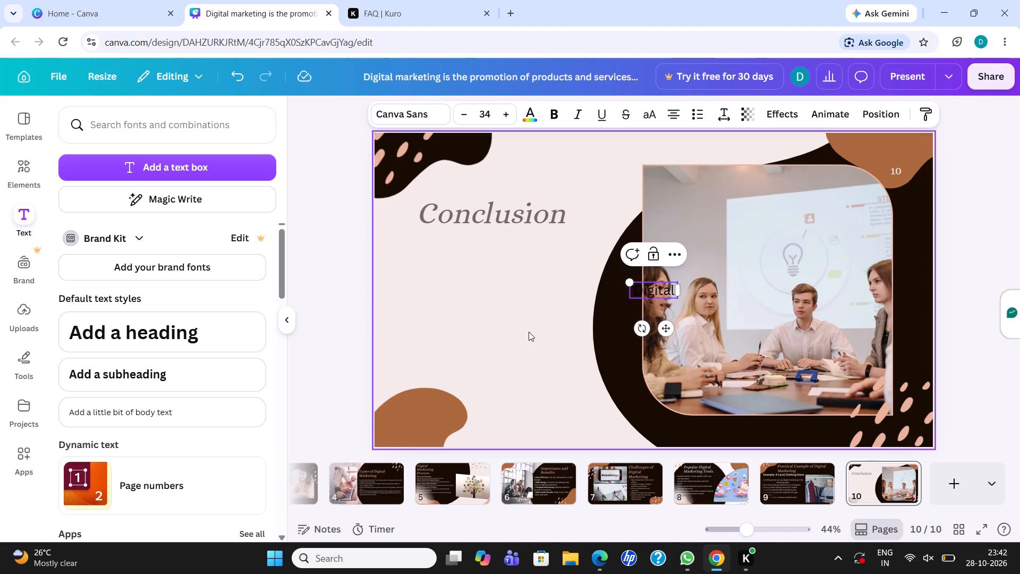
pyautogui.write('arket')
pyautogui.write('ing has become')
pyautogui.press('space')
pyautogui.write('an')
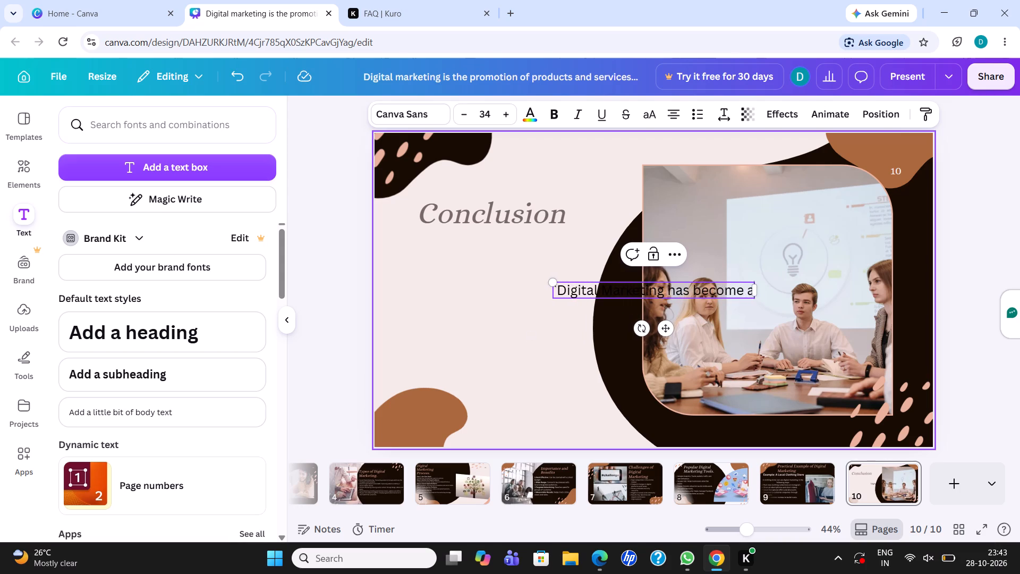
pyautogui.press('space')
pyautogui.write('important')
pyautogui.press('space')
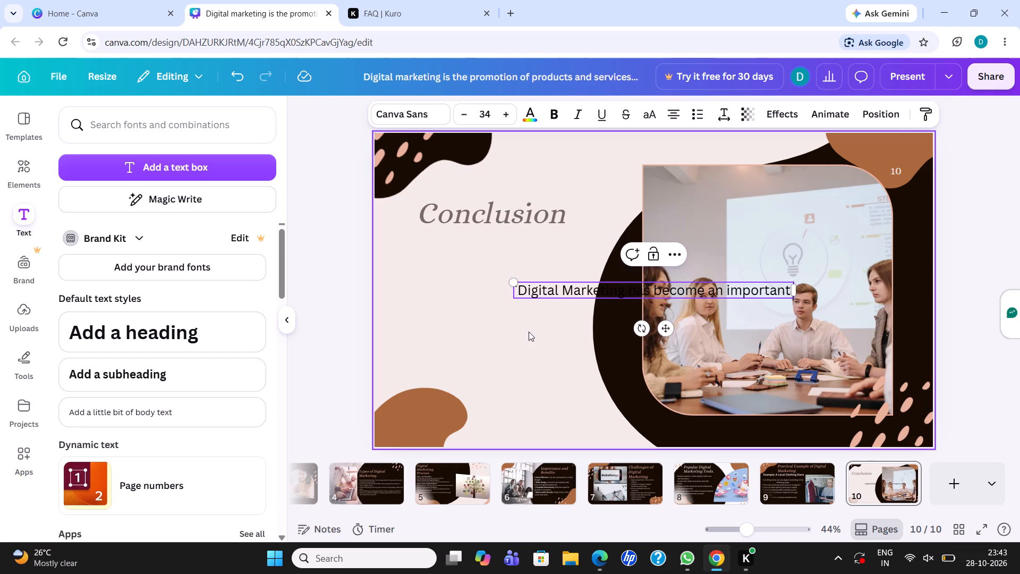
pyautogui.write('part')
pyautogui.press('space')
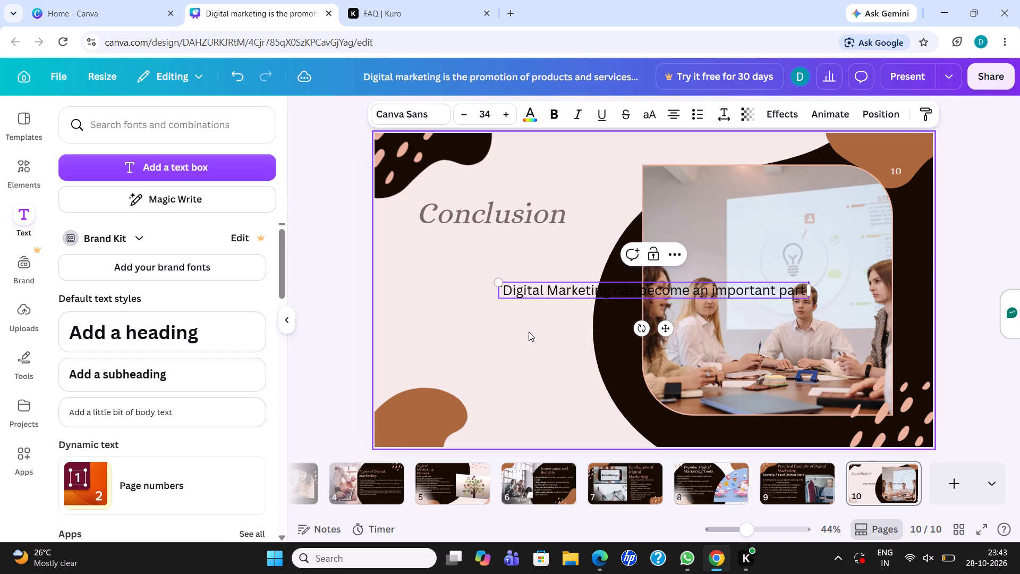
pyautogui.press('o')
pyautogui.write('f modern')
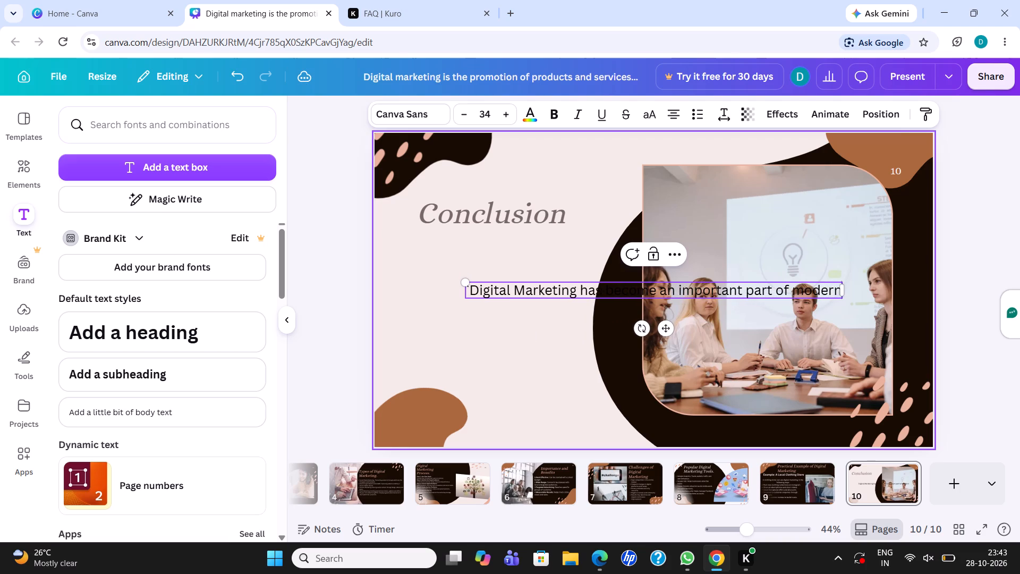
pyautogui.press('space')
pyautogui.write('busin')
pyautogui.write('ess.')
pyautogui.press('Return')
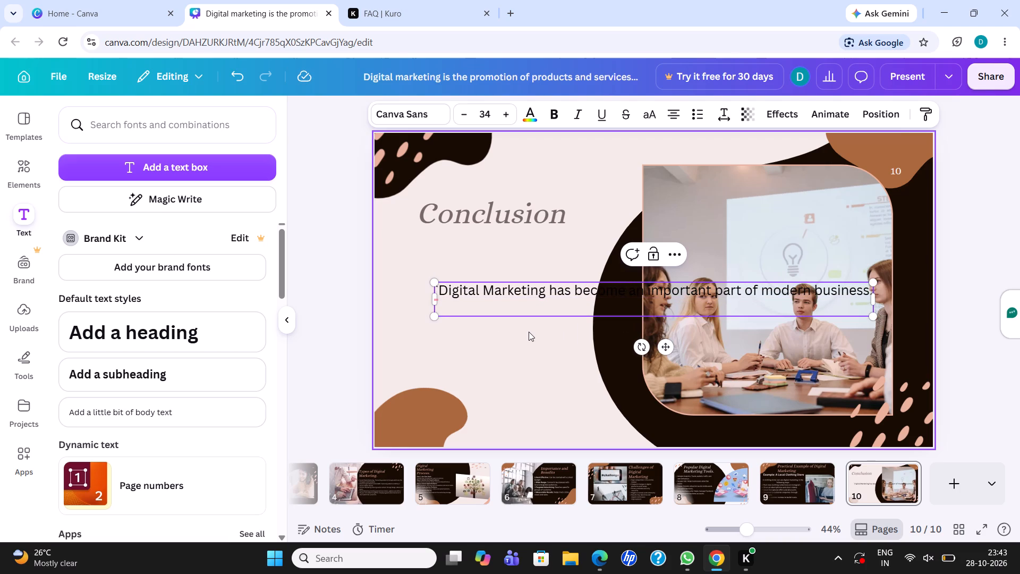
# Add the second line: "It helps businesses promote products, reach target customers, build relationships and increase sales.".
pyautogui.press('i')
pyautogui.write('t helps')
pyautogui.press('space')
pyautogui.write('businesses')
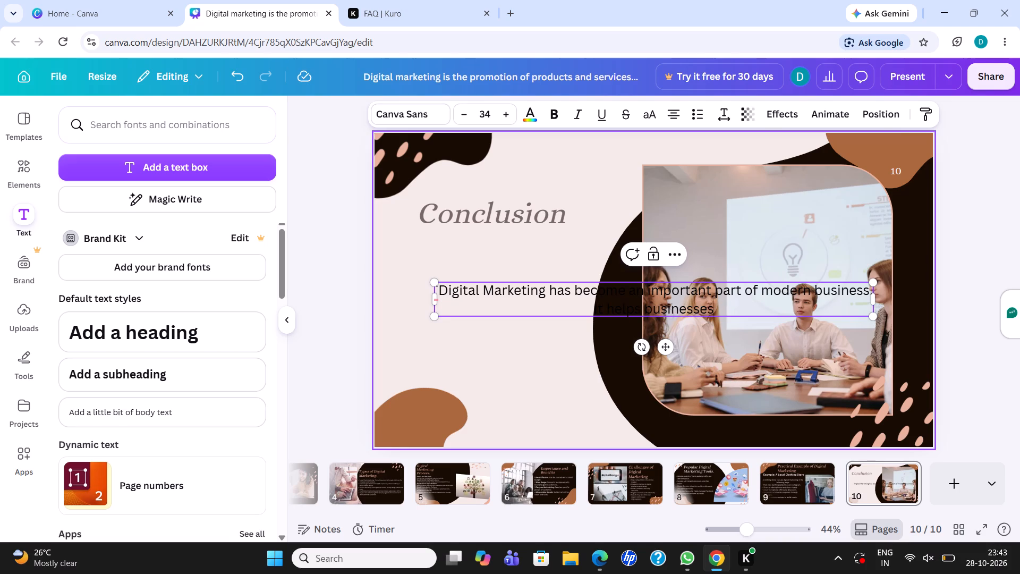
pyautogui.press('space')
pyautogui.write('prom')
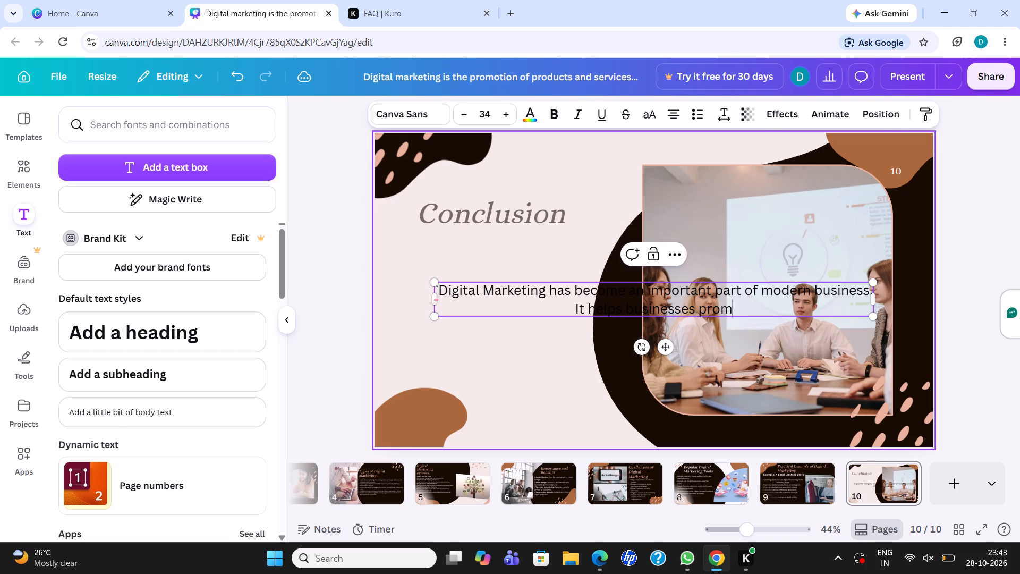
pyautogui.write('ot')
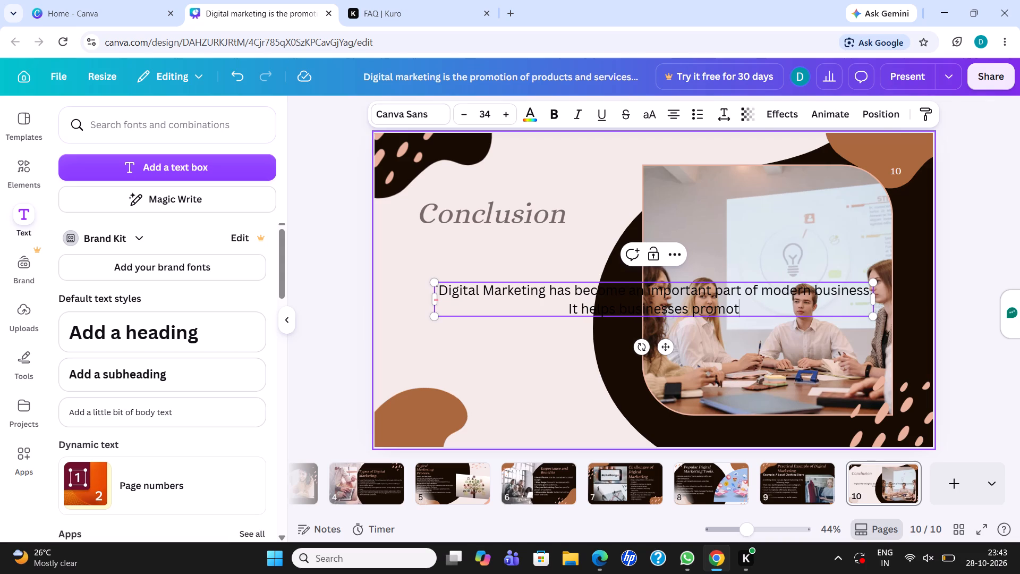
pyautogui.write('e product')
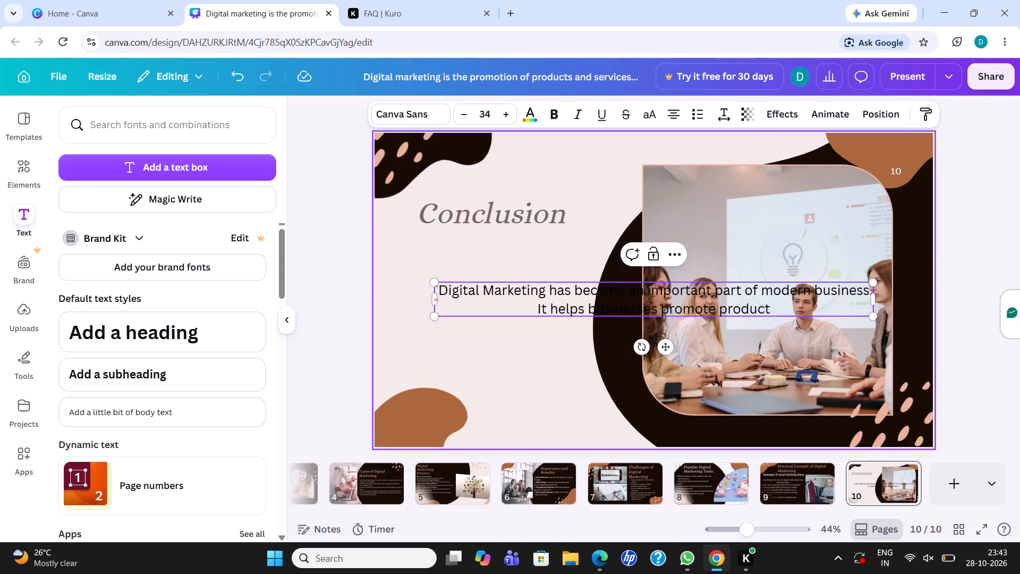
pyautogui.press('s')
pyautogui.write(', reach')
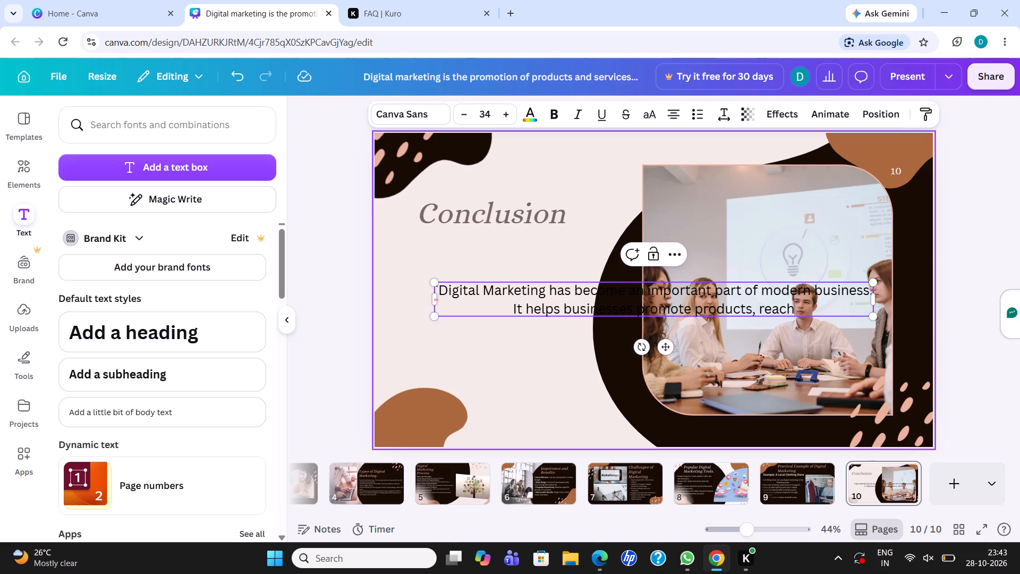
pyautogui.press('space')
pyautogui.write('target')
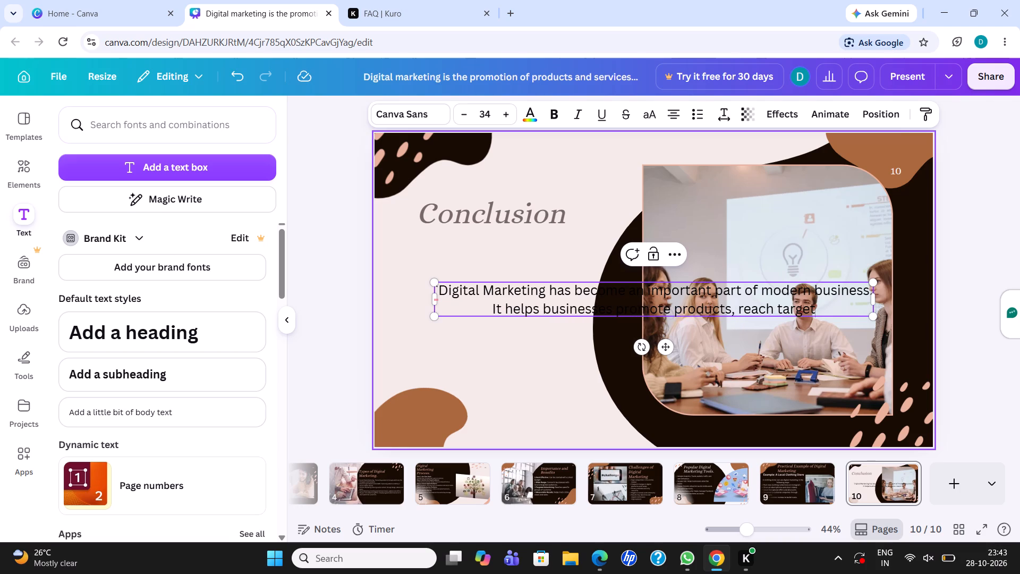
pyautogui.press('space')
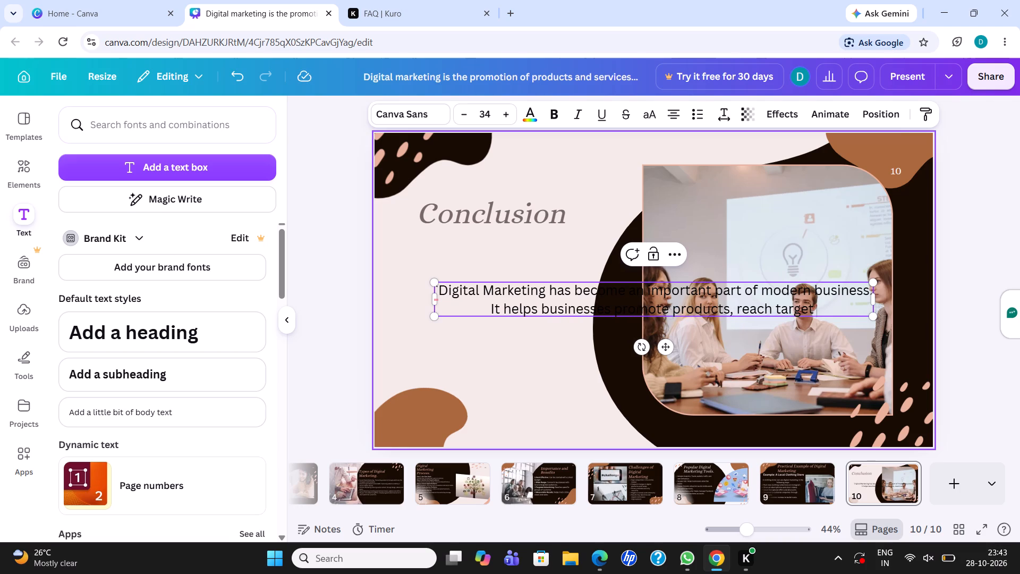
pyautogui.write('custome')
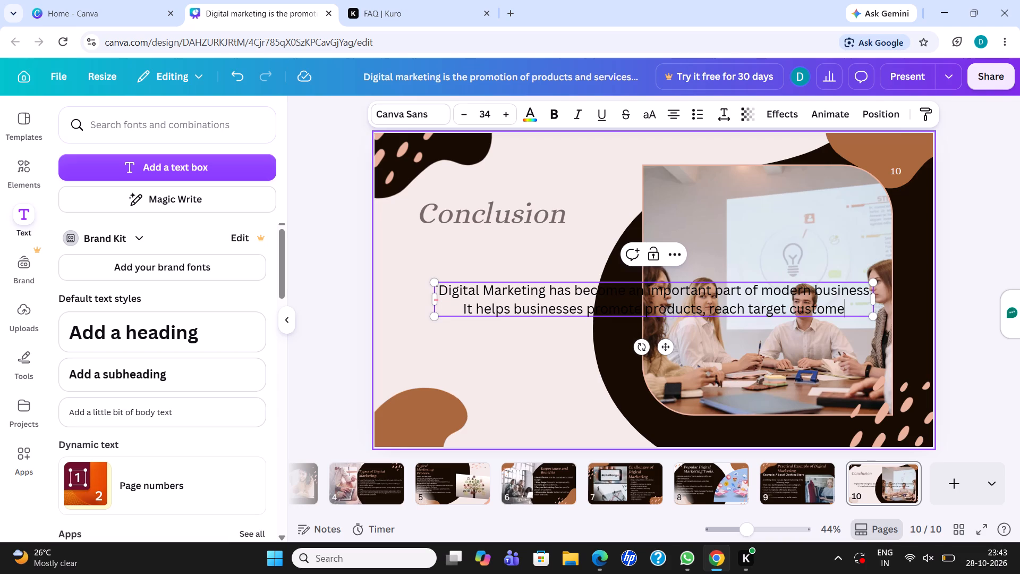
pyautogui.write('rs')
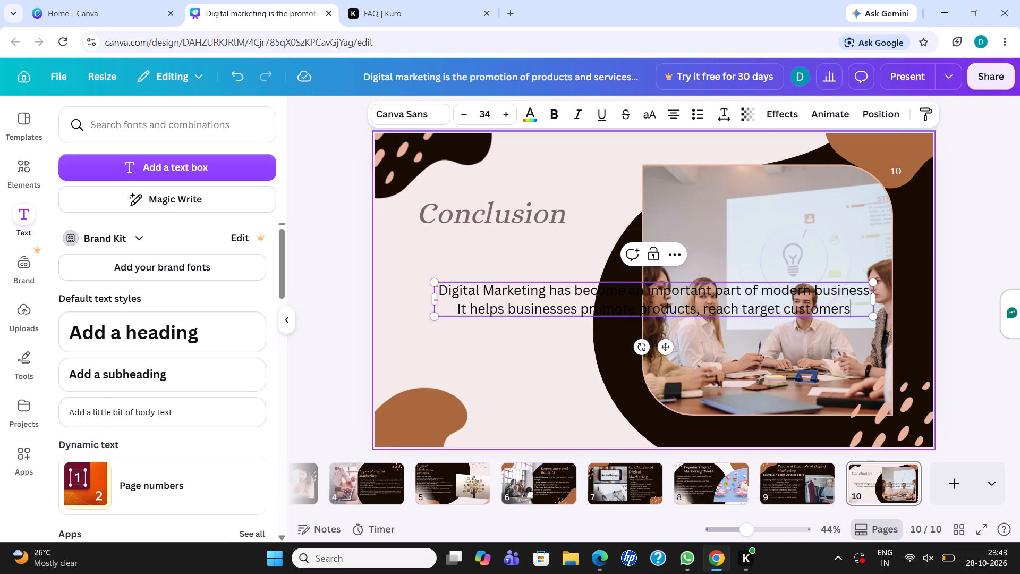
pyautogui.write(', buil')
pyautogui.write('d relationsh')
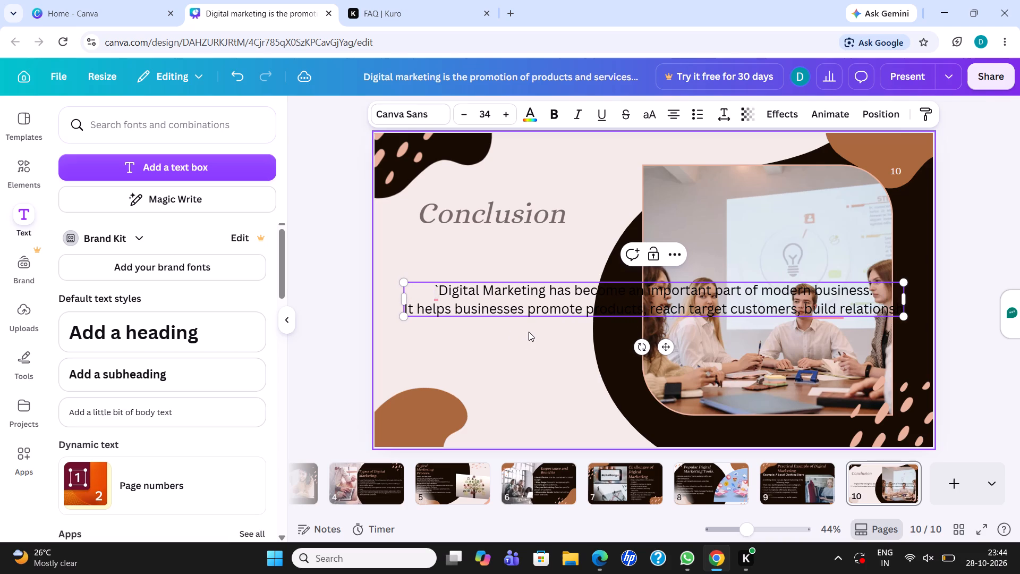
pyautogui.write('ip')
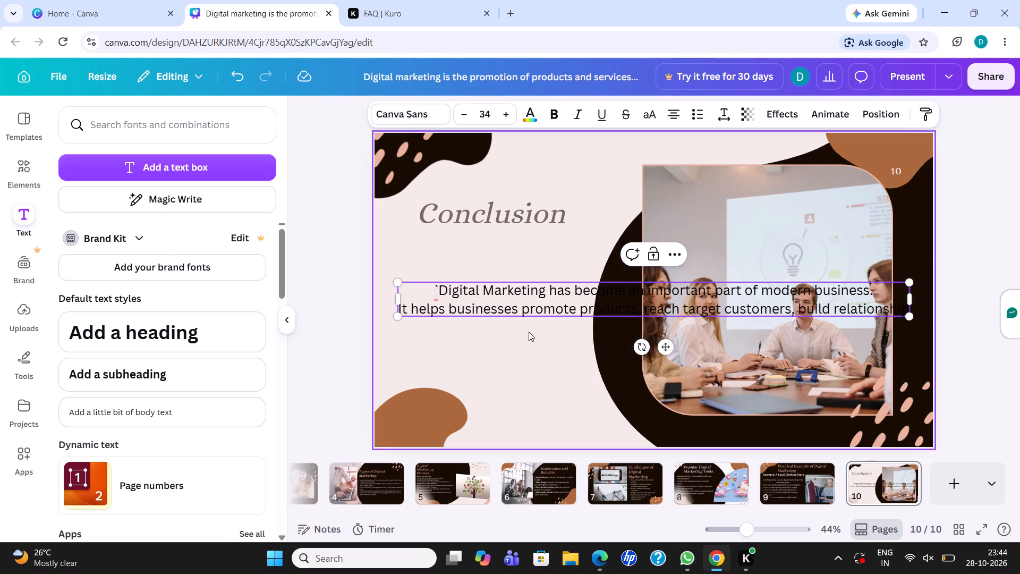
pyautogui.press('space')
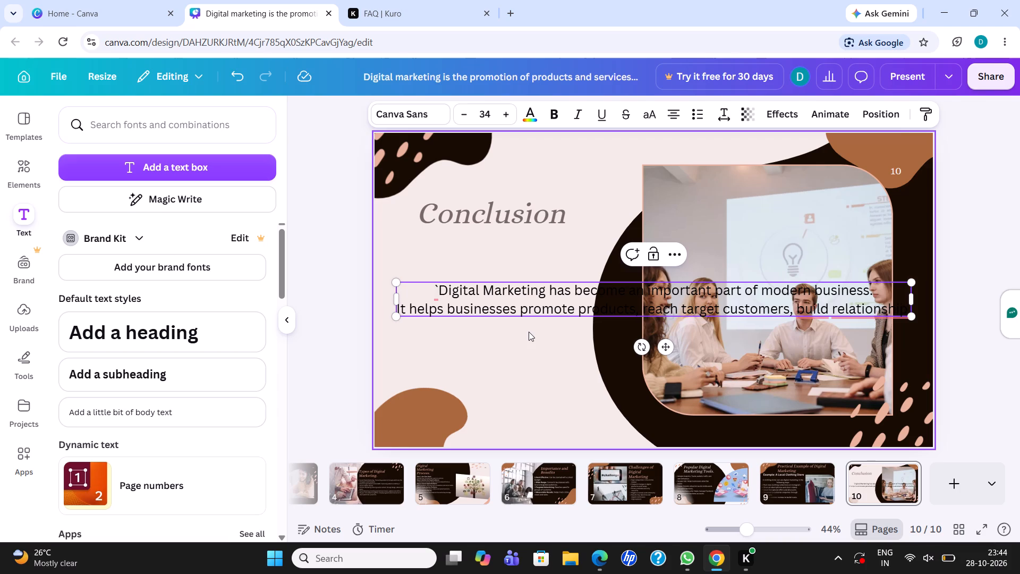
pyautogui.press('BackSpace')
pyautogui.press('s')
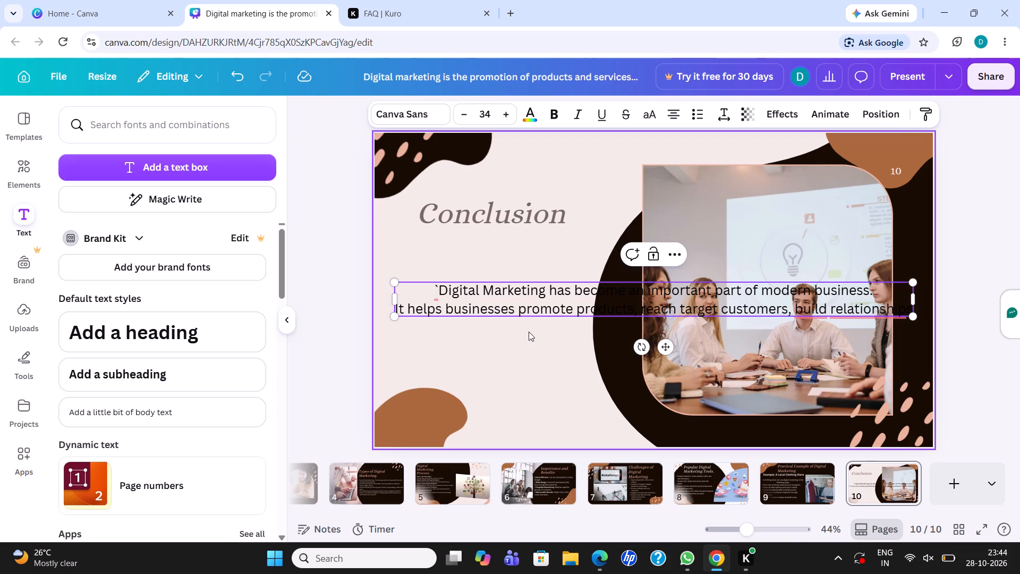
pyautogui.press('space')
pyautogui.write('and')
pyautogui.press('space')
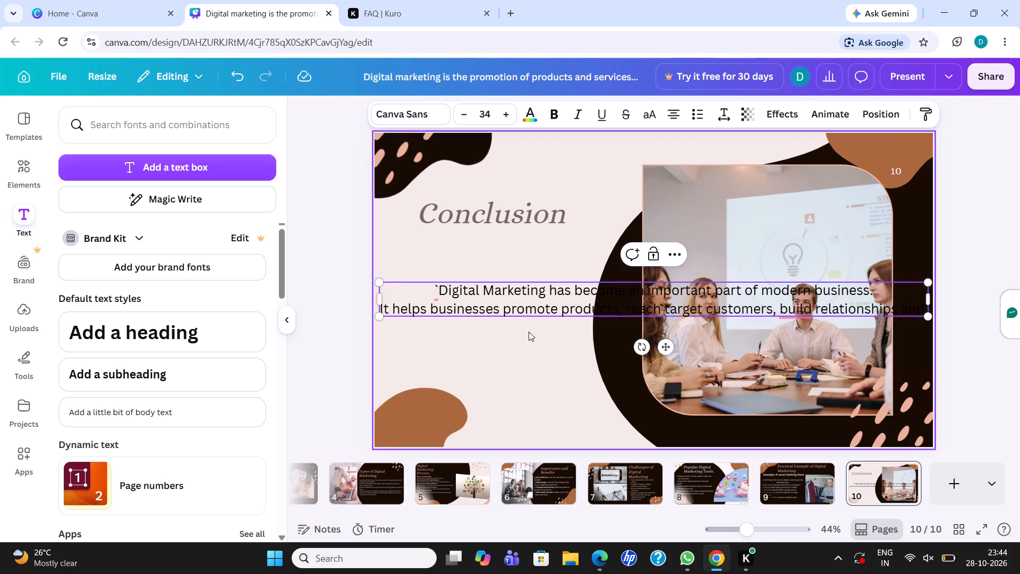
pyautogui.write('increase')
pyautogui.press('space')
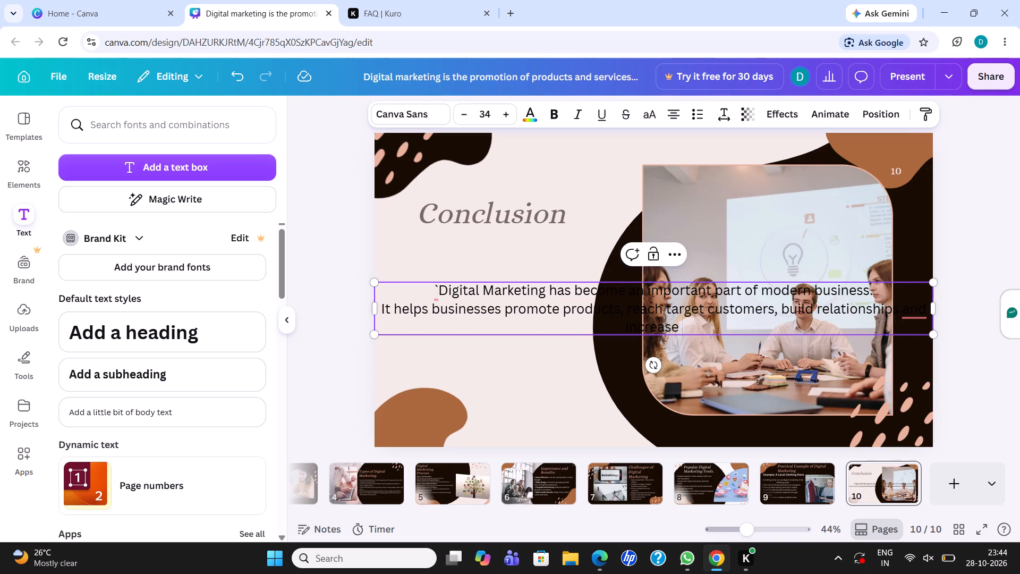
pyautogui.write('sales.')
pyautogui.press('Return')
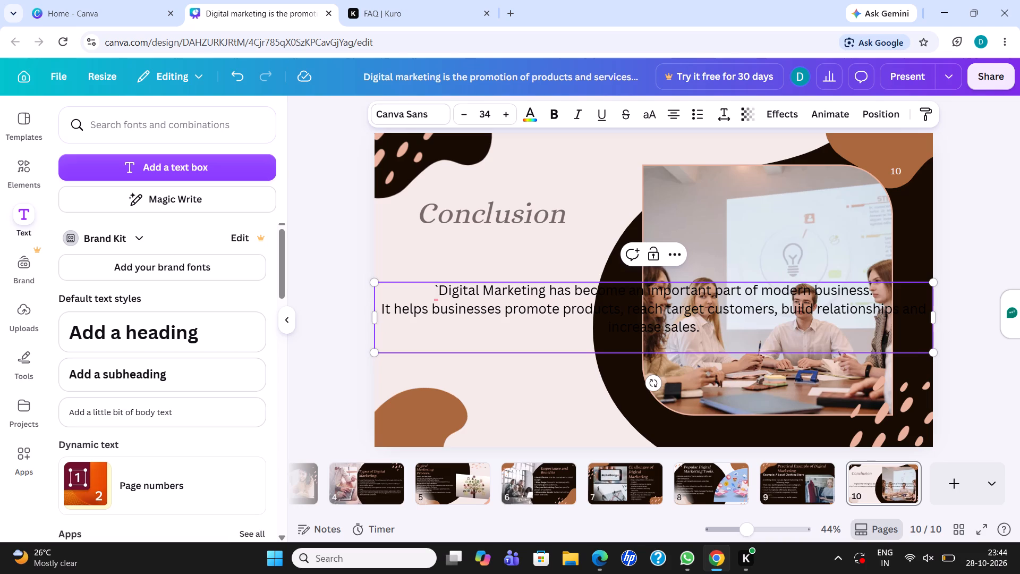
# Add the third line: "With the right strategy, creative content, and suitable digital platforms, businesses can achieve sustianable growth.".
pyautogui.press('w')
pyautogui.write('ith th')
pyautogui.press('space')
pyautogui.press('BackSpace')
pyautogui.write('e right')
pyautogui.press('space')
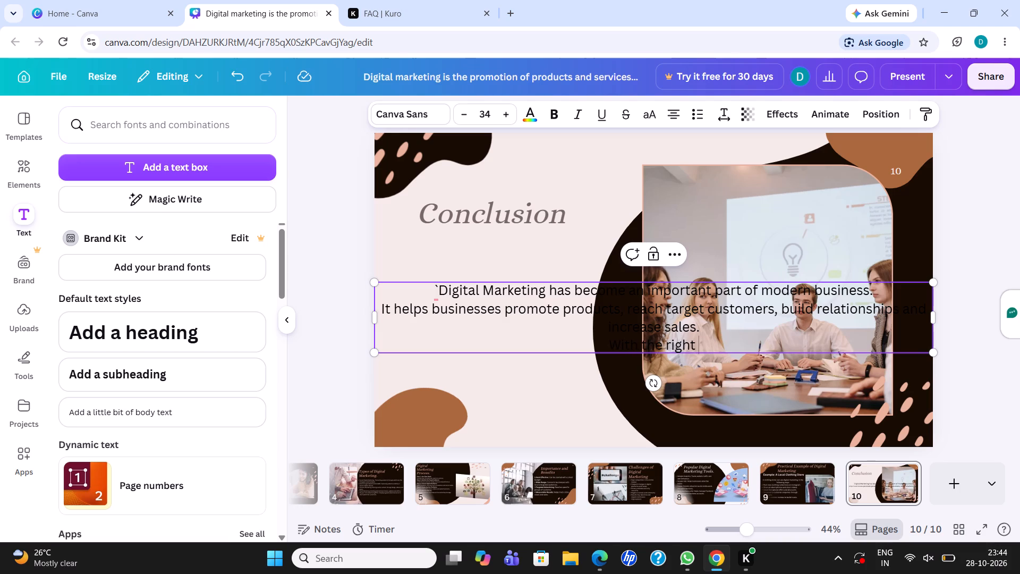
pyautogui.write('strat')
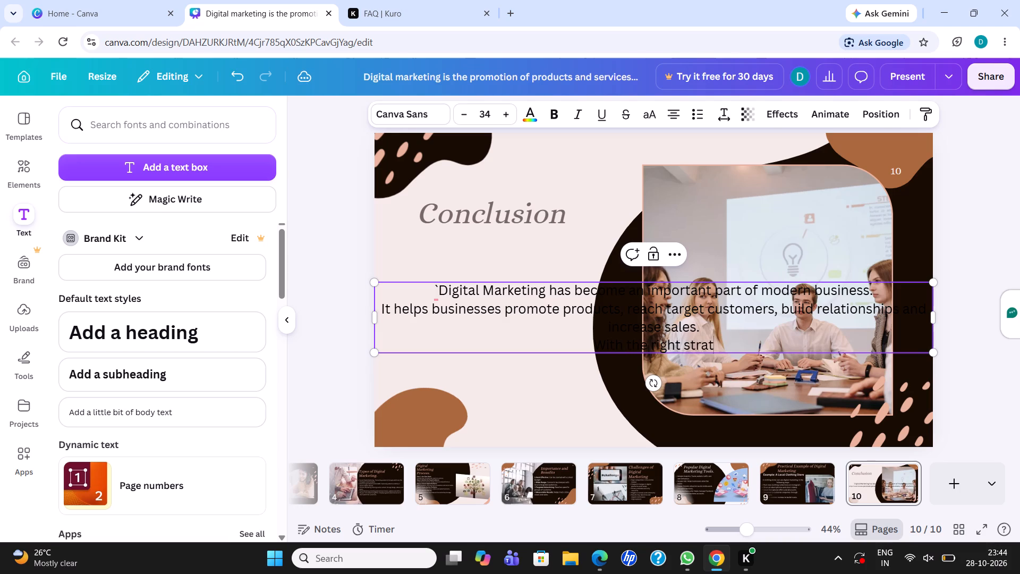
pyautogui.write('egy')
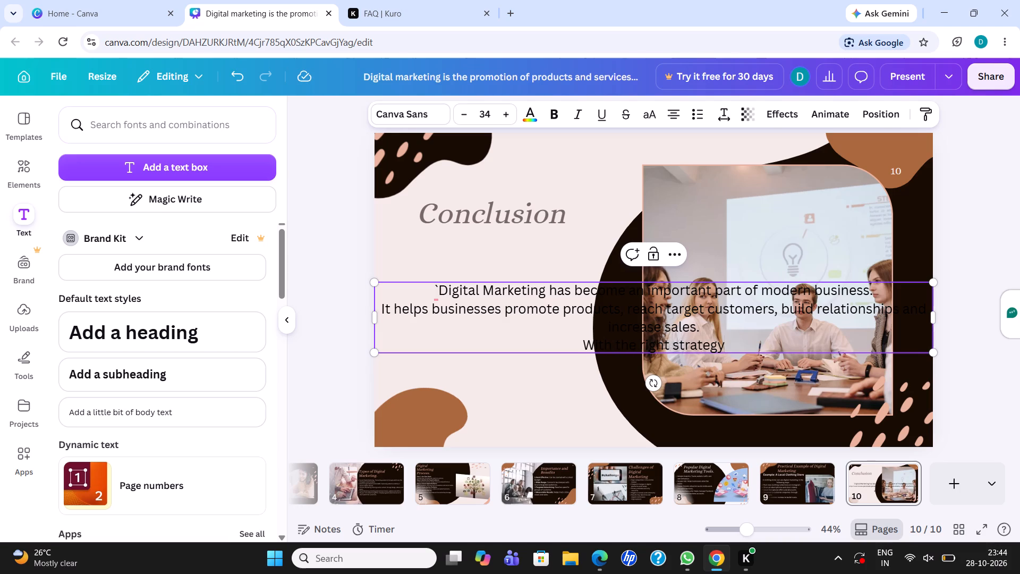
pyautogui.write(', creativ')
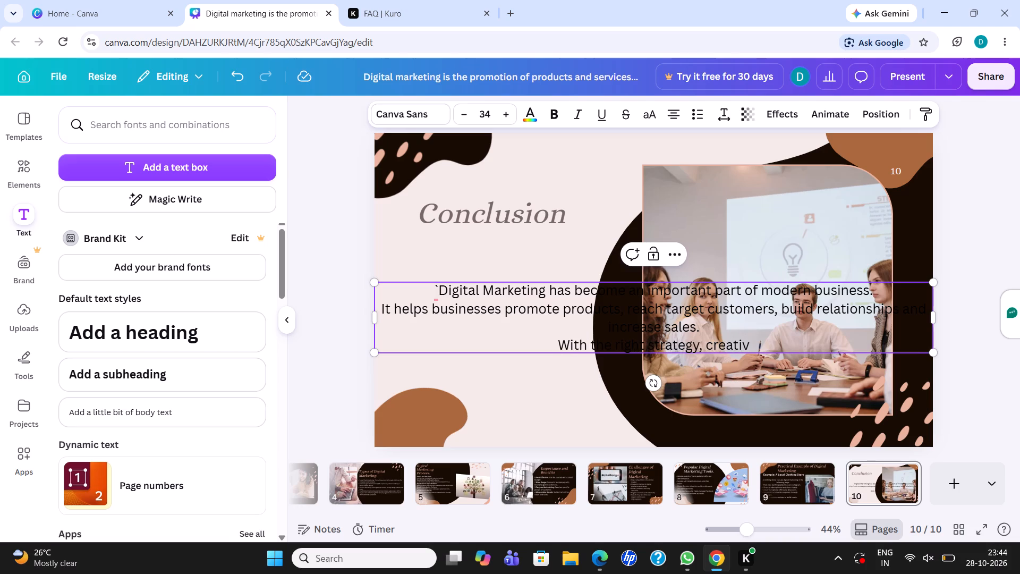
pyautogui.write('e content')
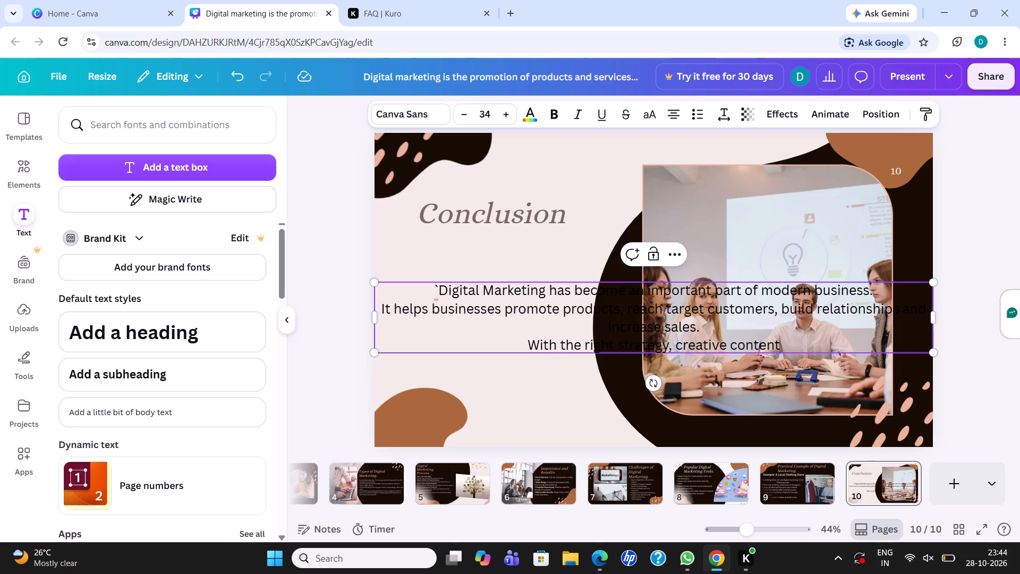
pyautogui.write(',')
pyautogui.press('space')
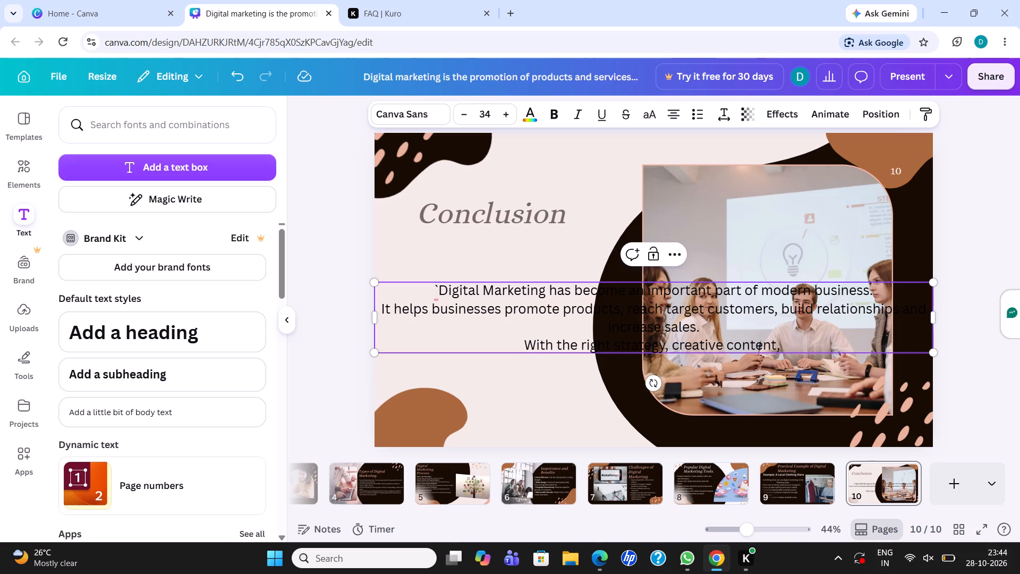
pyautogui.write('and')
pyautogui.press('space')
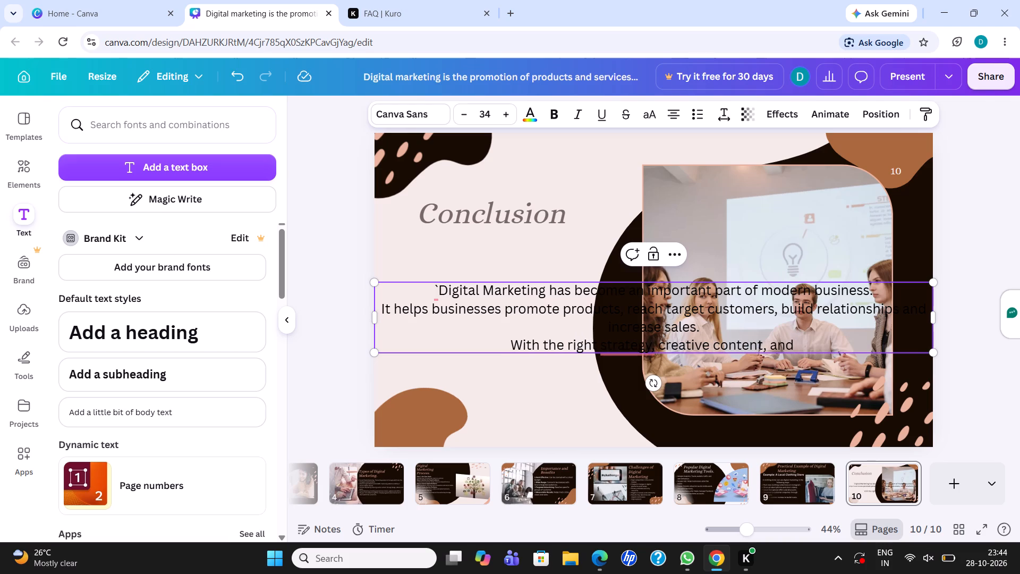
pyautogui.write('suitabl')
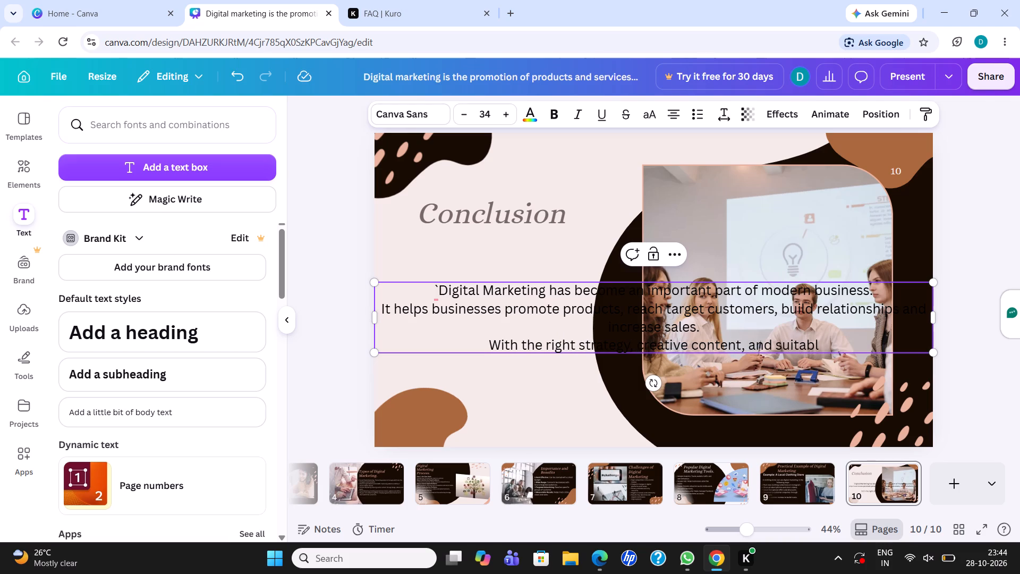
pyautogui.write('e digital platform')
pyautogui.press('s')
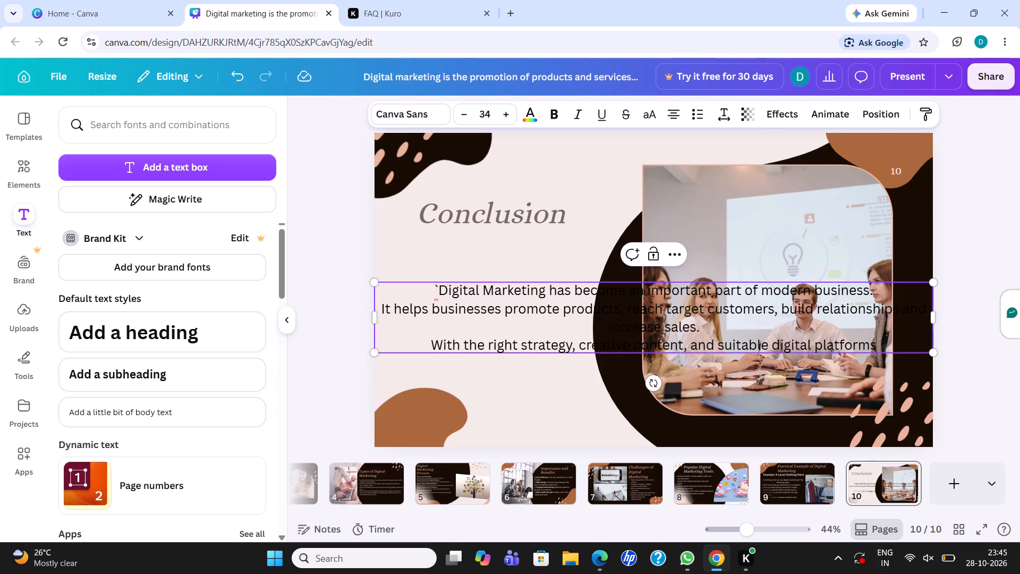
pyautogui.write(', busi')
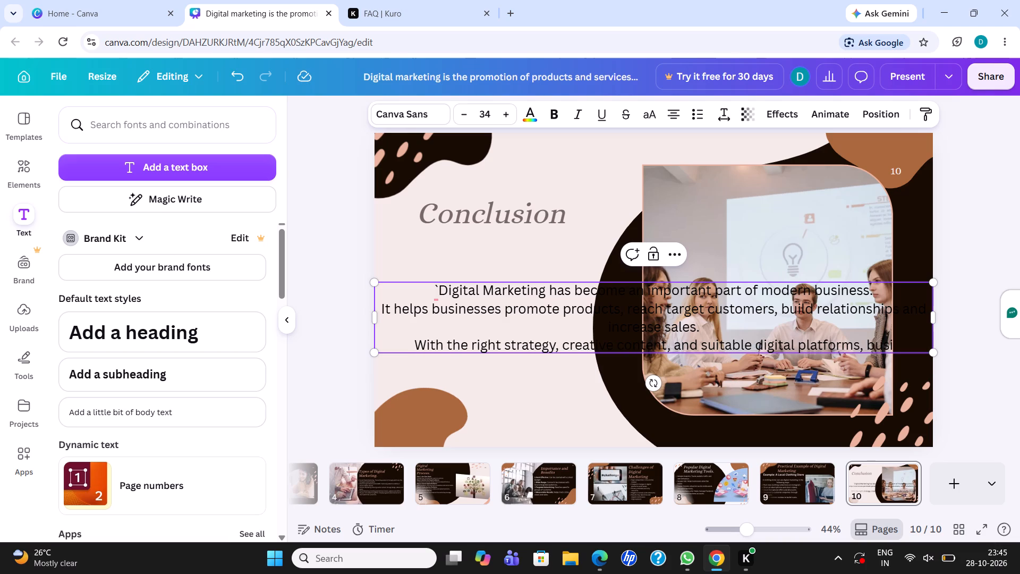
pyautogui.write('nesse')
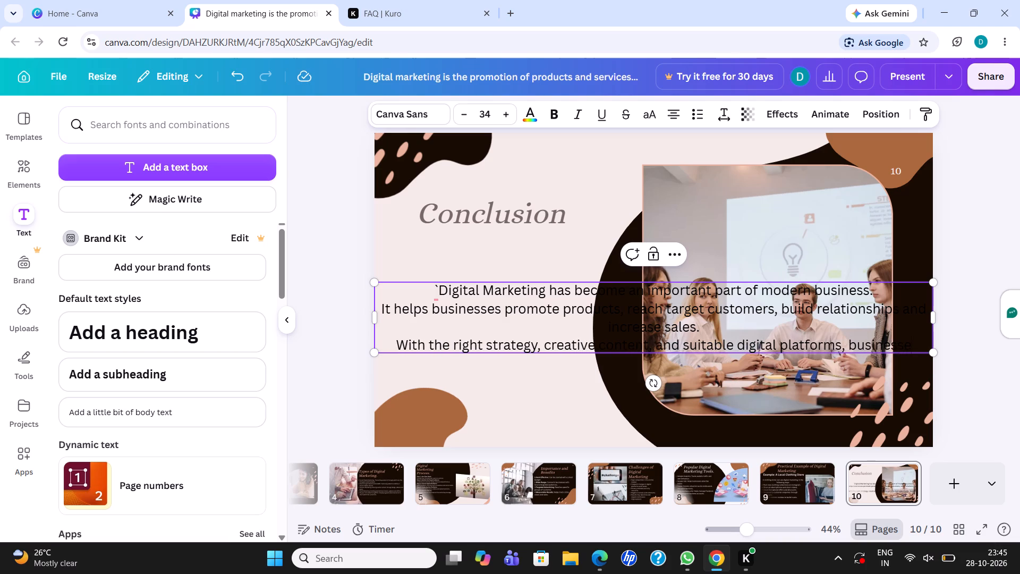
pyautogui.write('s can achiev')
pyautogui.write('e sustian')
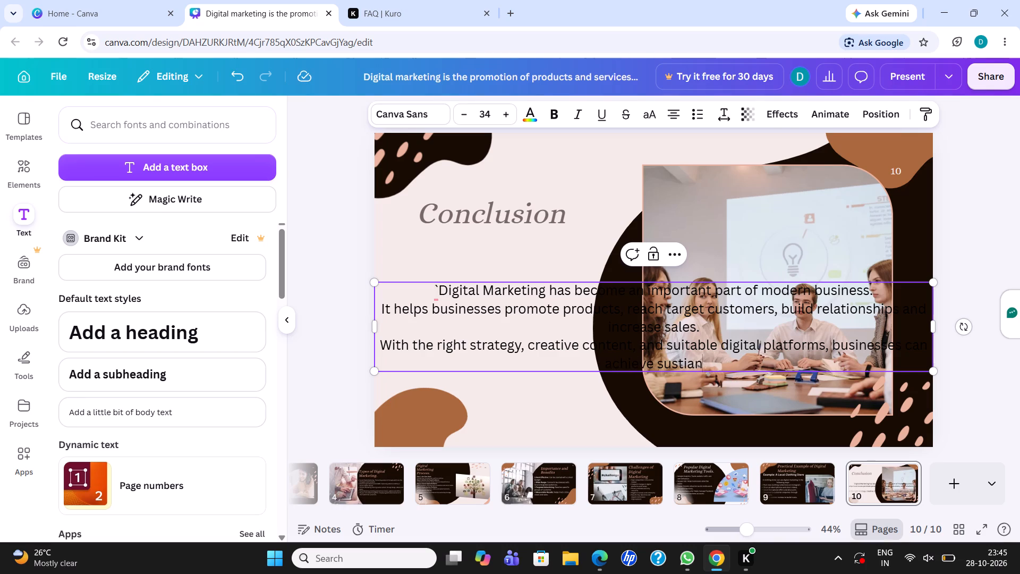
pyautogui.write('able')
pyautogui.press('space')
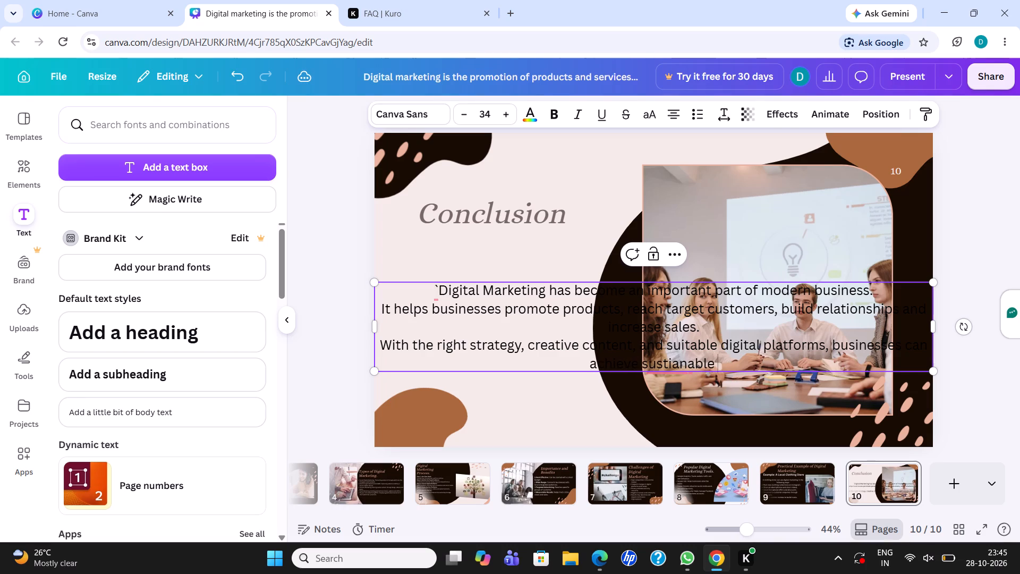
pyautogui.write('growth')
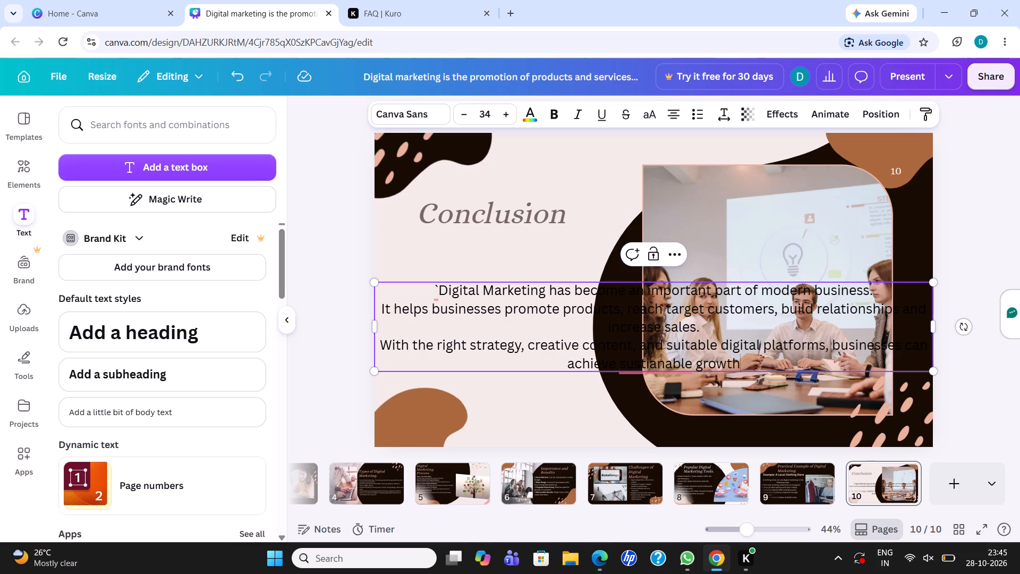
pyautogui.press('.')
pyautogui.press('Return')
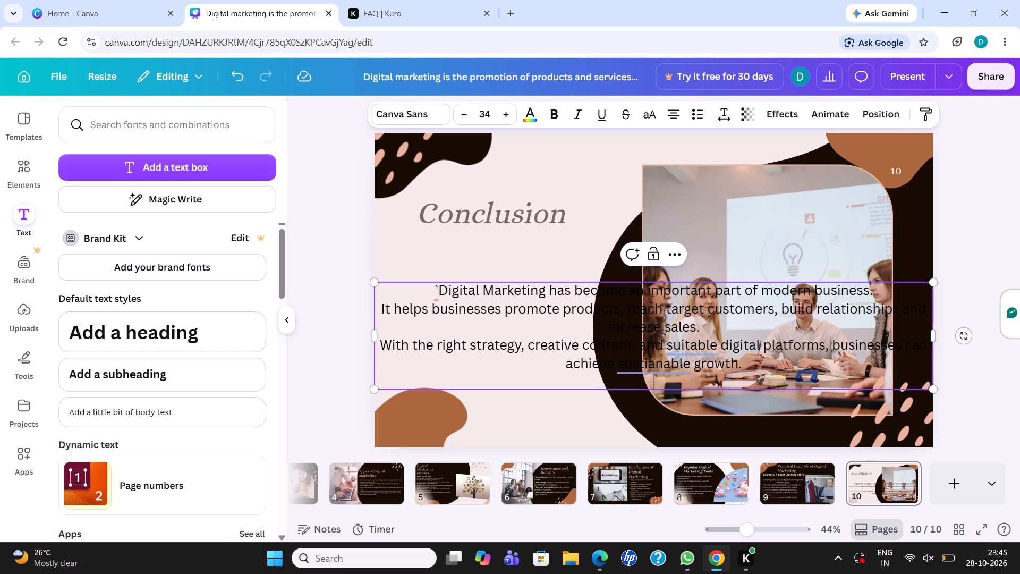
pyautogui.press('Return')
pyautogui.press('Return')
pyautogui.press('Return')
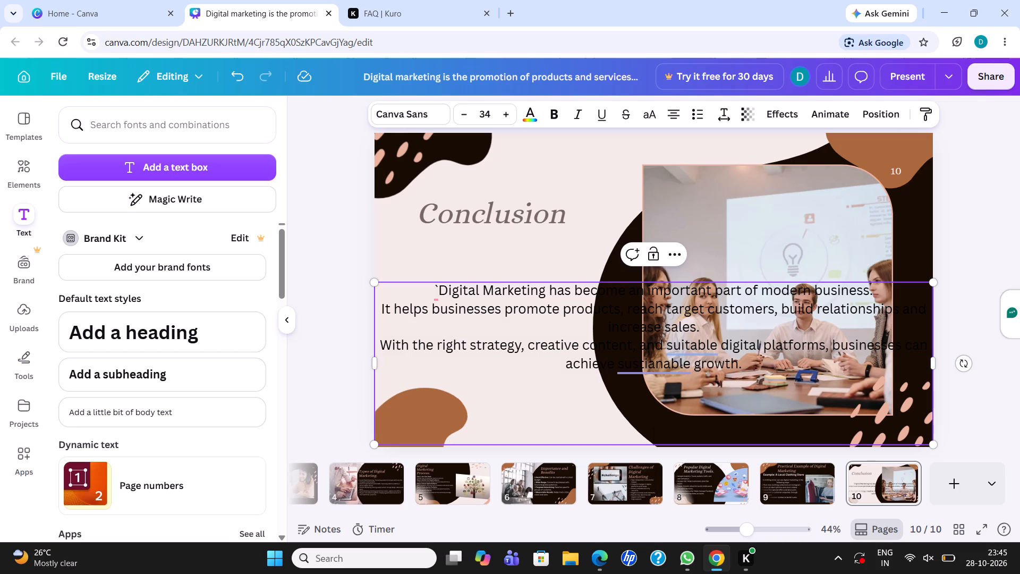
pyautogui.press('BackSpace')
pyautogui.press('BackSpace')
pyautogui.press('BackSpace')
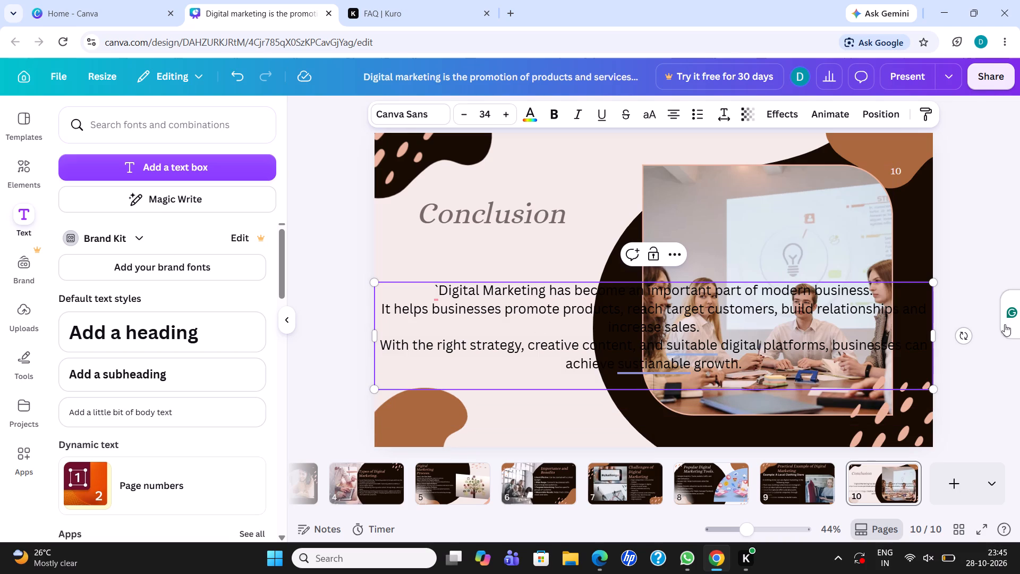
# Narrow the Conclusion body text box from its photo side so it overlaps only the photo's edge.
pyautogui.moveTo(936, 338); pyautogui.dragTo(863, 337)
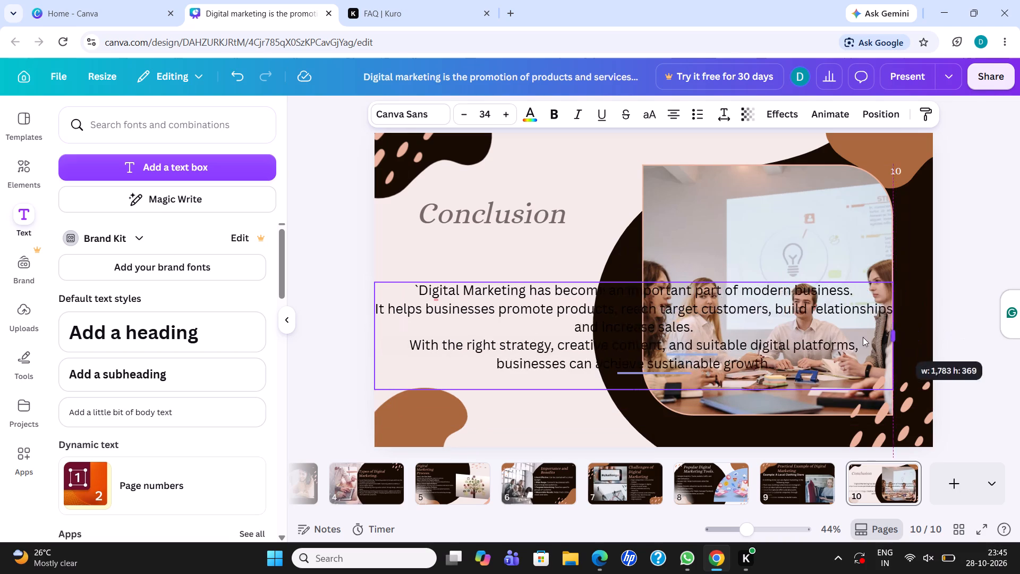
pyautogui.moveTo(863, 337); pyautogui.dragTo(675, 319)
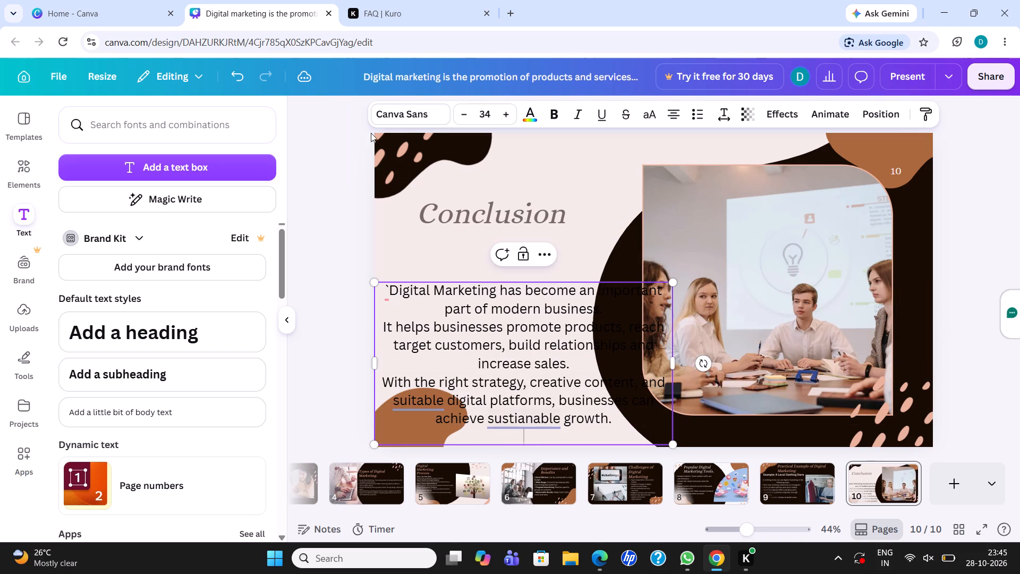
# Remove the stray backtick before "Digital Marketing" at the start of the body text.
pyautogui.click(389, 294)
pyautogui.press('BackSpace')
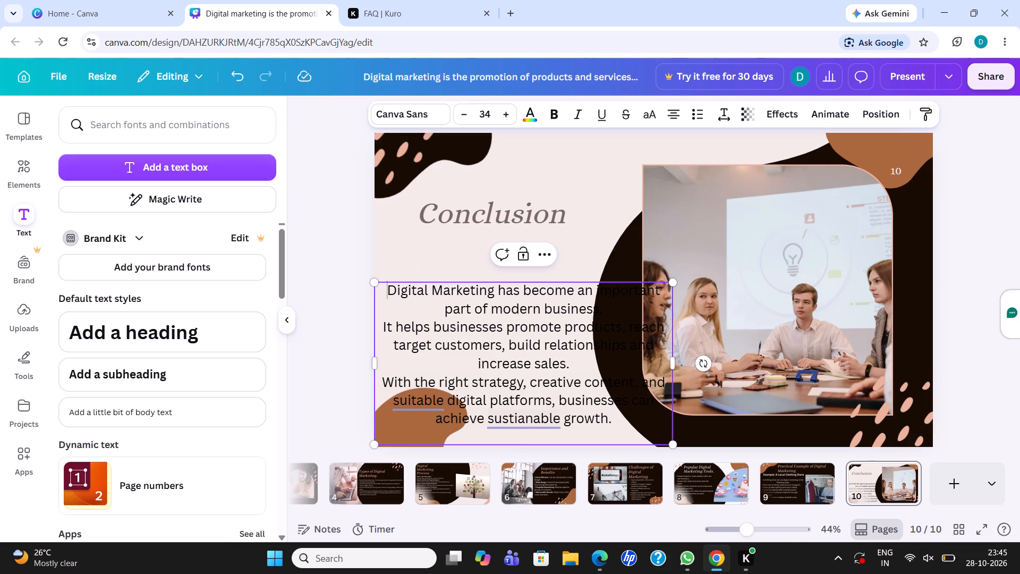
pyautogui.moveTo(622, 443); pyautogui.dragTo(609, 410)
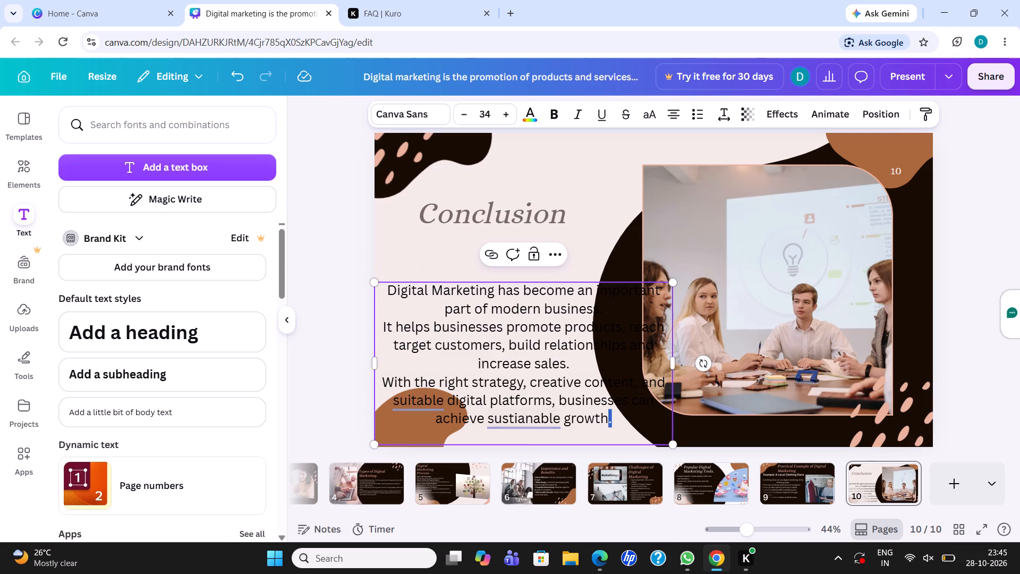
pyautogui.click(649, 347)
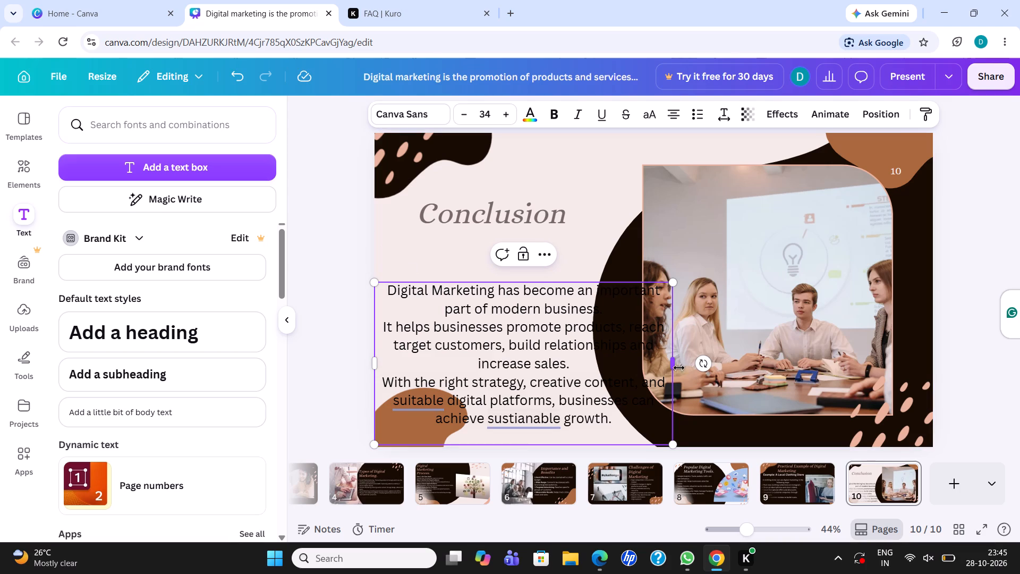
# Narrow the body text box further so its edge stops just short of the meeting photo.
pyautogui.moveTo(675, 364); pyautogui.dragTo(631, 354)
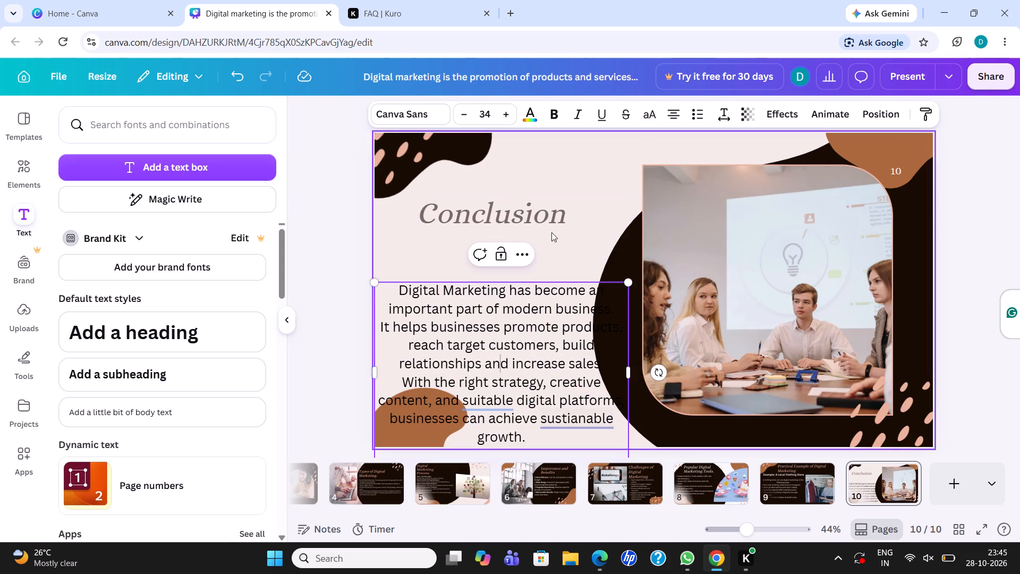
# Move the "Conclusion" heading up on the slide and bring the body text up beneath it.
pyautogui.click(547, 225)
pyautogui.moveTo(548, 215); pyautogui.dragTo(550, 182)
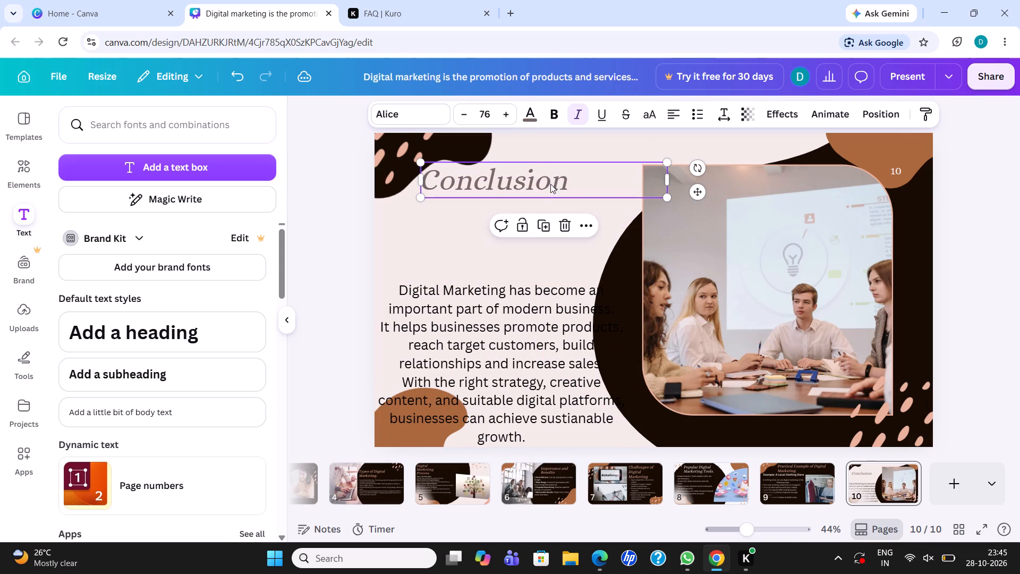
pyautogui.moveTo(532, 346); pyautogui.dragTo(531, 276)
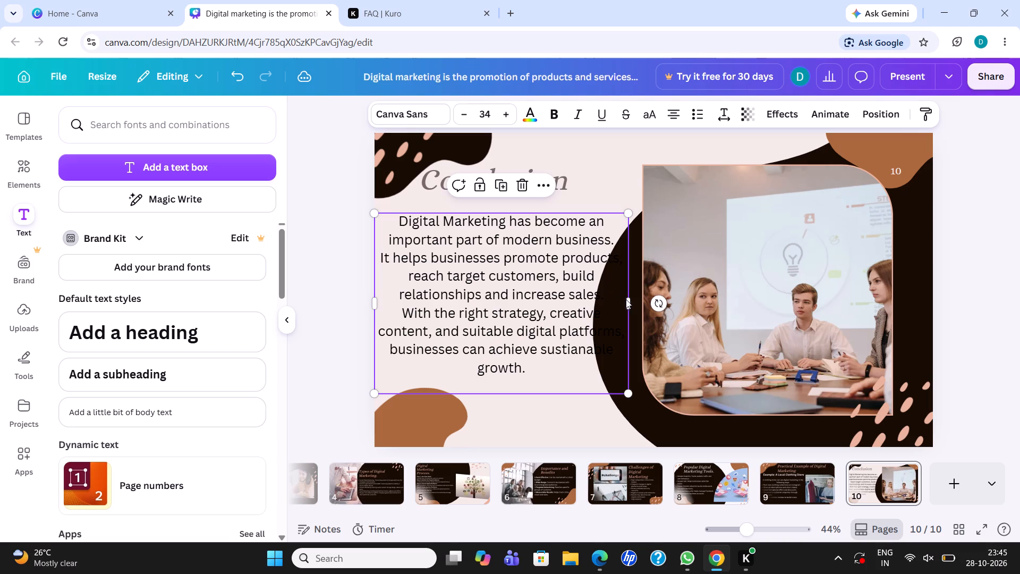
# Narrow the body text box to a width of about 744 so it clears the dark curved shape.
pyautogui.moveTo(628, 299); pyautogui.dragTo(591, 295)
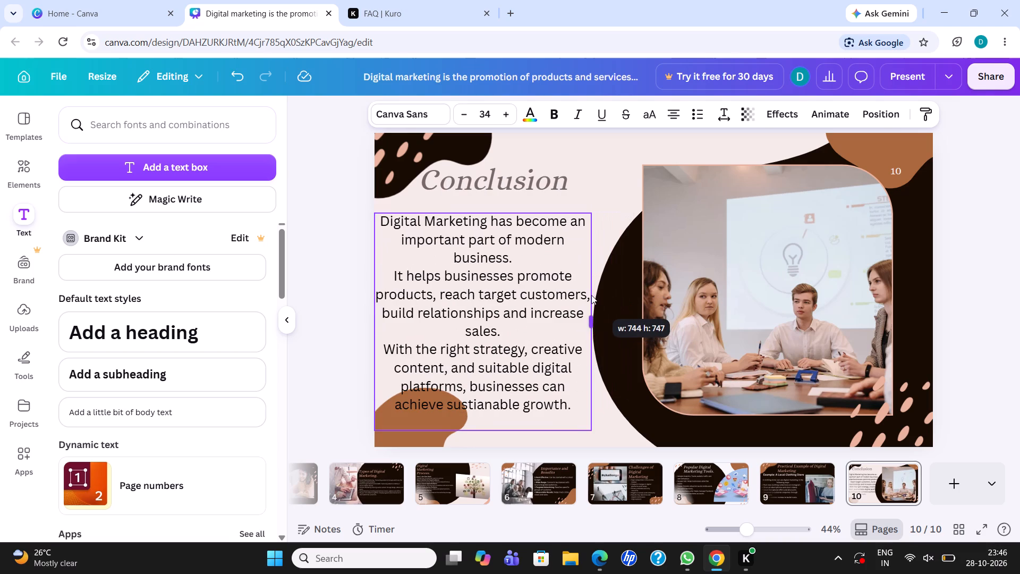
pyautogui.moveTo(591, 295); pyautogui.dragTo(591, 297)
# Nudge the body text and the "Conclusion" heading slightly upward and toward the photo.
pyautogui.moveTo(542, 316); pyautogui.dragTo(546, 300)
pyautogui.moveTo(549, 170); pyautogui.dragTo(562, 162)
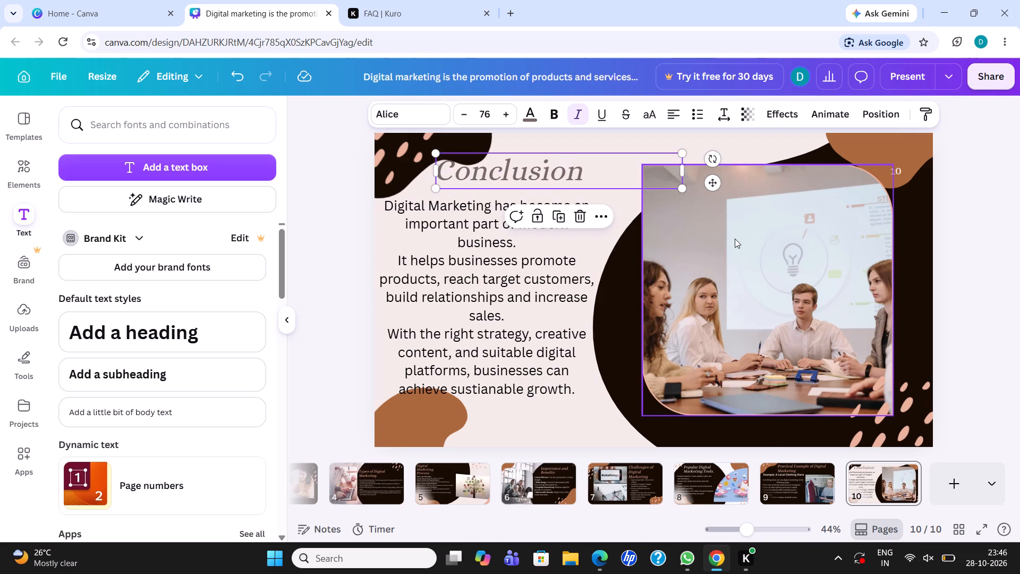
# Delete the meeting photo from its frame on the Conclusion slide, keeping the empty frame.
pyautogui.click(735, 239)
pyautogui.click(787, 189)
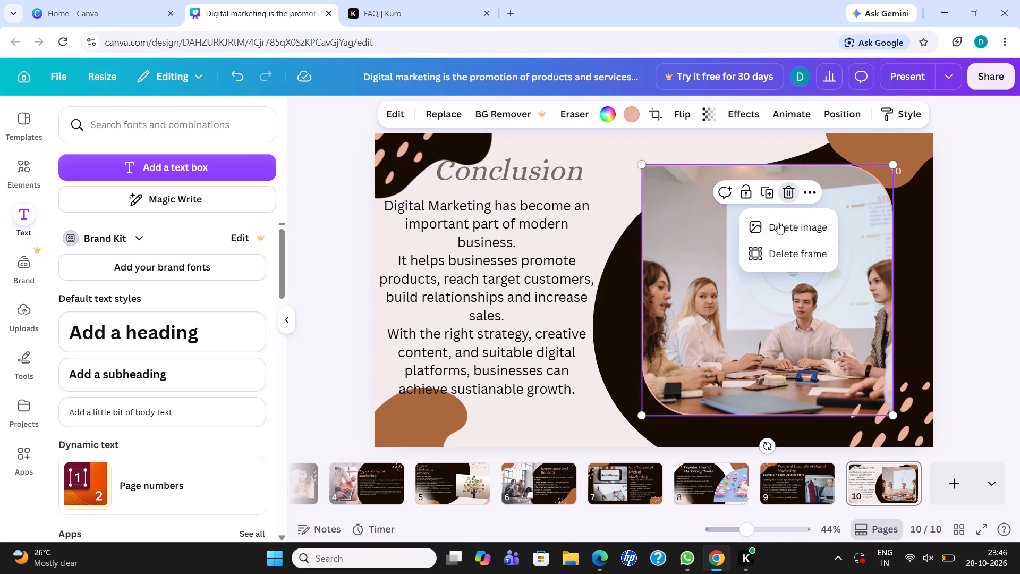
pyautogui.click(779, 225)
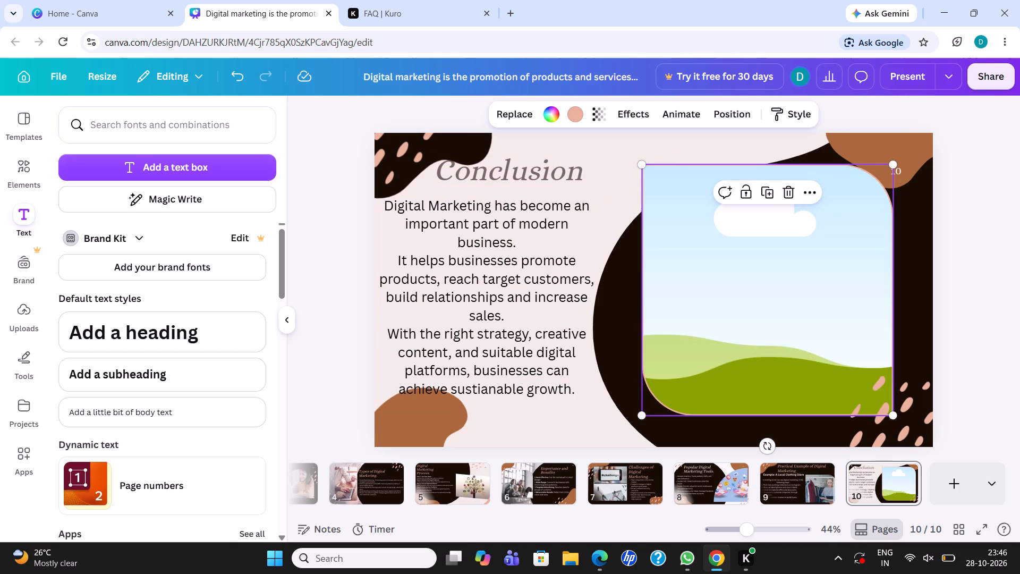
# Search the photo library for "conclusion".
pyautogui.click(27, 173)
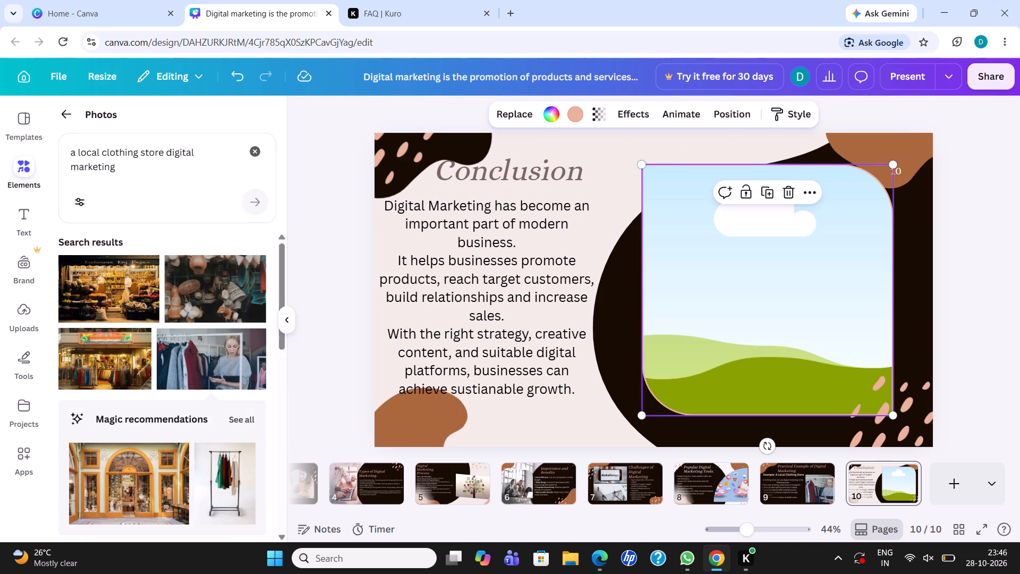
pyautogui.click(152, 170)
pyautogui.click(252, 153)
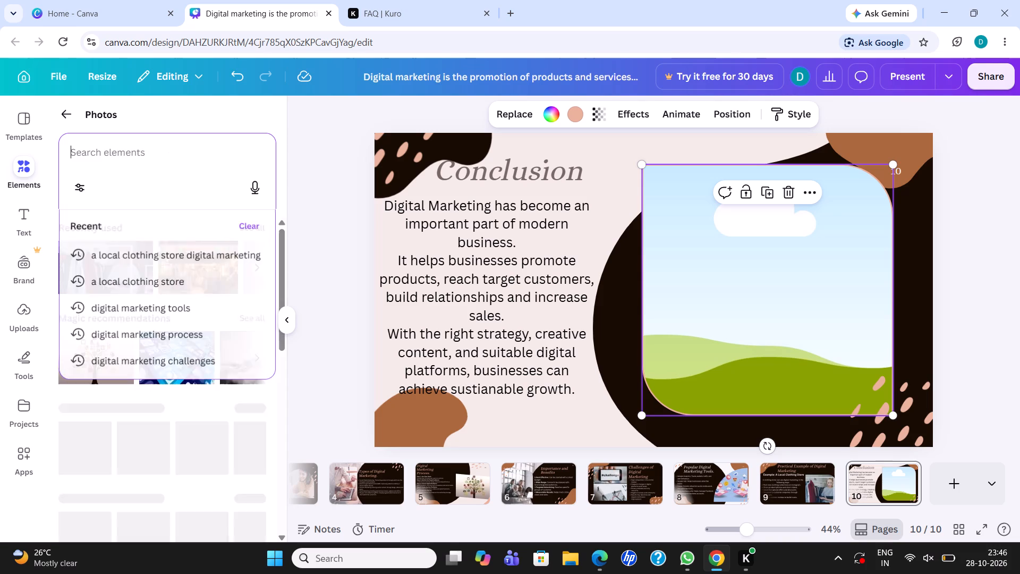
pyautogui.write('co')
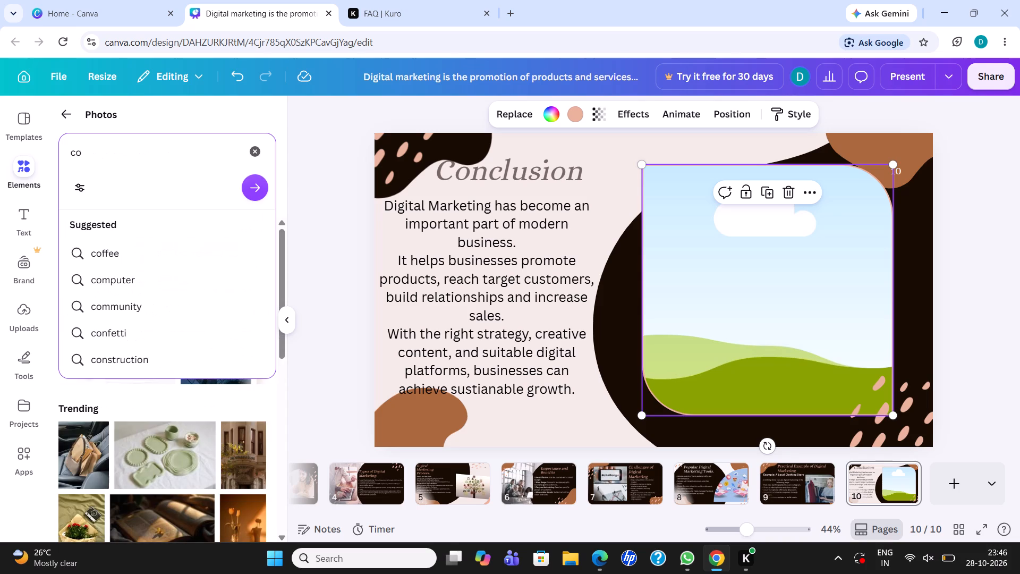
pyautogui.write('nc')
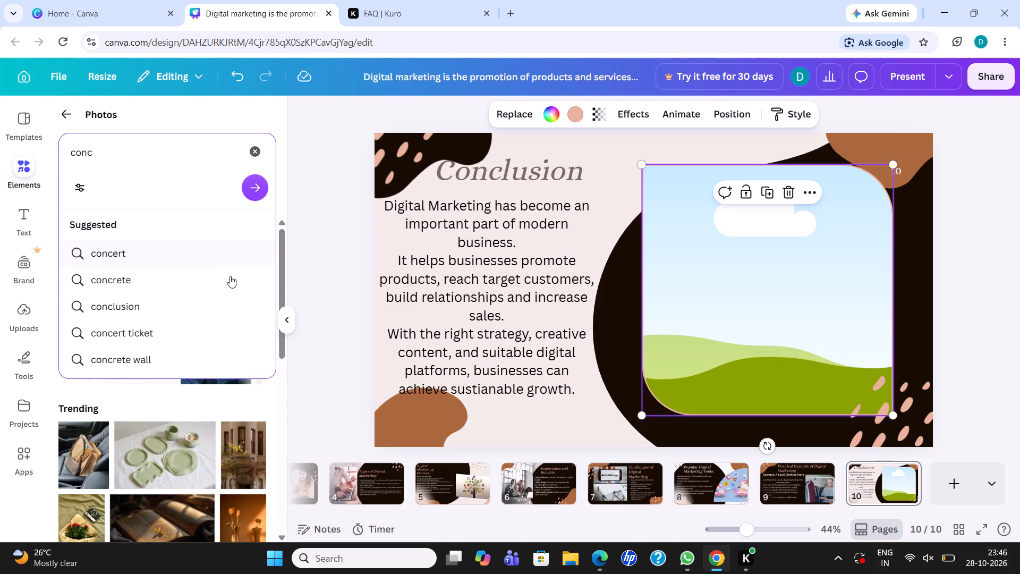
pyautogui.click(204, 307)
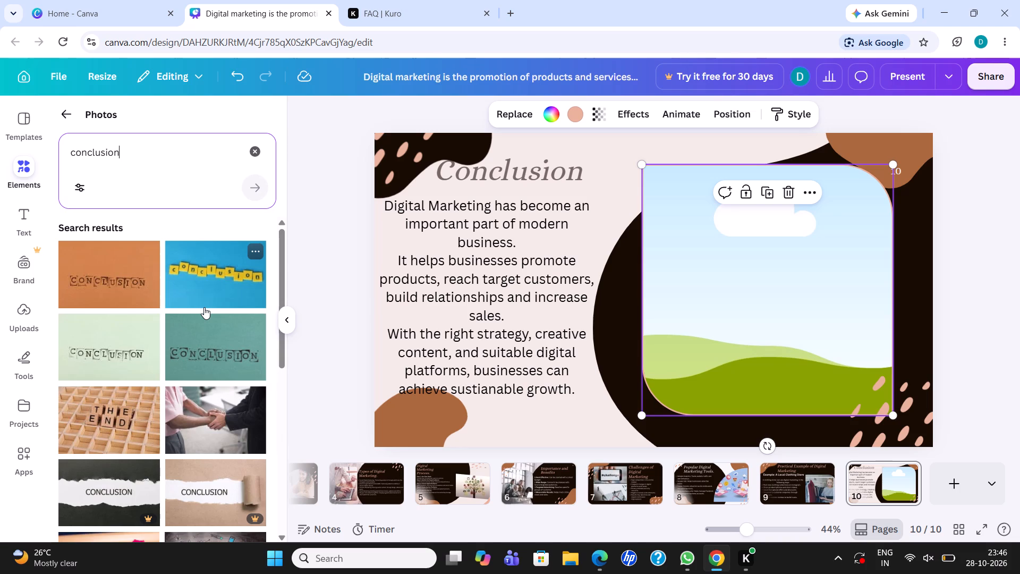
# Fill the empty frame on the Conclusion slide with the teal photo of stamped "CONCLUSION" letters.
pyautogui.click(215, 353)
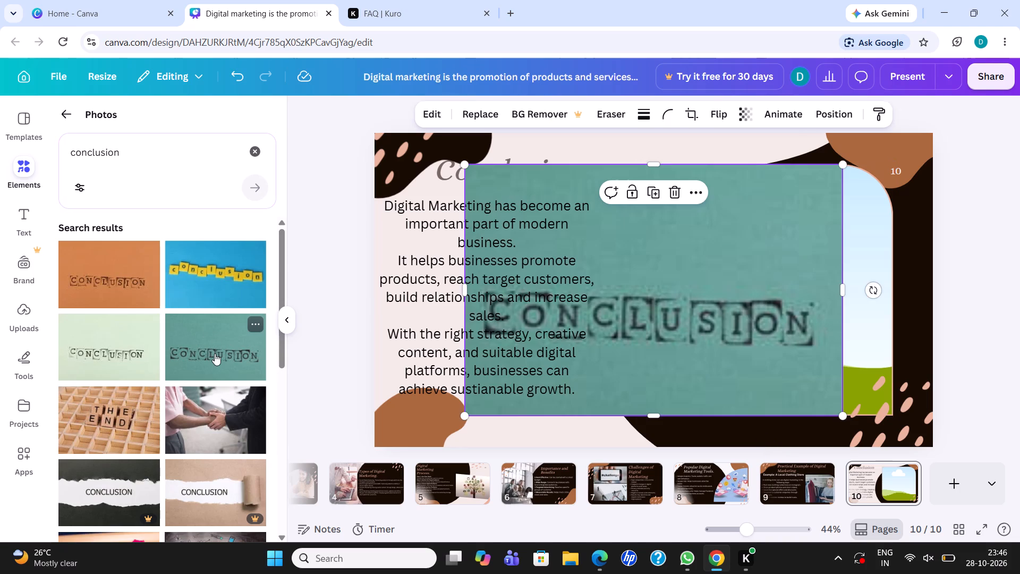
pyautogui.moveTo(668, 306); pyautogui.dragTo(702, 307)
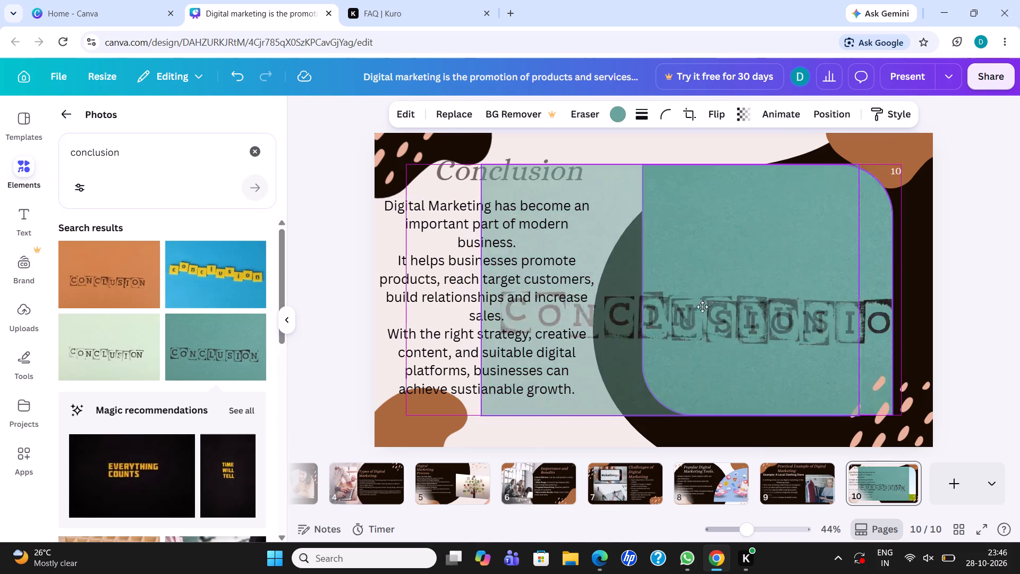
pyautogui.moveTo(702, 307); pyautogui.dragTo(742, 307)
# Shift the photo frame on the Conclusion slide slightly away from the body text, keeping its top just above the body text.
pyautogui.moveTo(747, 317); pyautogui.dragTo(755, 311)
pyautogui.click(755, 311)
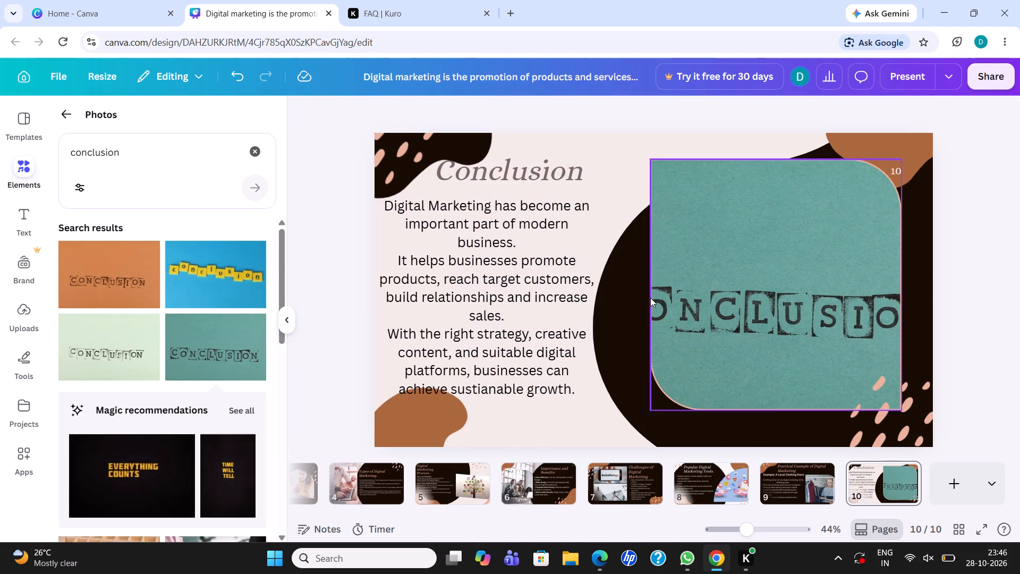
pyautogui.moveTo(653, 298); pyautogui.dragTo(644, 297)
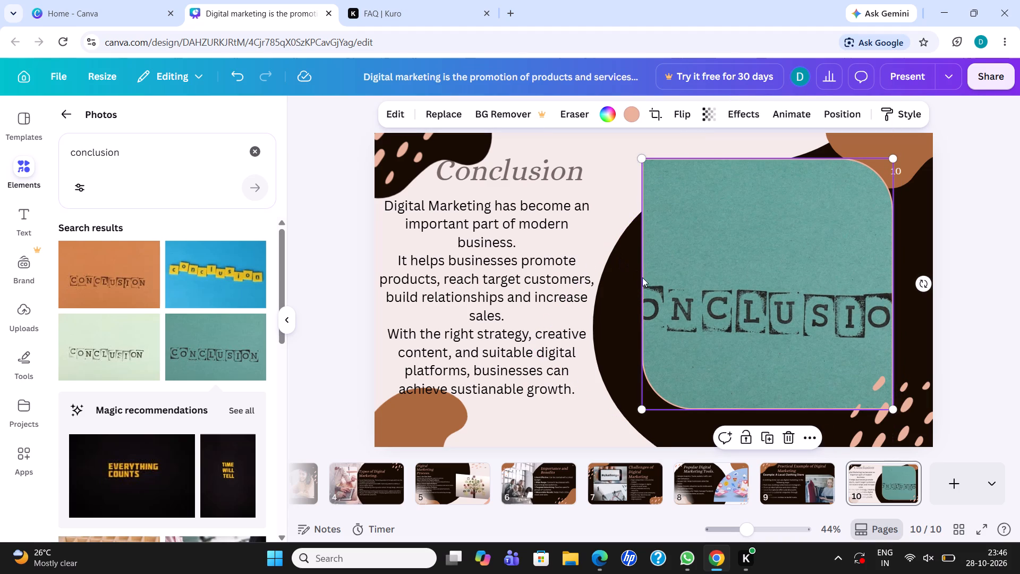
pyautogui.moveTo(650, 316); pyautogui.dragTo(651, 319)
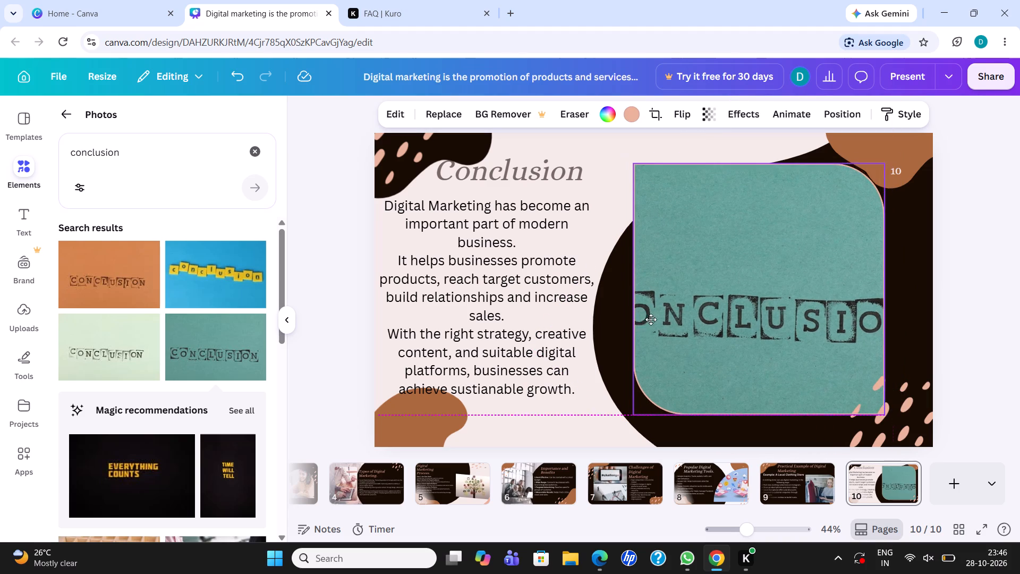
pyautogui.moveTo(651, 319); pyautogui.dragTo(661, 322)
pyautogui.click(671, 319)
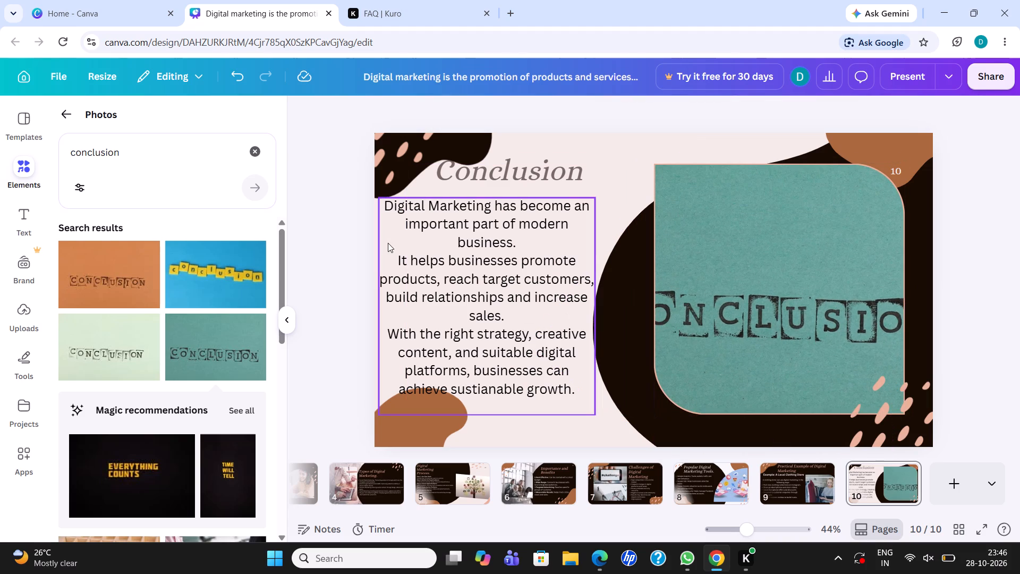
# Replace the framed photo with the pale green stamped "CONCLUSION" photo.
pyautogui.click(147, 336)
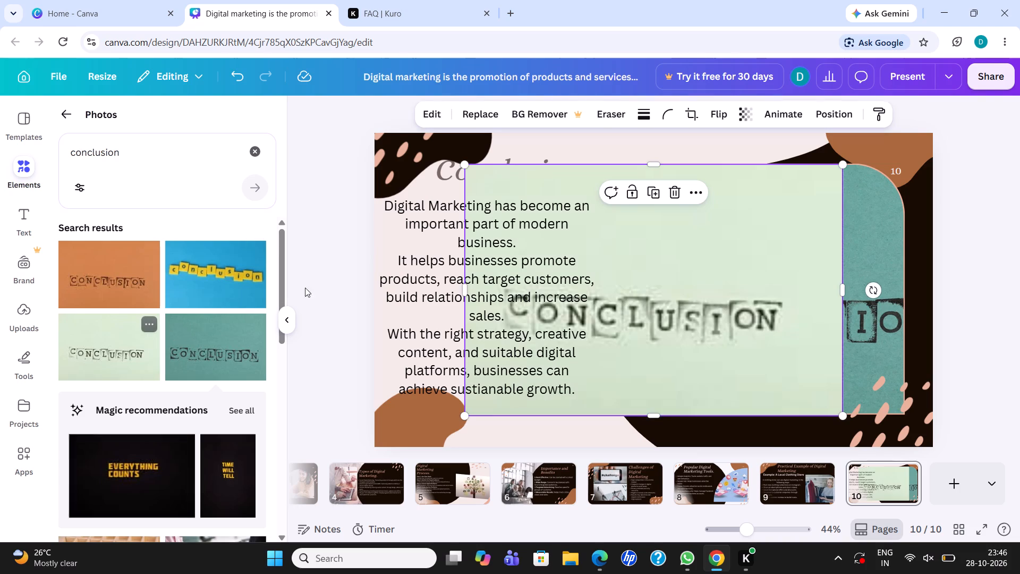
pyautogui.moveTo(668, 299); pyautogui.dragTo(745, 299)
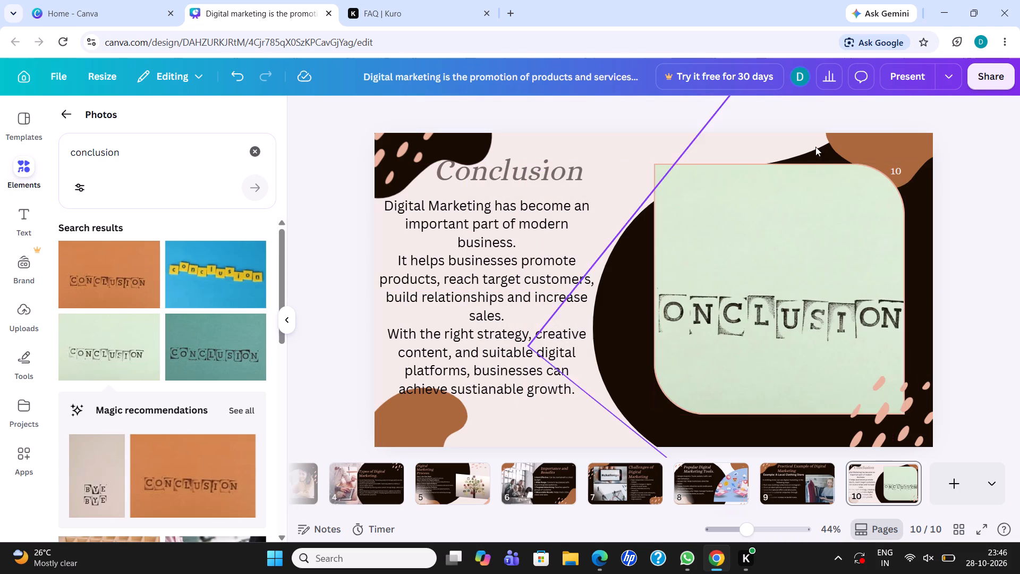
# Nudge the photo frame slightly toward the body text and shrink it from its lower inner corner, widening the gap to the text.
pyautogui.moveTo(829, 255); pyautogui.dragTo(823, 256)
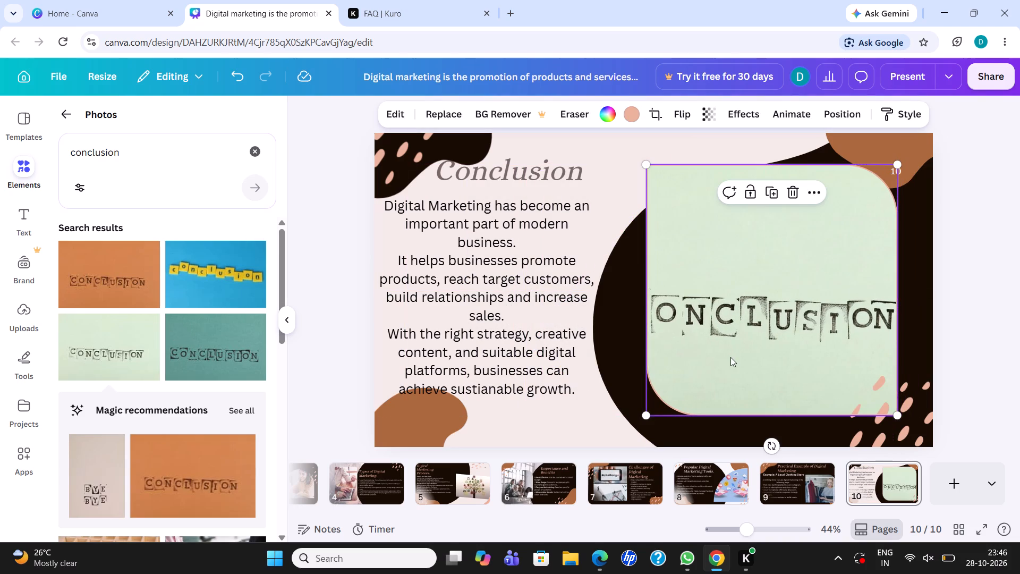
pyautogui.moveTo(646, 417); pyautogui.dragTo(641, 406)
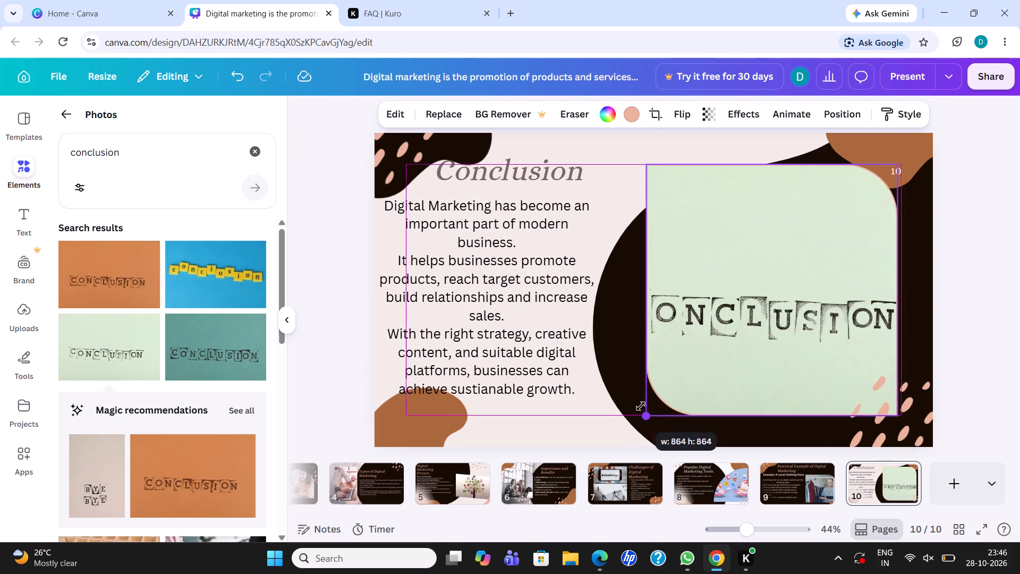
pyautogui.moveTo(641, 406); pyautogui.dragTo(681, 392)
pyautogui.click(719, 297)
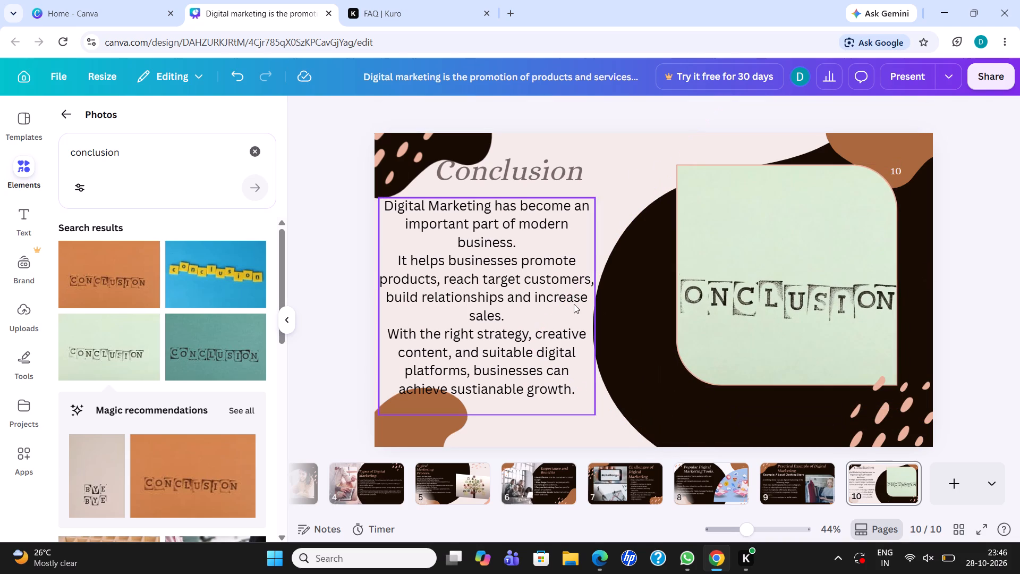
# Replace the framed photo with the blue one showing "the end" in yellow letter tiles.
pyautogui.tripleClick(280, 532)
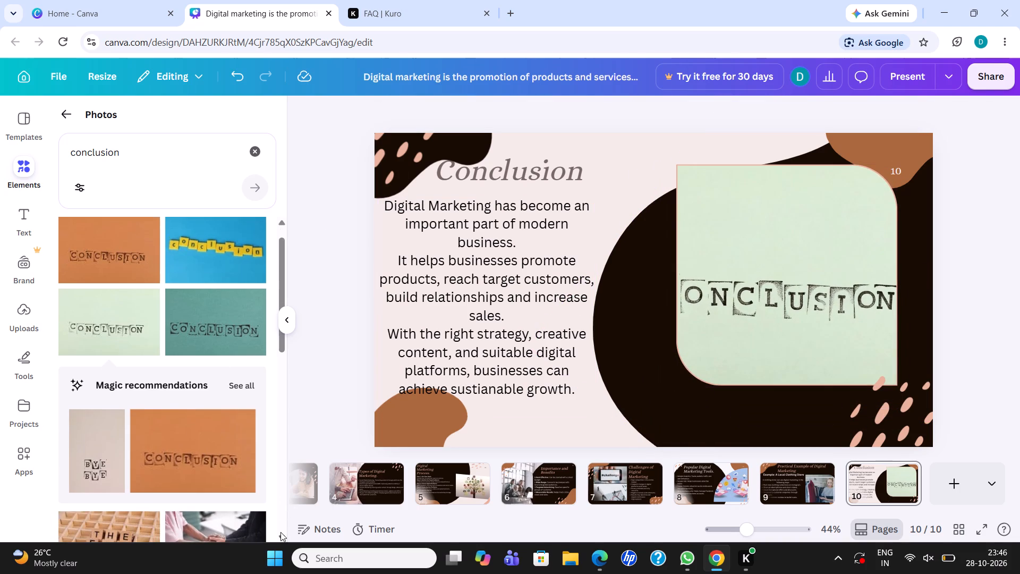
pyautogui.tripleClick(280, 532)
pyautogui.click(280, 532)
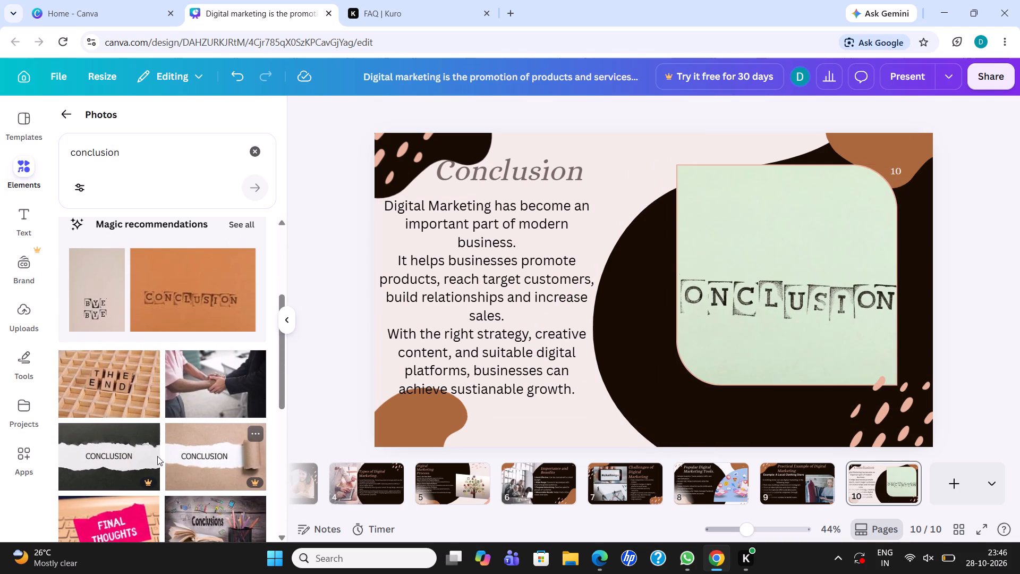
pyautogui.tripleClick(281, 537)
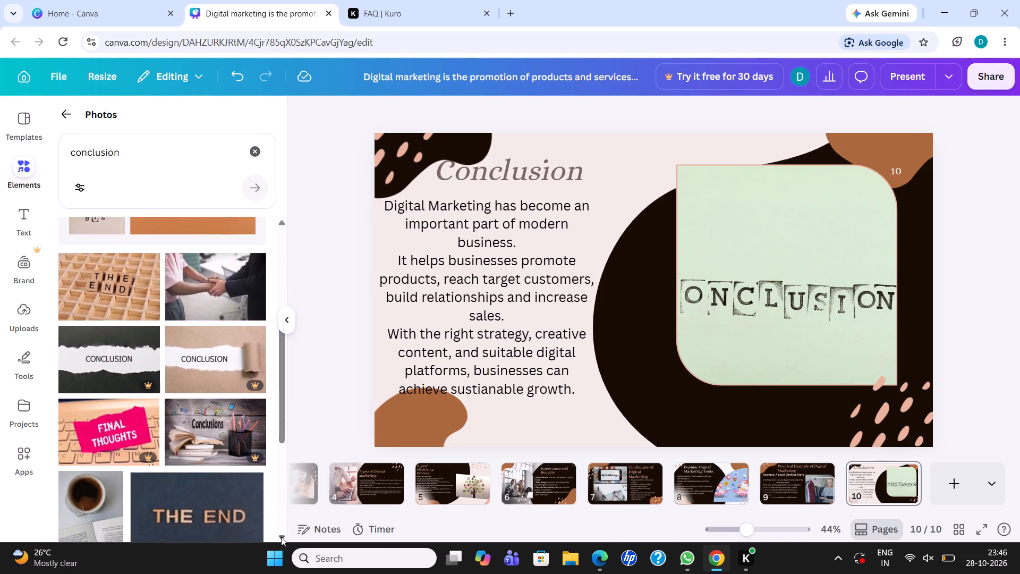
pyautogui.tripleClick(281, 537)
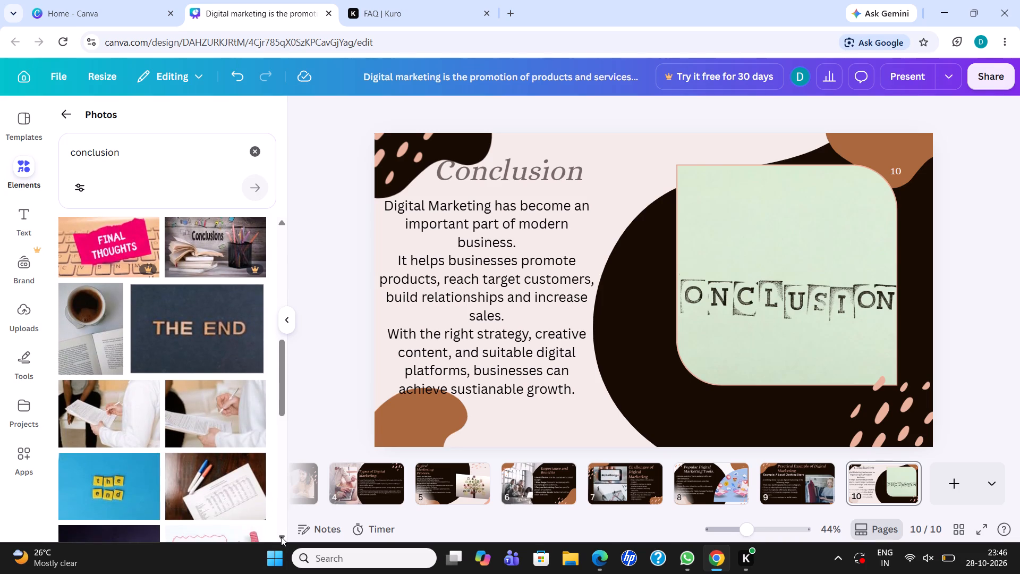
pyautogui.click(281, 537)
pyautogui.click(281, 537)
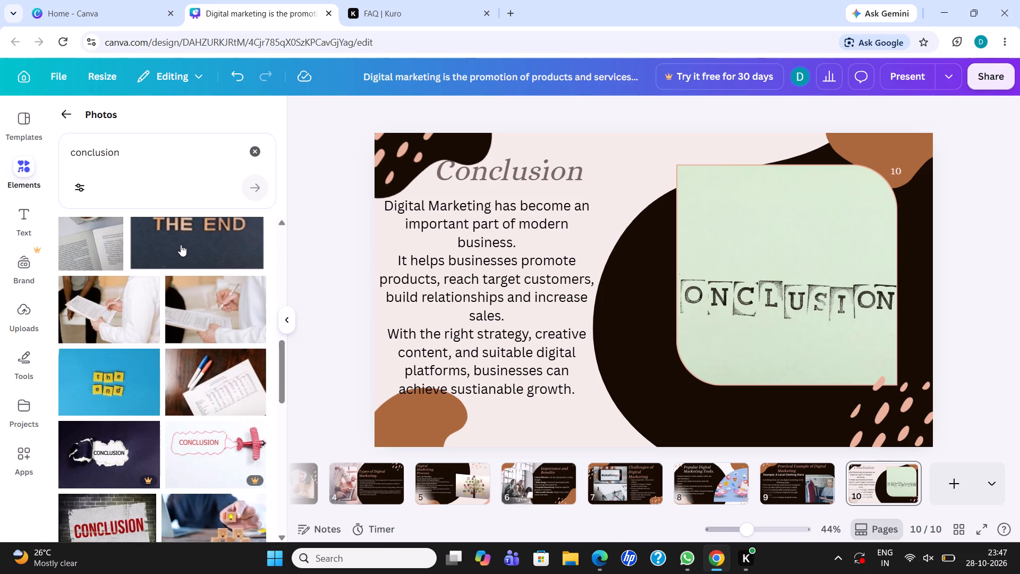
pyautogui.click(110, 361)
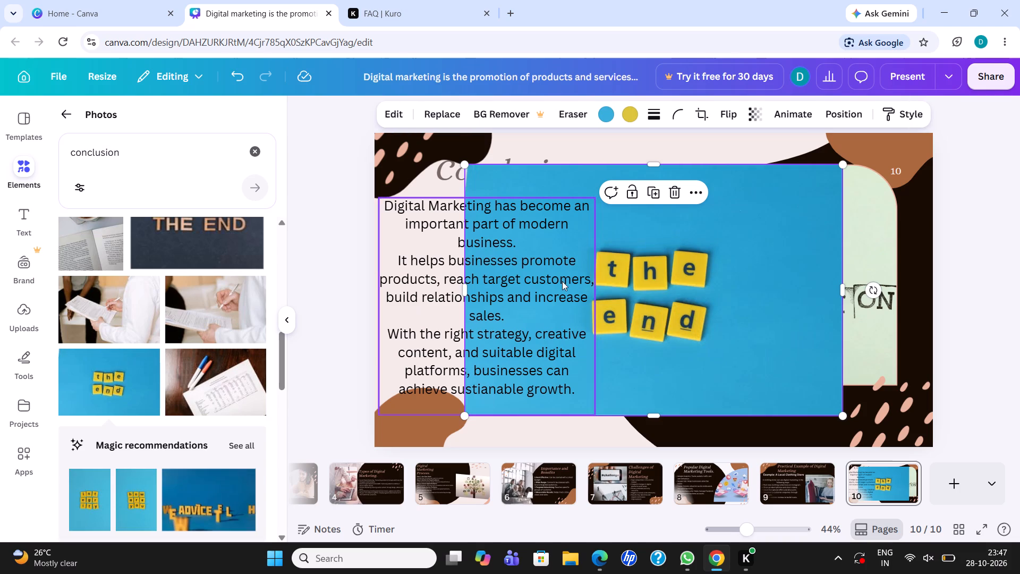
pyautogui.moveTo(659, 280); pyautogui.dragTo(736, 296)
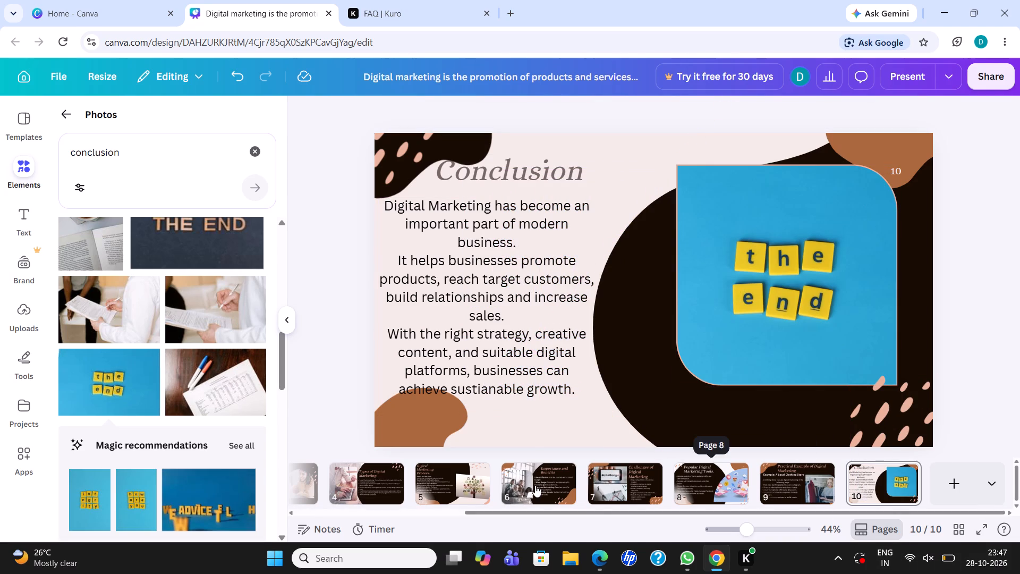
# Present the slides full screen and go back from the Conclusion slide through the earlier slides to review them.
pyautogui.click(987, 527)
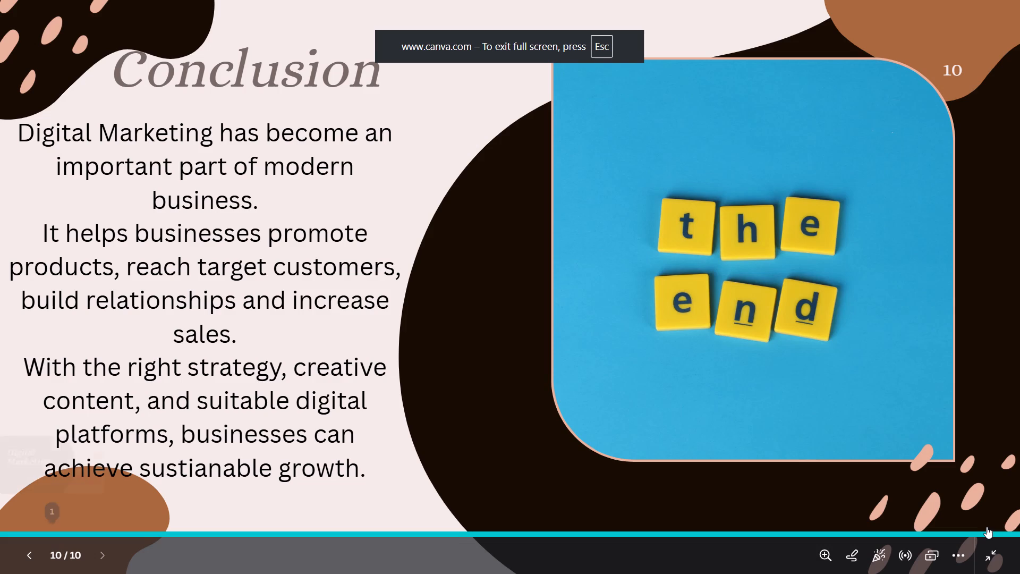
pyautogui.press('Left')
pyautogui.press('Left')
pyautogui.press('Left')
pyautogui.press('Left')
pyautogui.press('Left')
pyautogui.press('Left')
pyautogui.press('Left')
pyautogui.press('Left')
pyautogui.press('Left')
pyautogui.press('Left')
pyautogui.press('Left')
pyautogui.press('Left')
pyautogui.press('Left')
pyautogui.press('Left')
pyautogui.press('Left')
pyautogui.press('Left')
pyautogui.press('Left')
pyautogui.press('Left')
pyautogui.press('Left')
pyautogui.press('Left')
pyautogui.press('Left')
pyautogui.press('Left')
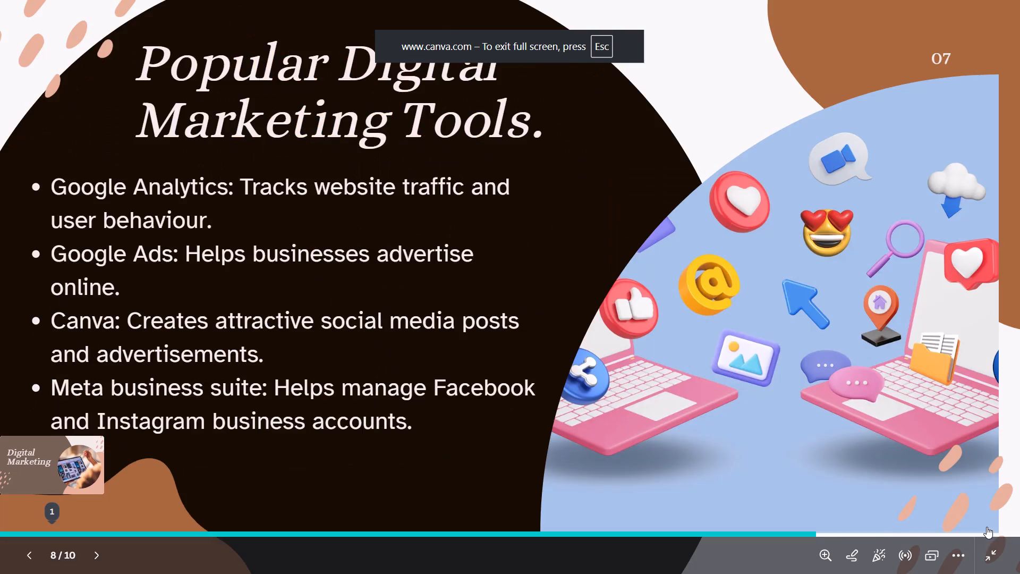
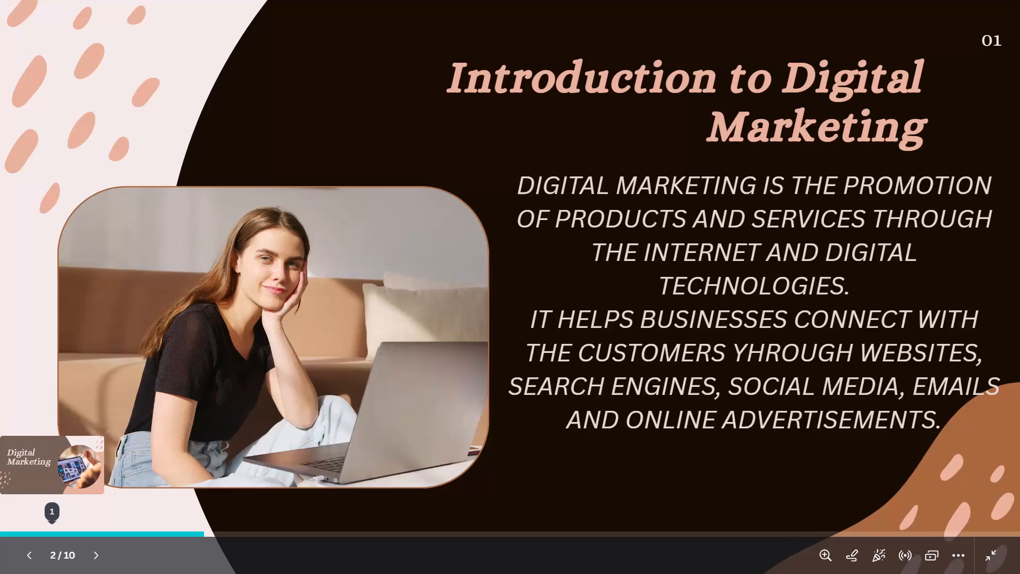
# Review the slides in order from Introduction to Digital Marketing through to the Conclusion slide, and exit the full-screen presentation.
pyautogui.press('Right')
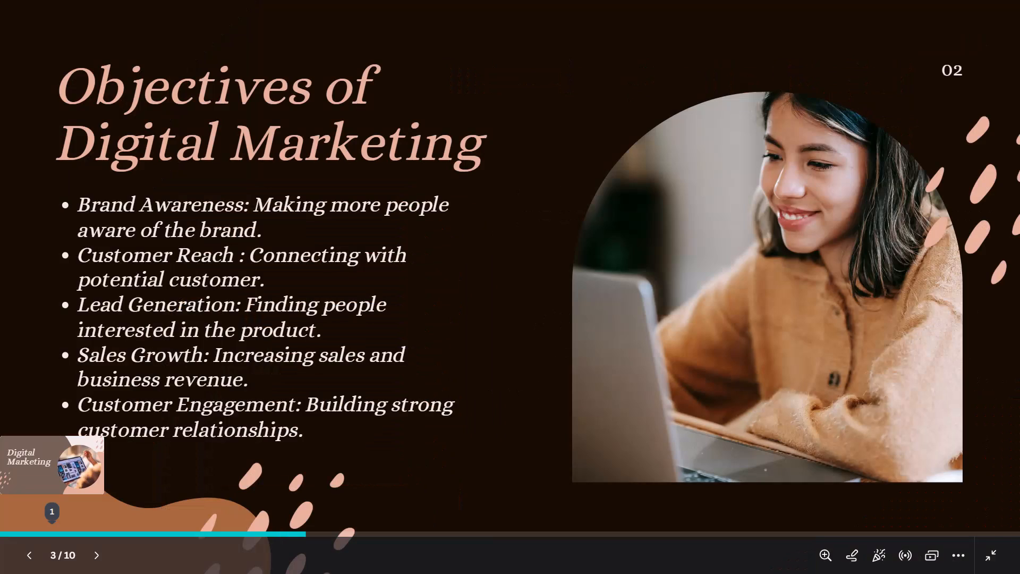
pyautogui.press('Left')
pyautogui.press('Right')
pyautogui.press('Right')
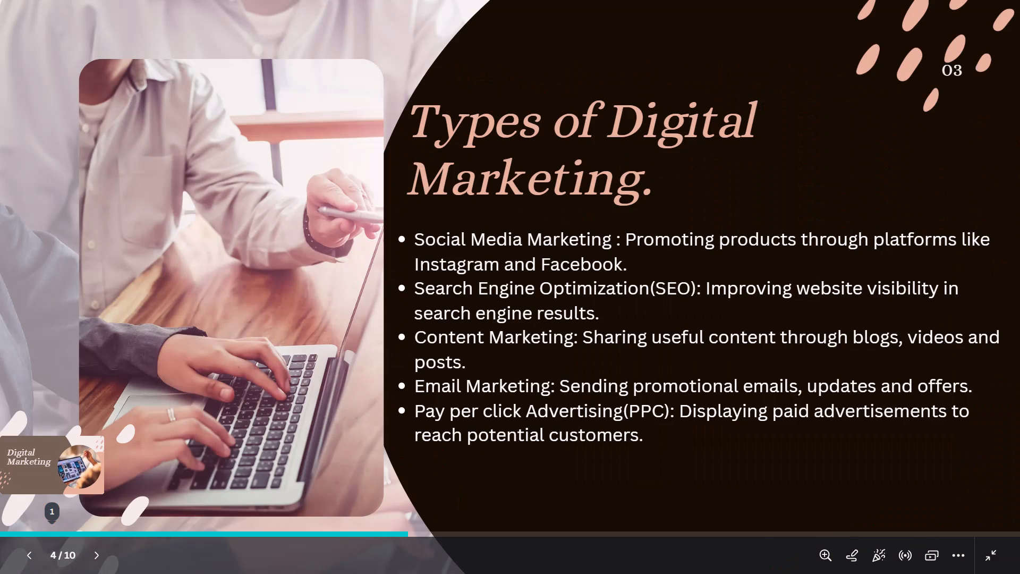
pyautogui.press('Right')
pyautogui.press('Right')
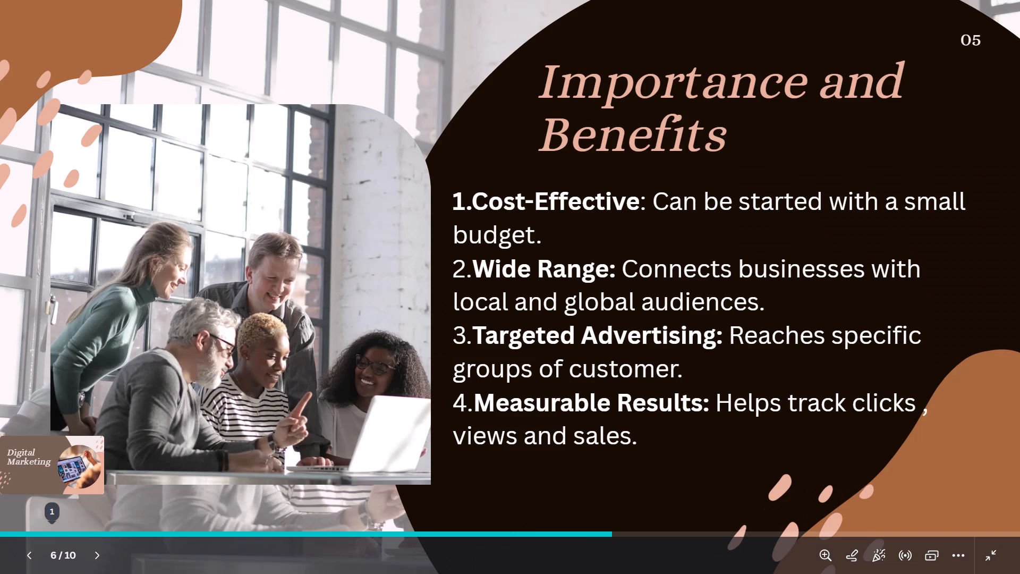
pyautogui.press('Right')
pyautogui.press('Right')
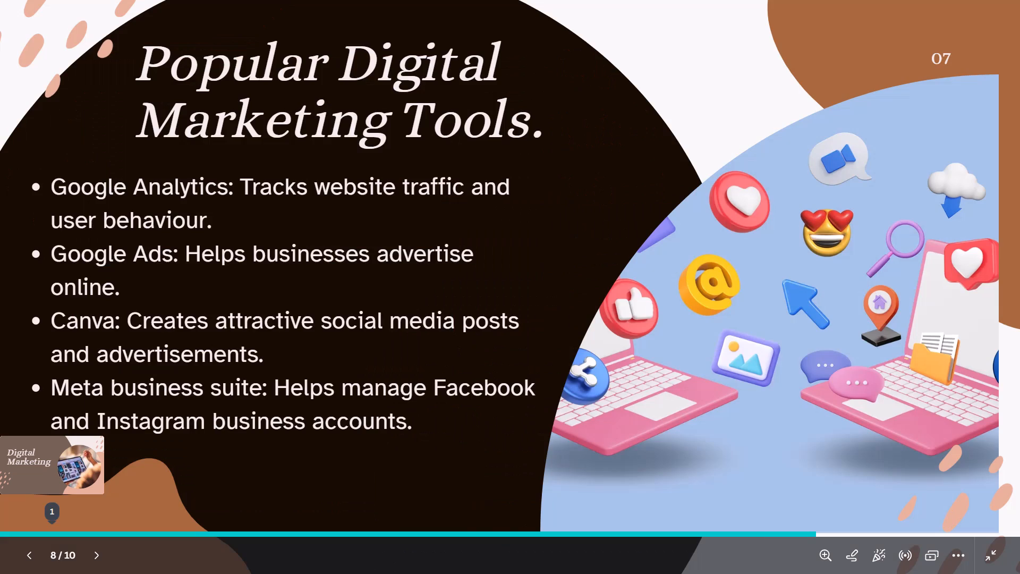
pyautogui.press('Right')
pyautogui.press('Right')
pyautogui.press('Right')
pyautogui.press('Right')
pyautogui.press('Right')
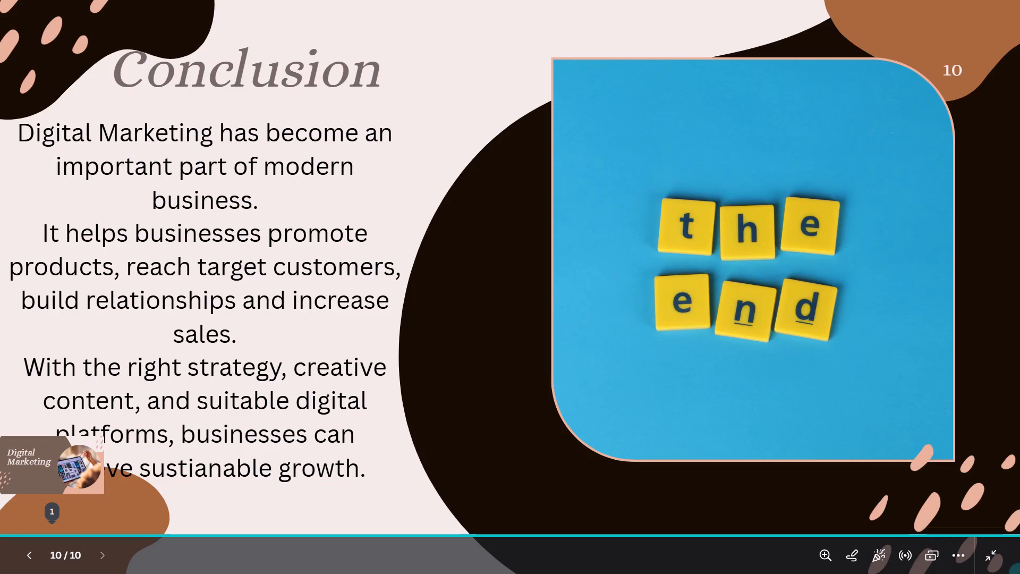
pyautogui.click(997, 554)
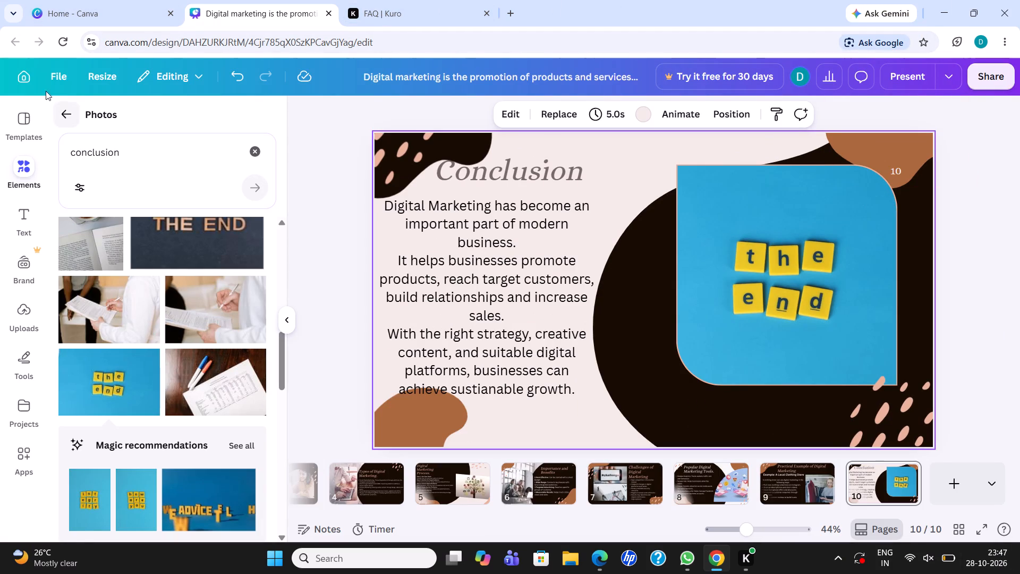
# Leave the finished design for the Canva home page and dismiss the Canva Pro trial offer.
pyautogui.click(30, 80)
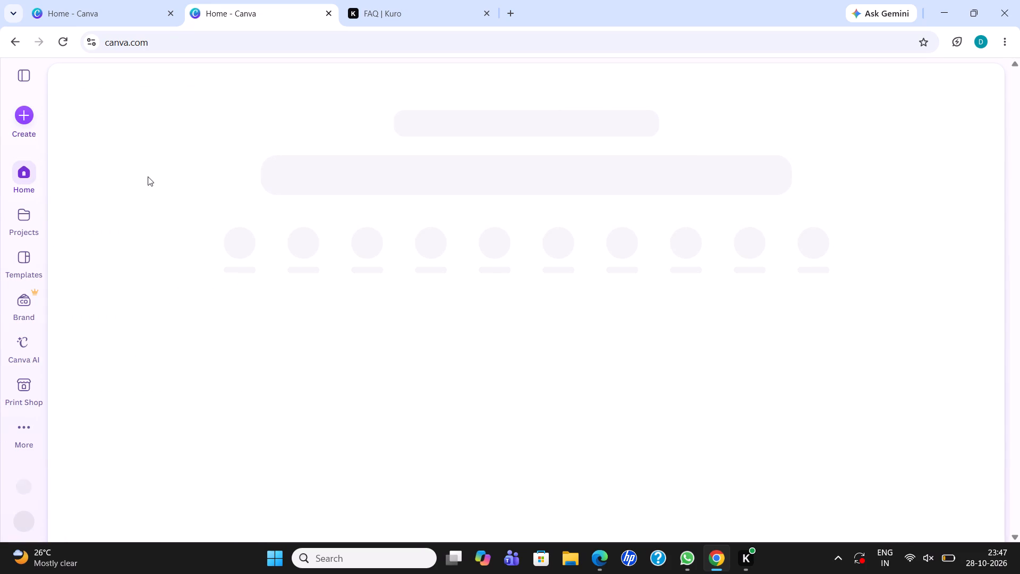
pyautogui.click(23, 229)
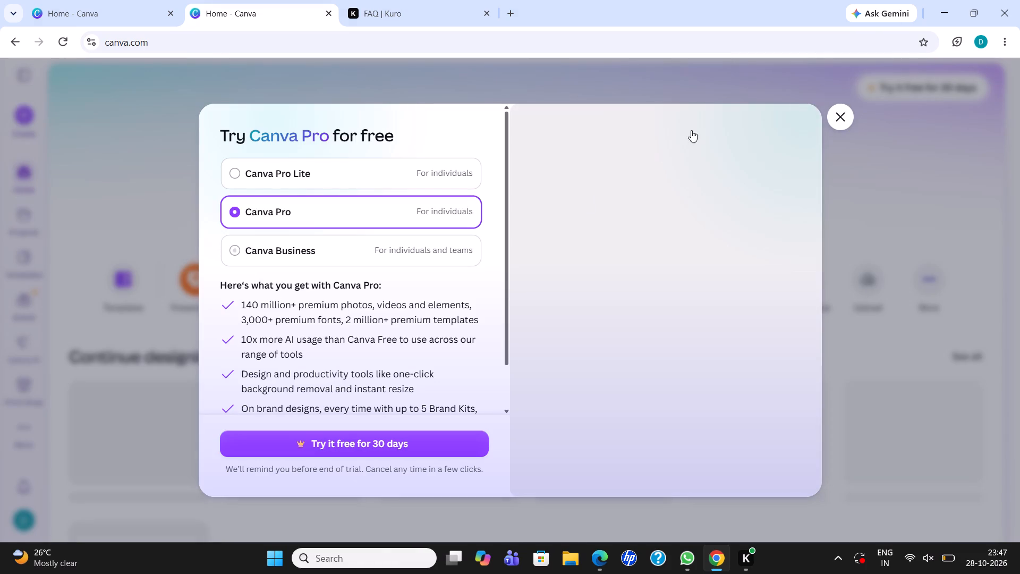
pyautogui.click(834, 120)
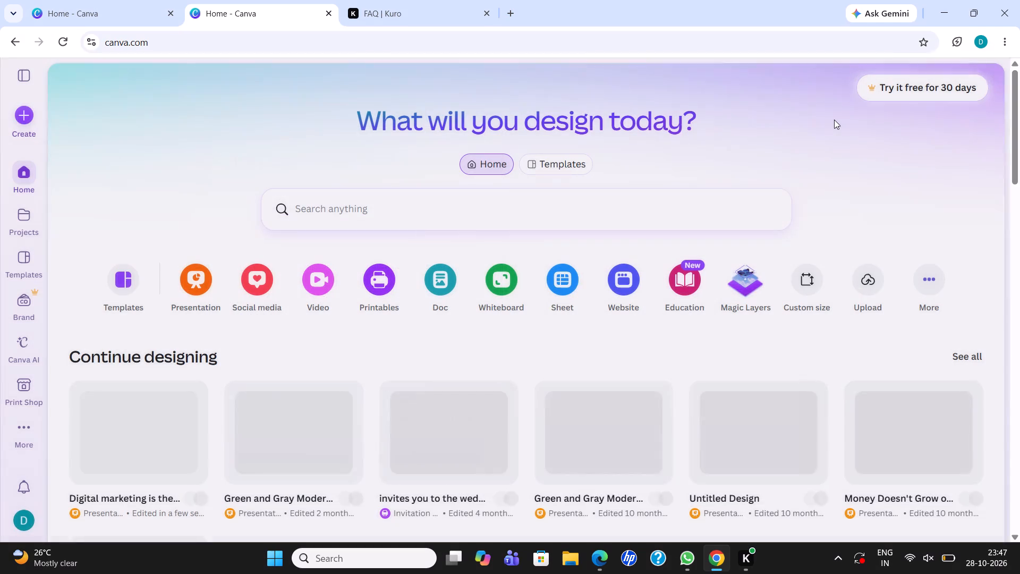